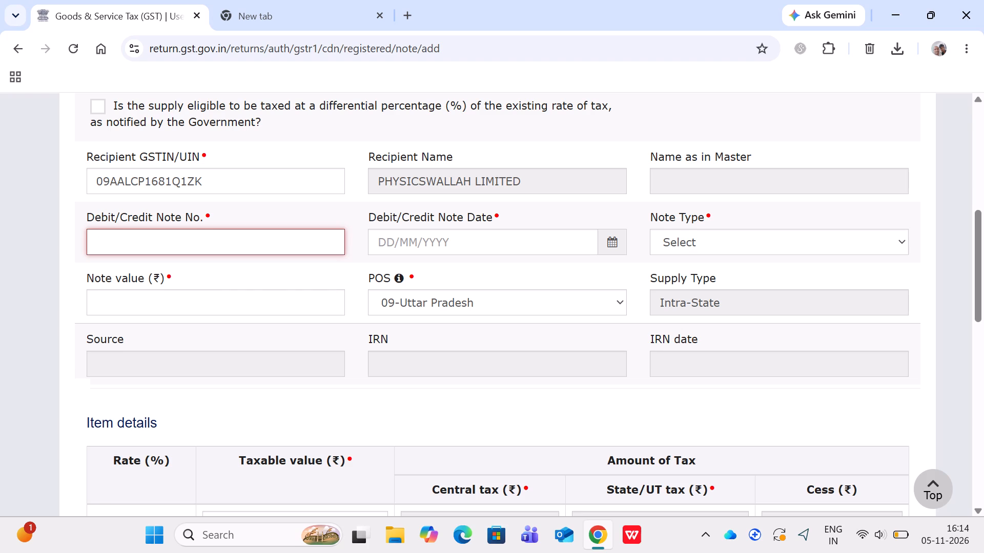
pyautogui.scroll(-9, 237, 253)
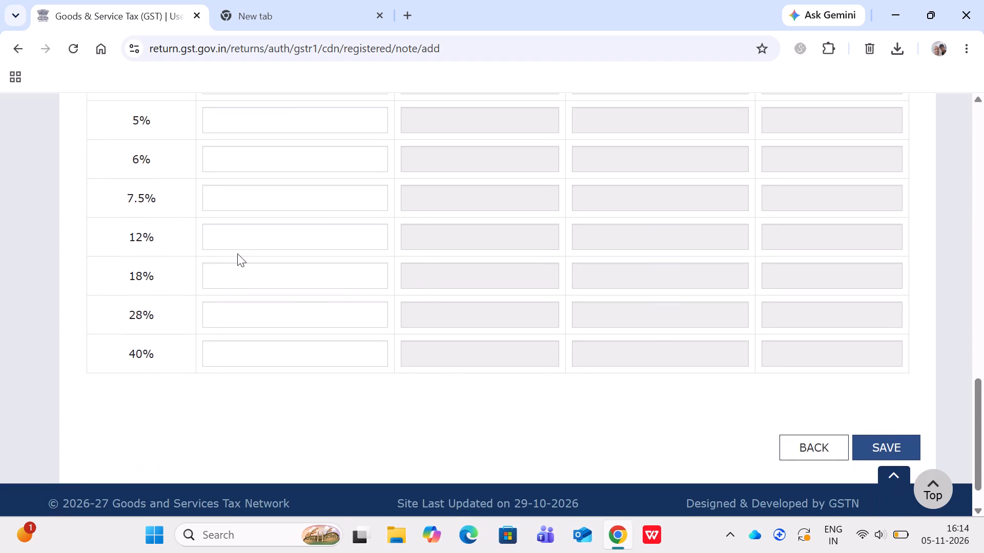
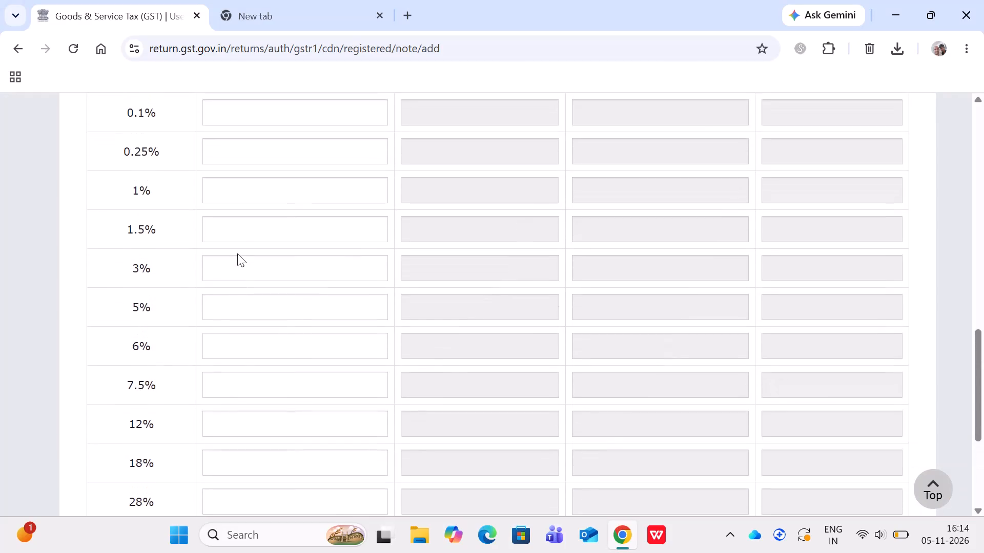
# Return to the recipient-wise summary and open the processed notes of PHYSICSWALLAH LIMITED.
pyautogui.scroll(3, 237, 253)
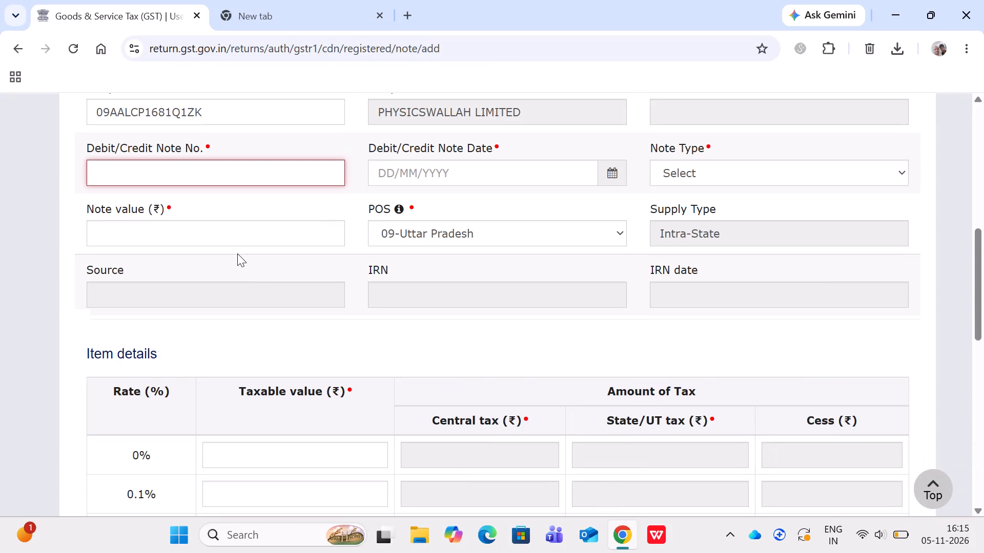
pyautogui.scroll(-5, 237, 253)
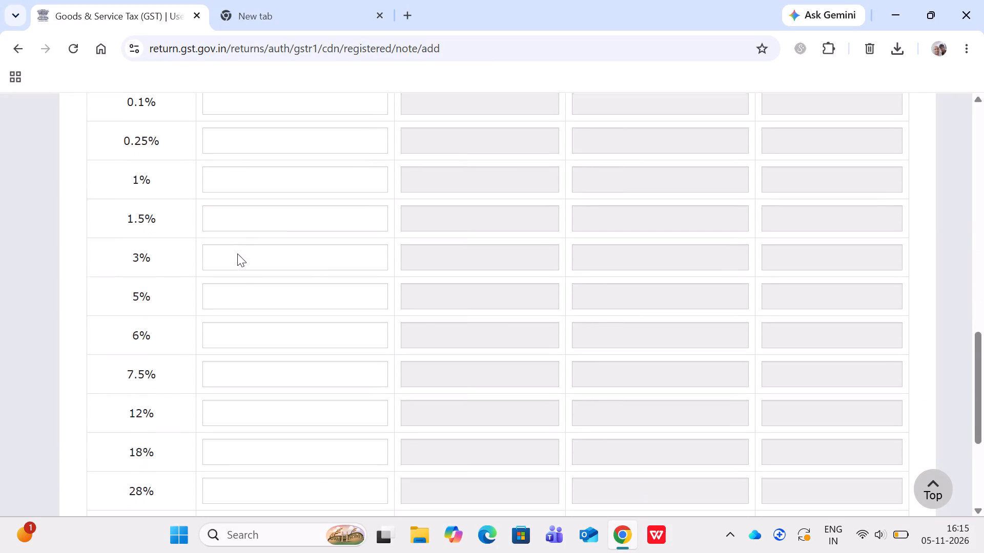
pyautogui.hscroll(9, 237, 253)
pyautogui.scroll(-3, 237, 253)
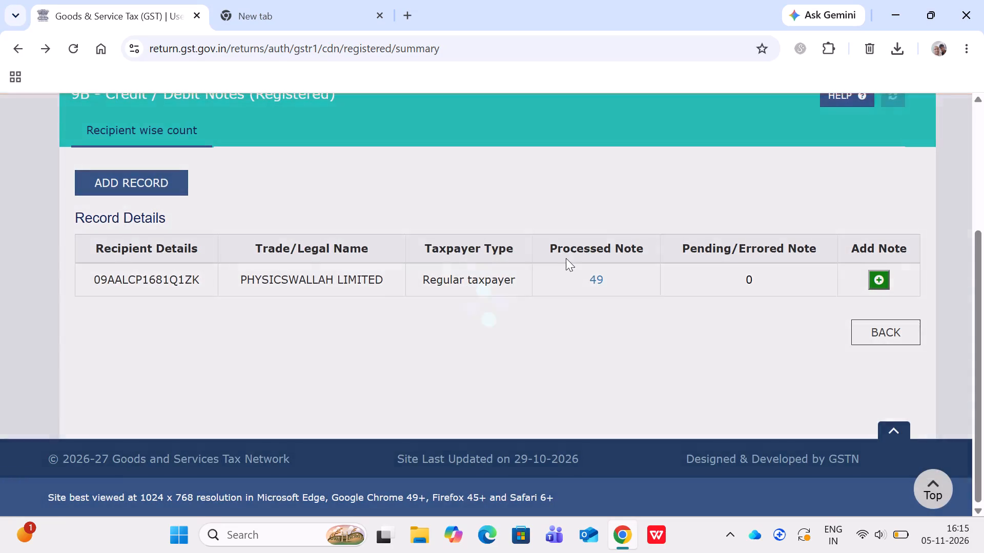
pyautogui.click(594, 283)
pyautogui.click(594, 283)
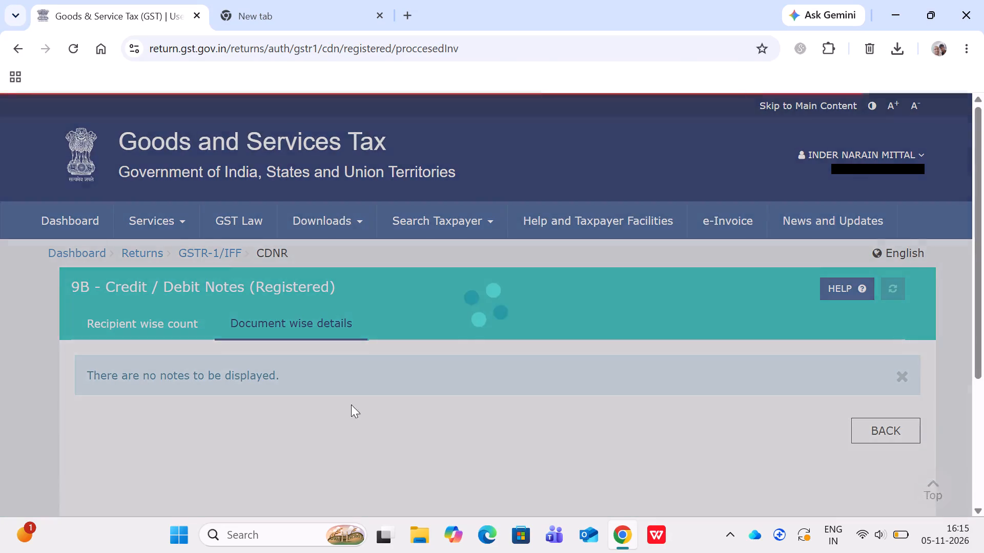
# Look through pages 1 to 5 of the processed credit/debit notes to check which note numbers are already entered.
pyautogui.scroll(-6, 339, 418)
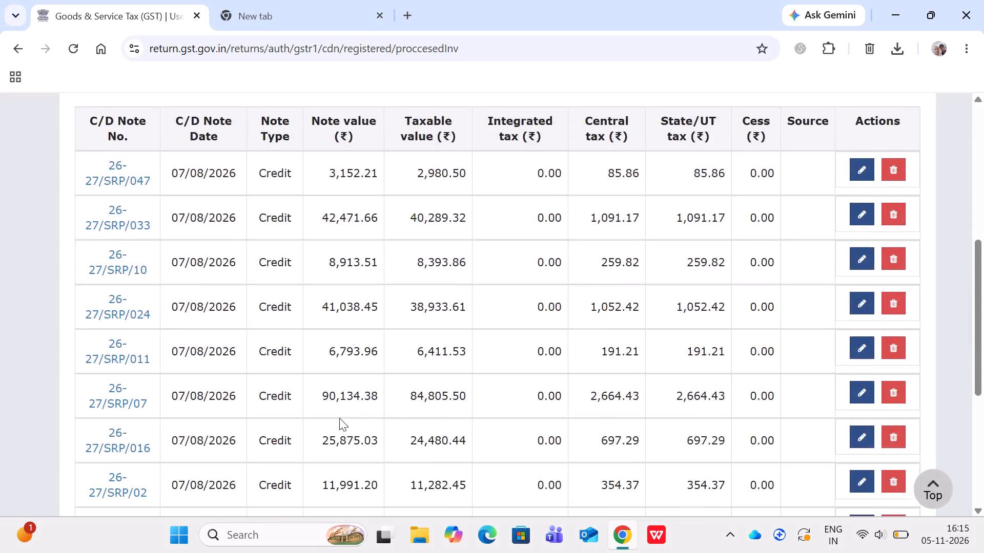
pyautogui.scroll(-3, 339, 418)
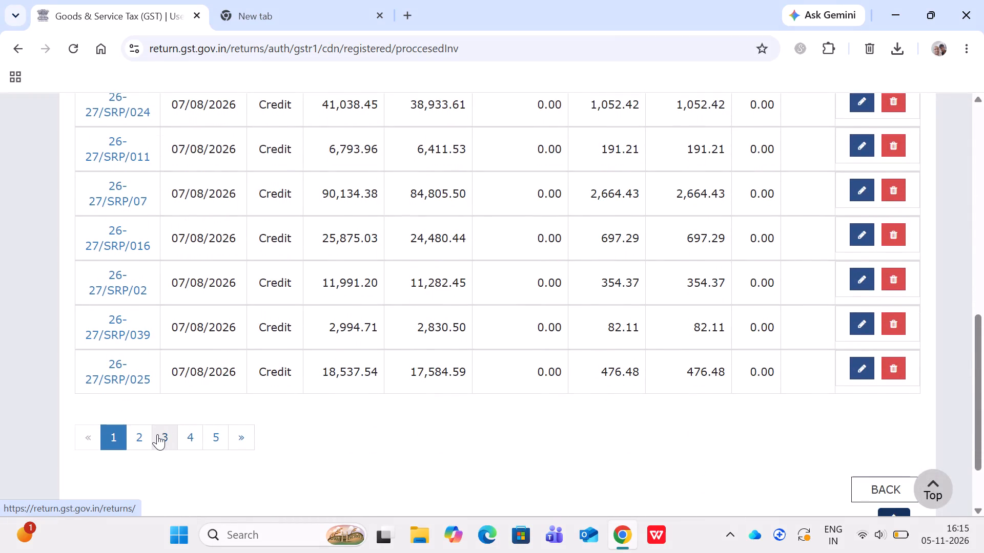
pyautogui.click(137, 435)
pyautogui.hscroll(-1, 137, 435)
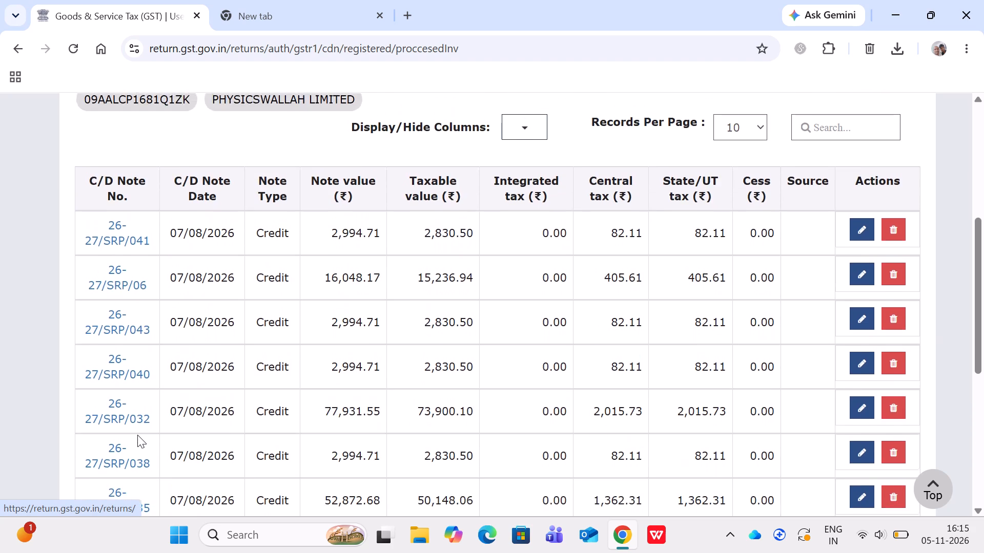
pyautogui.hscroll(-1, 137, 435)
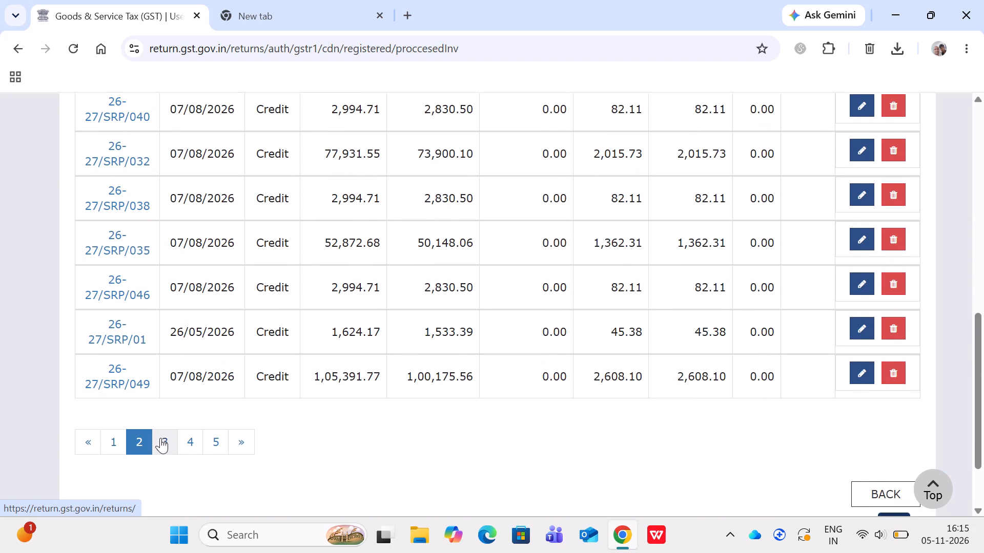
pyautogui.click(160, 438)
pyautogui.hscroll(-1, 160, 438)
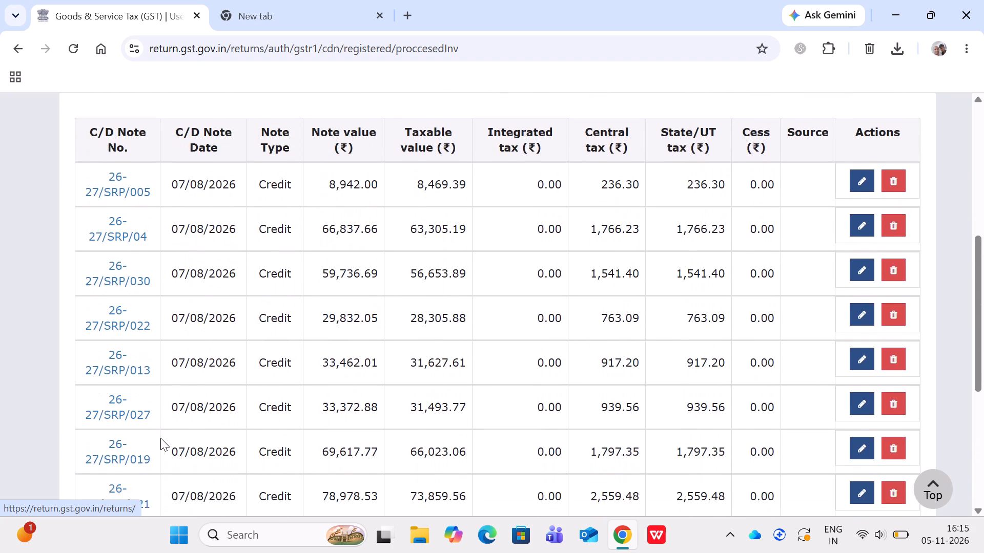
pyautogui.hscroll(-1, 160, 438)
pyautogui.click(183, 438)
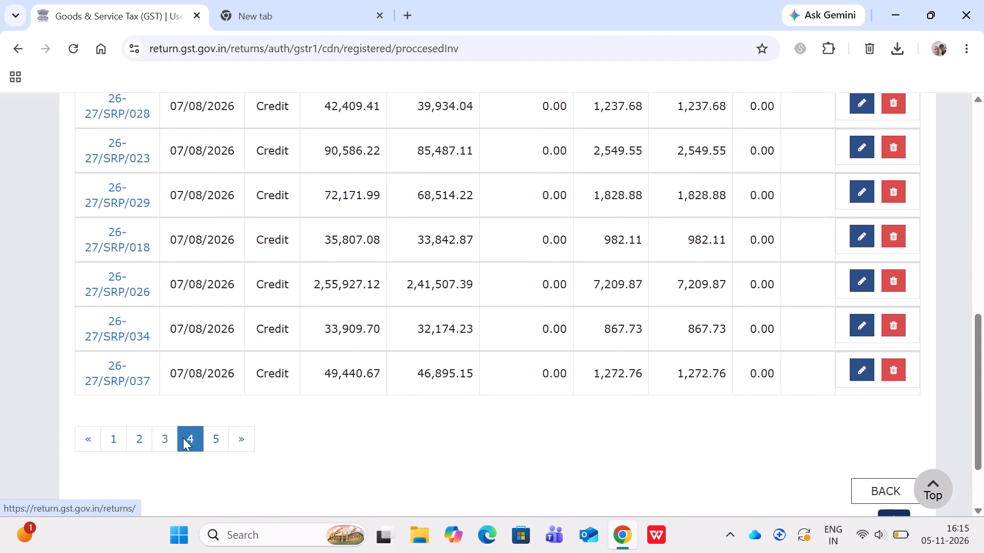
pyautogui.hscroll(-1, 183, 438)
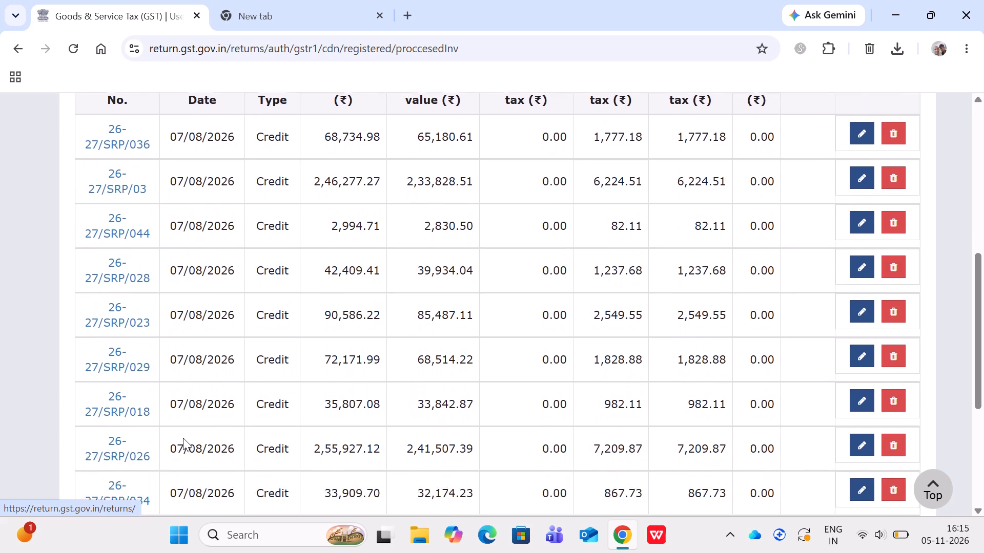
pyautogui.hscroll(-1, 183, 438)
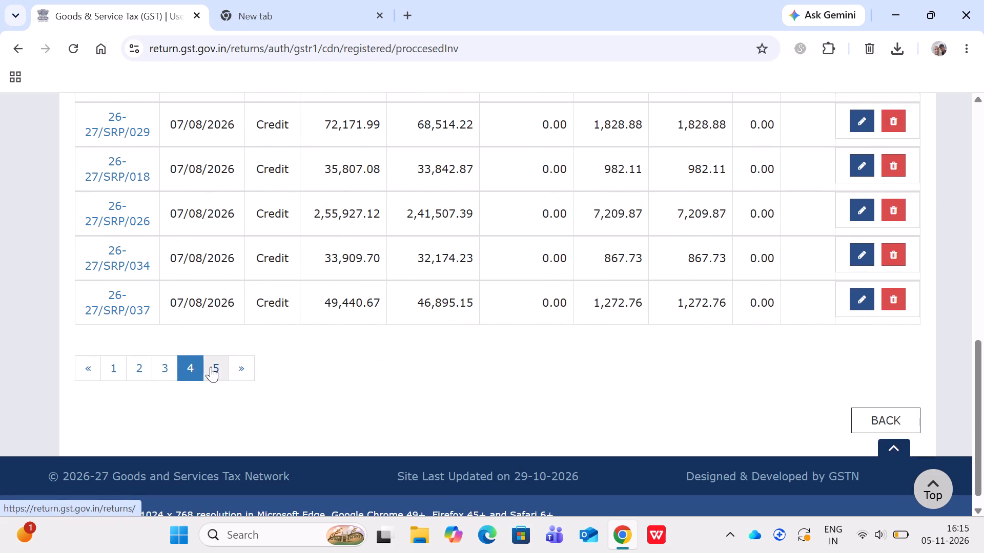
pyautogui.click(211, 367)
pyautogui.scroll(1, 211, 367)
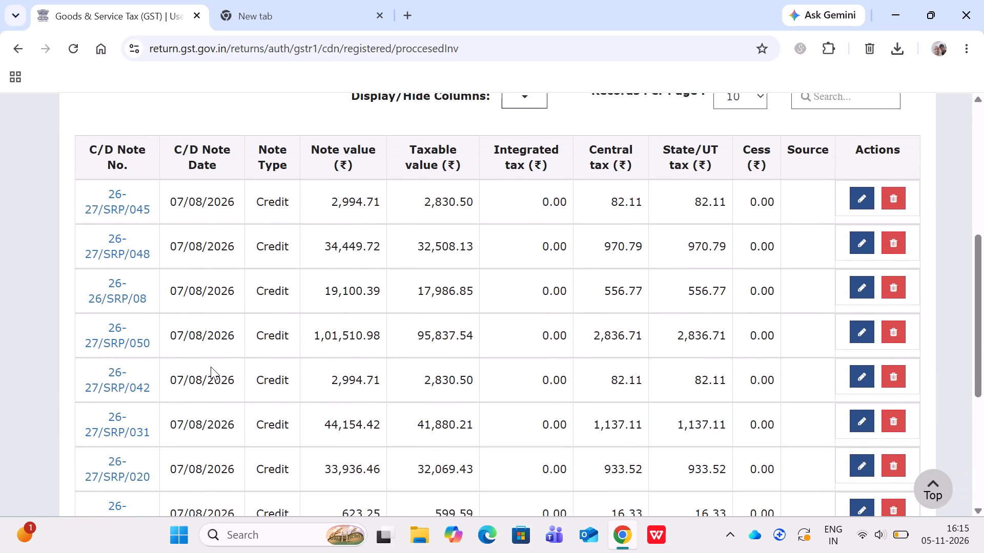
pyautogui.scroll(2, 211, 367)
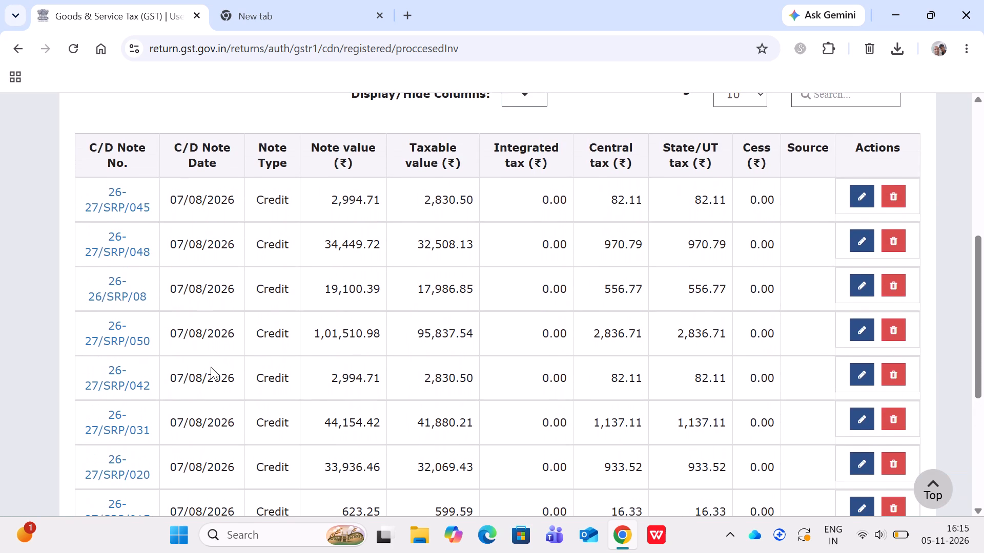
pyautogui.scroll(2, 211, 367)
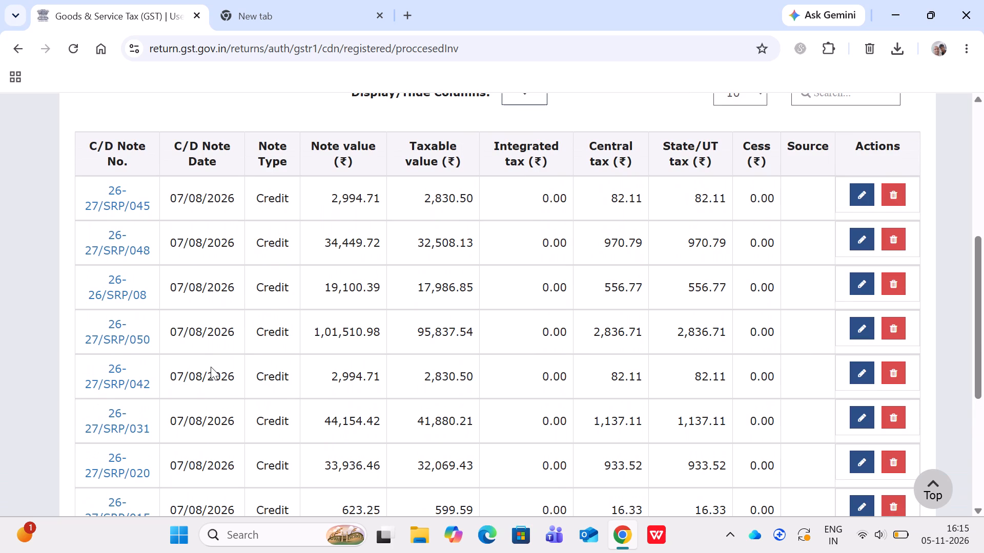
pyautogui.scroll(1, 211, 367)
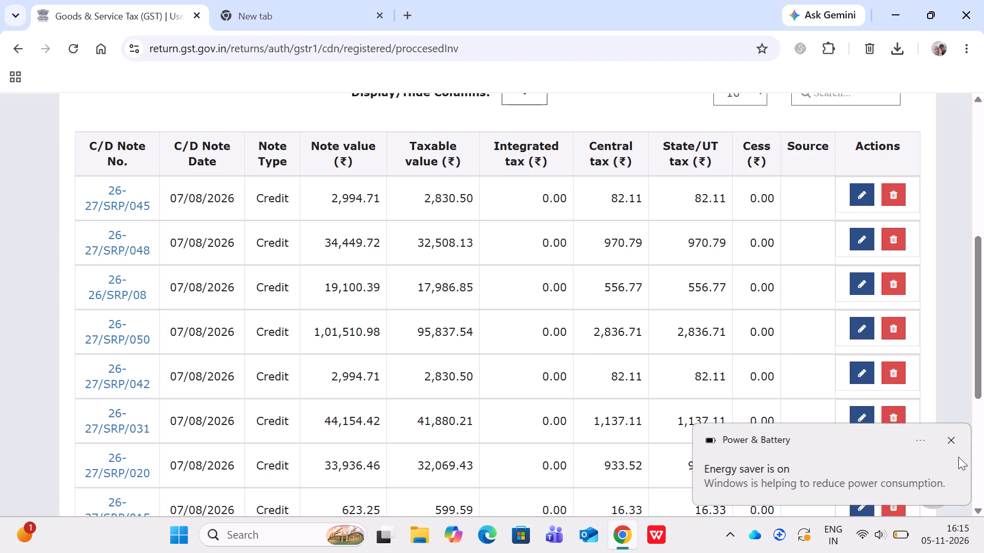
pyautogui.click(950, 439)
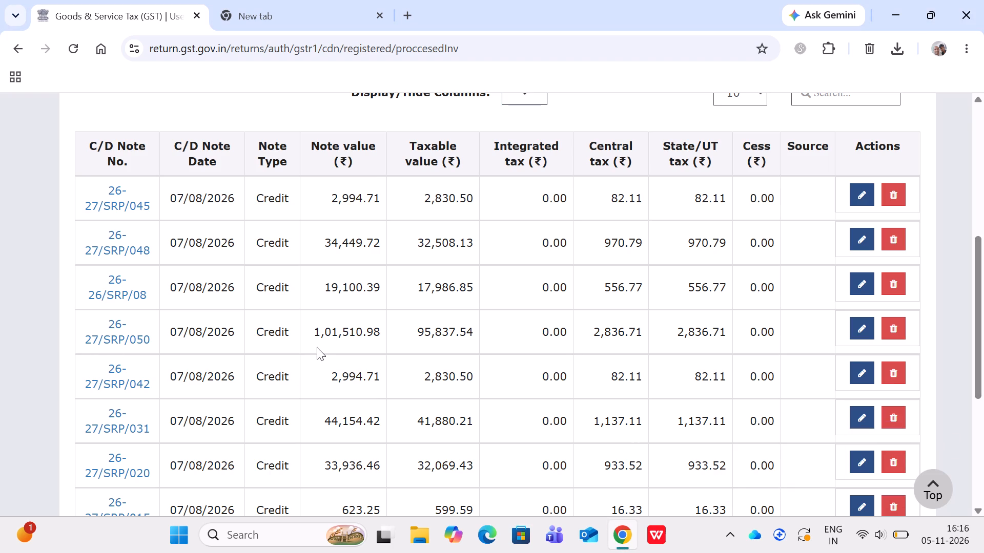
# Start a new note for PHYSICSWALLAH LIMITED from the recipient summary and set its note number to 26-27/SRP/059.
pyautogui.hscroll(8, 317, 347)
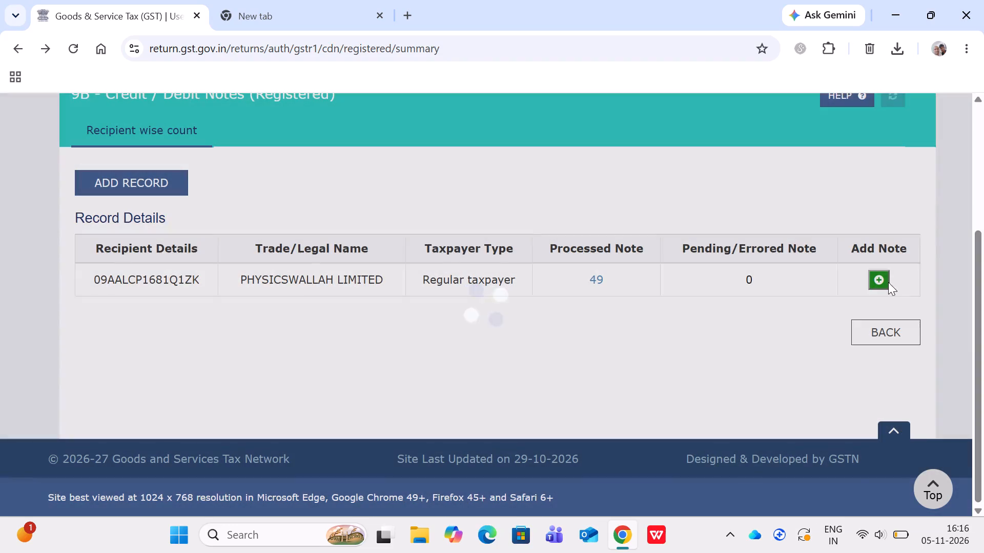
pyautogui.click(873, 283)
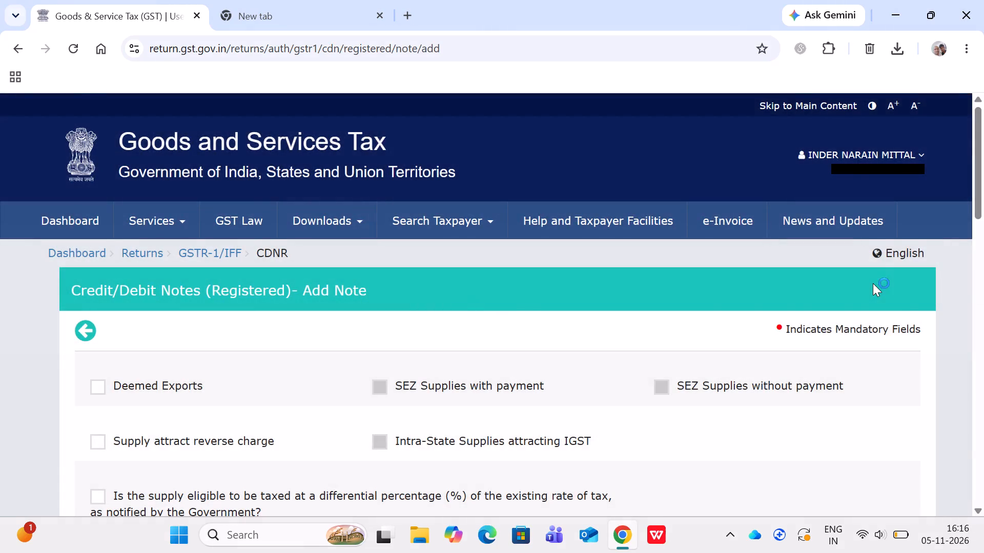
pyautogui.scroll(-4, 873, 283)
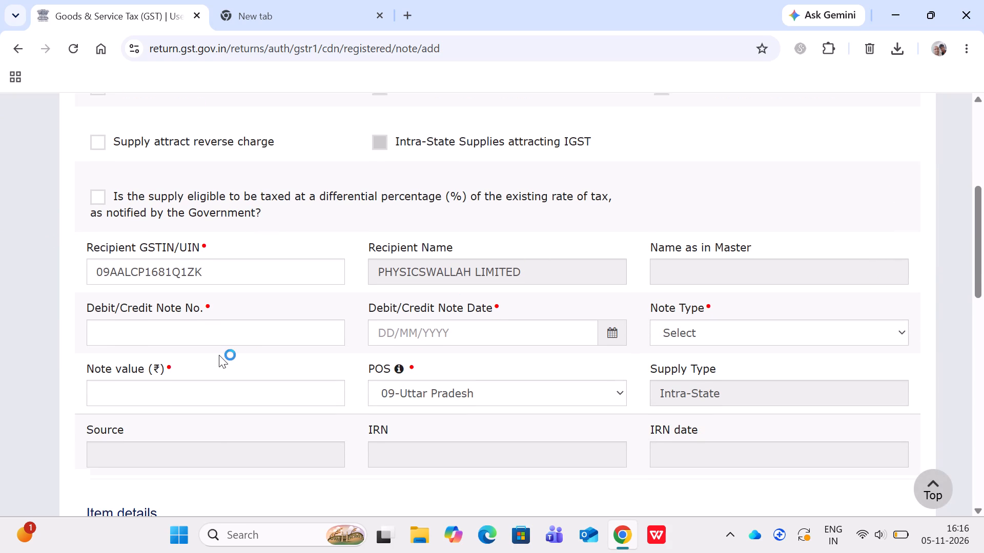
pyautogui.click(213, 342)
pyautogui.hotkey('ctrl', 'v')
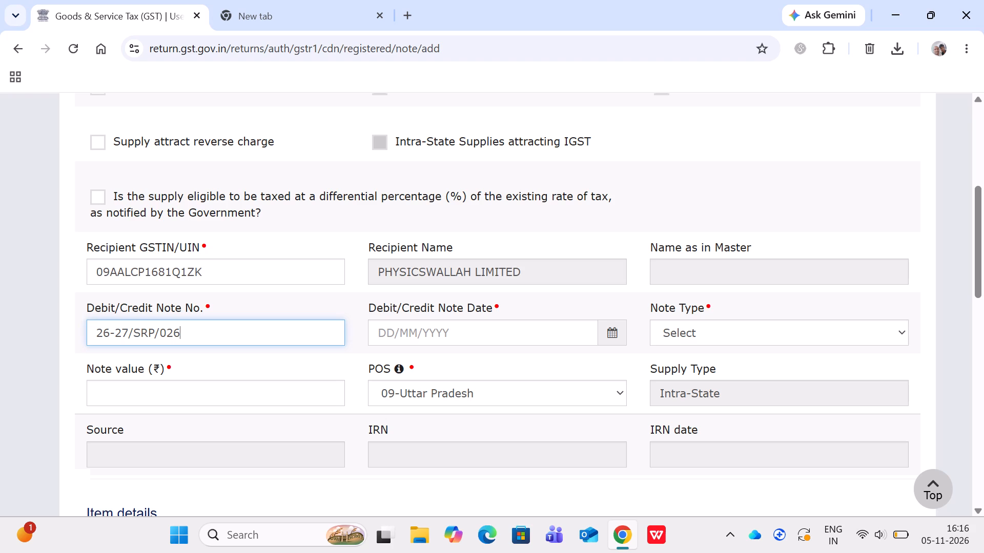
pyautogui.press('BackSpace')
pyautogui.press('BackSpace')
pyautogui.write('59')
# Set the debit/credit note date to 14/08/2026 and the note type to Credit.
pyautogui.click(376, 331)
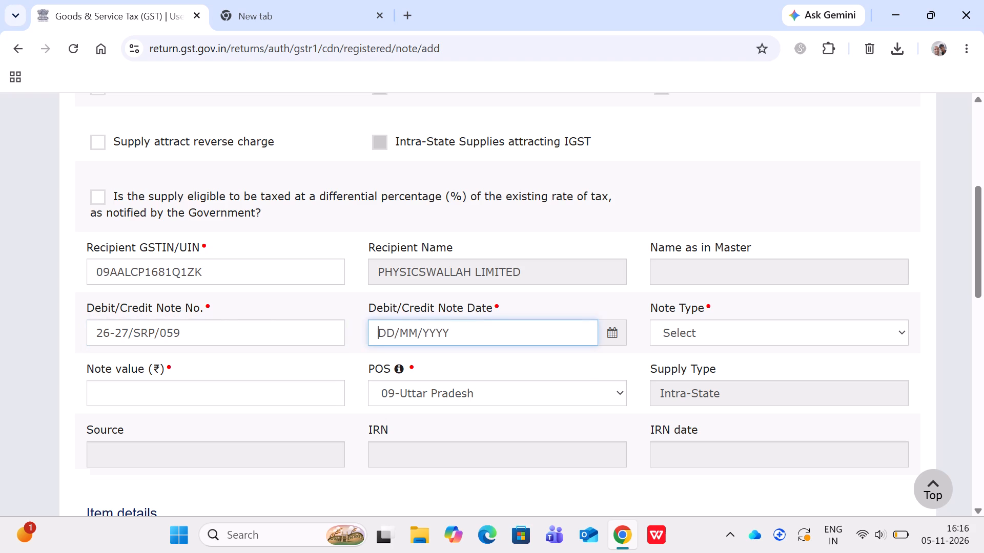
pyautogui.press('0')
pyautogui.press('BackSpace')
pyautogui.write('14080')
pyautogui.press('BackSpace')
pyautogui.write('2026')
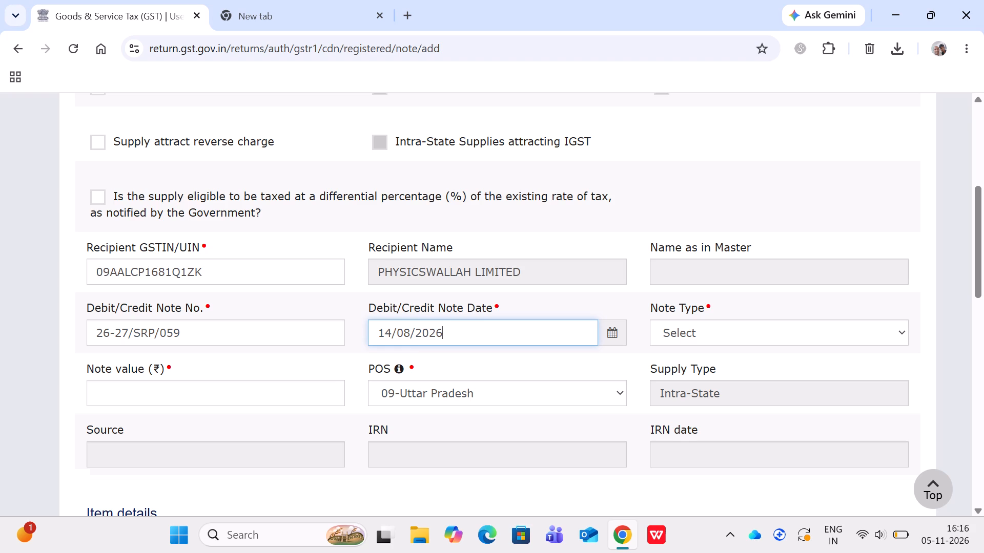
pyautogui.scroll(-1, 376, 331)
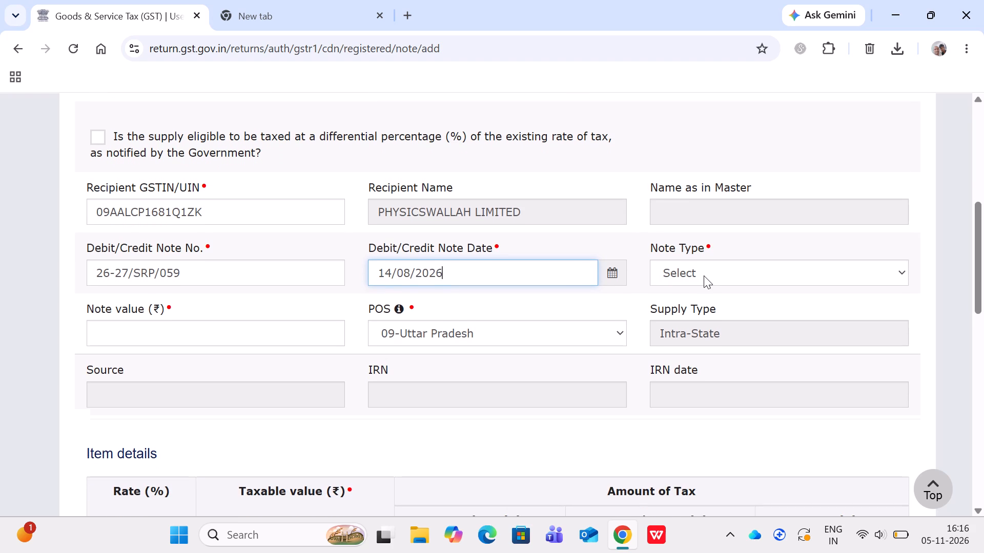
pyautogui.click(704, 275)
pyautogui.click(671, 311)
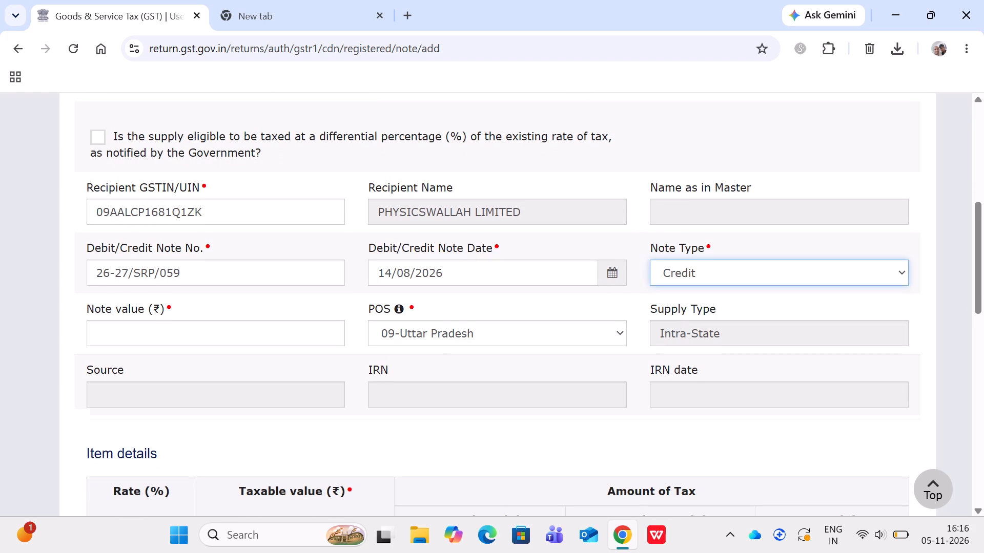
# Enter a note value of 31878.29.
pyautogui.click(161, 335)
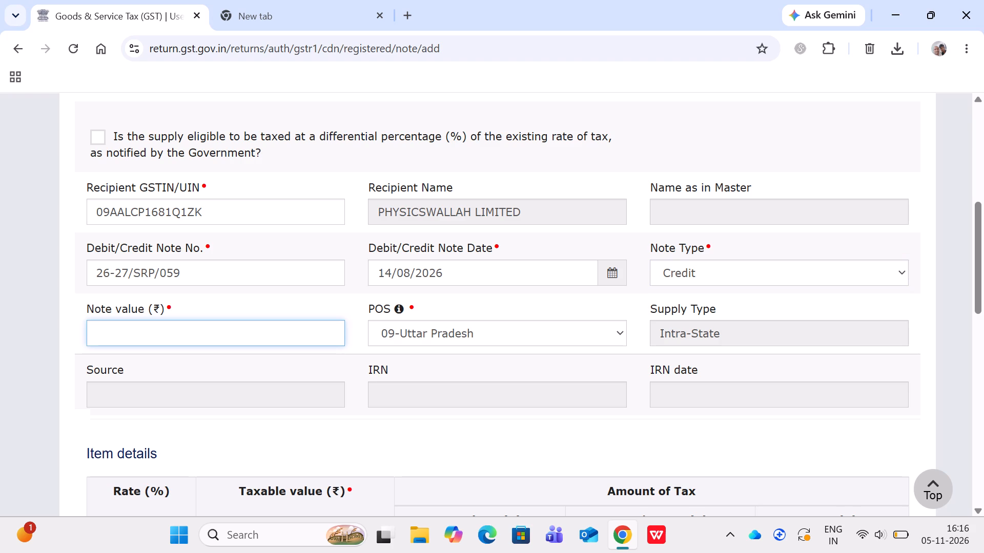
pyautogui.write('31')
pyautogui.write('878')
pyautogui.write('.2')
pyautogui.press('9')
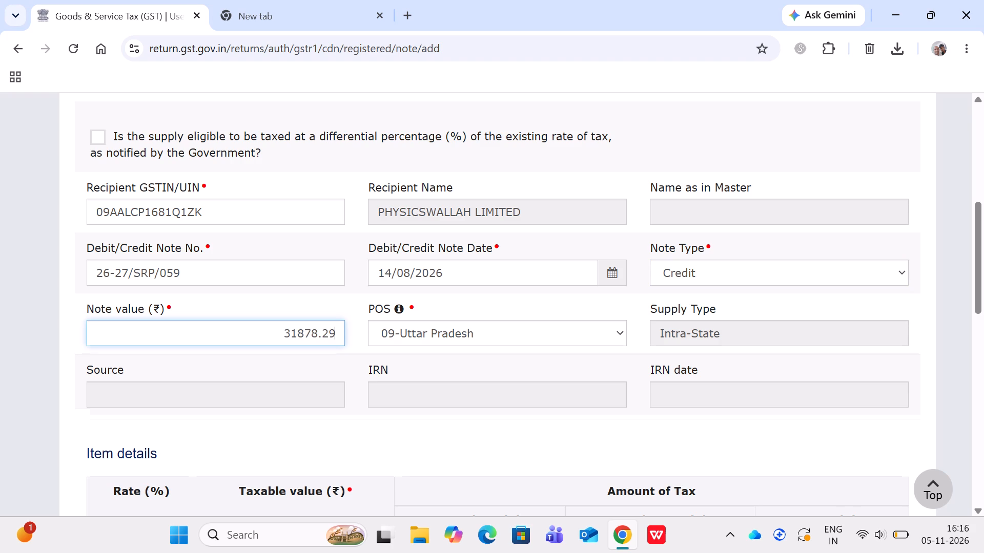
# Enter a taxable value of 27244 at the 5% rate in the item details of note 26-27/SRP/059.
pyautogui.scroll(-4, 161, 335)
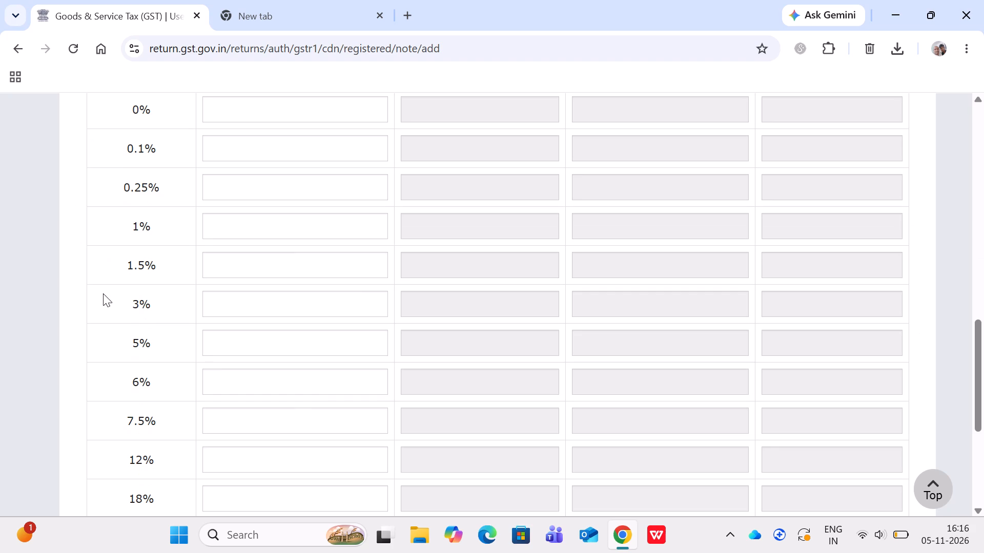
pyautogui.click(256, 345)
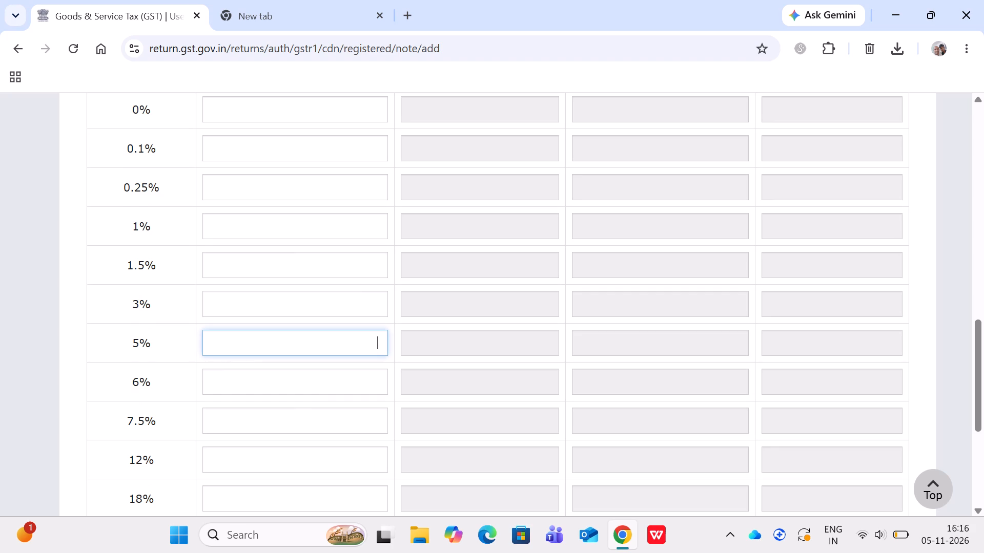
pyautogui.write('27')
pyautogui.write('244')
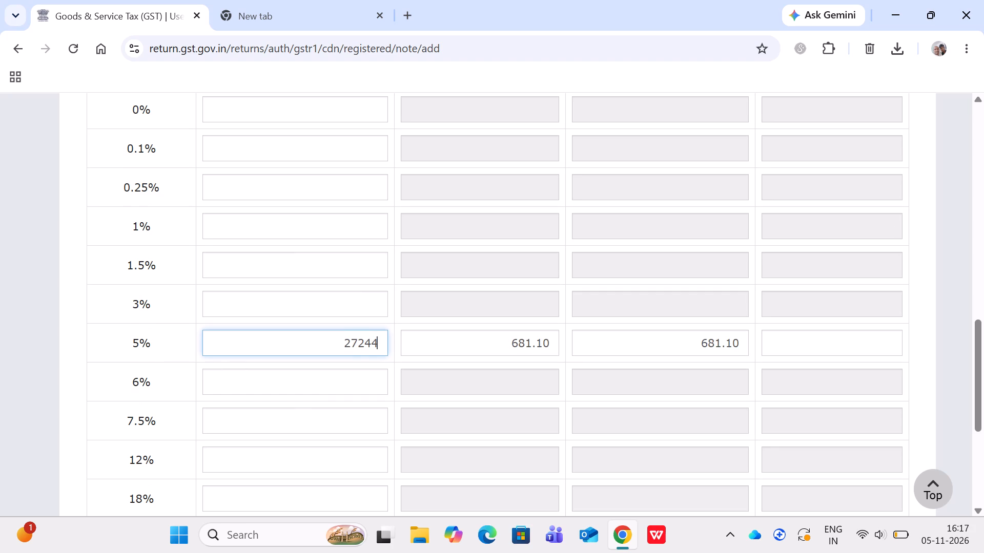
# Enter a taxable value of 2772.96 at the 18% rate and save the note.
pyautogui.scroll(-3, 256, 345)
pyautogui.click(268, 223)
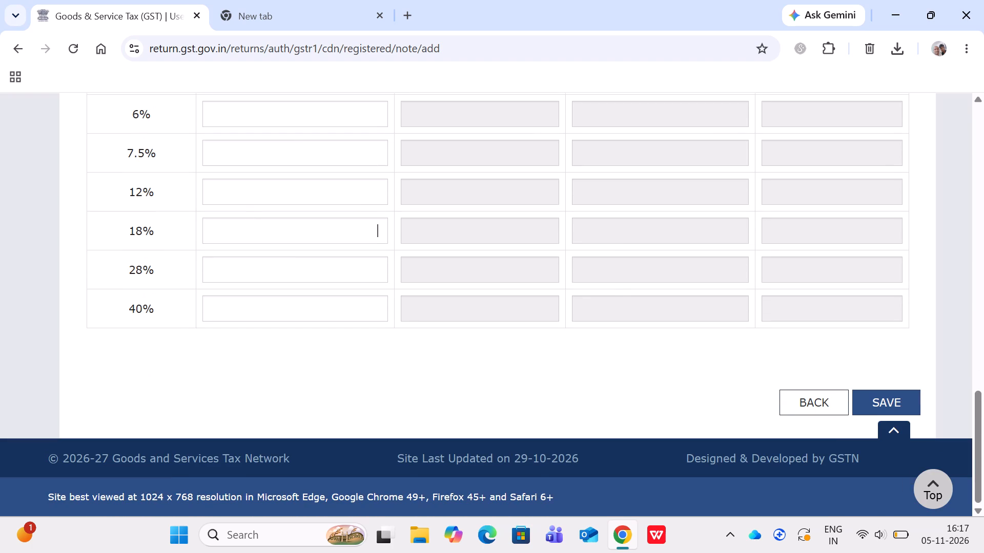
pyautogui.write('277')
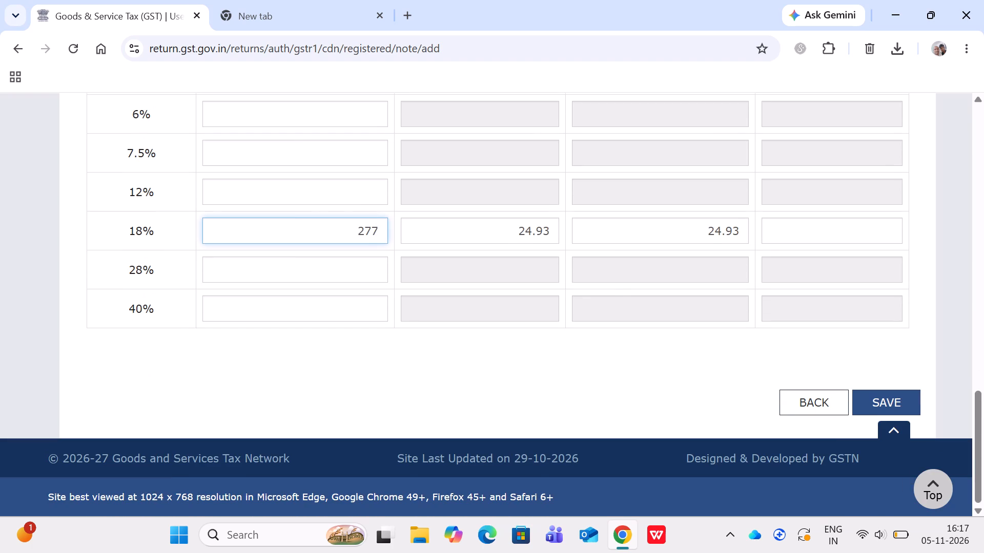
pyautogui.write('2.')
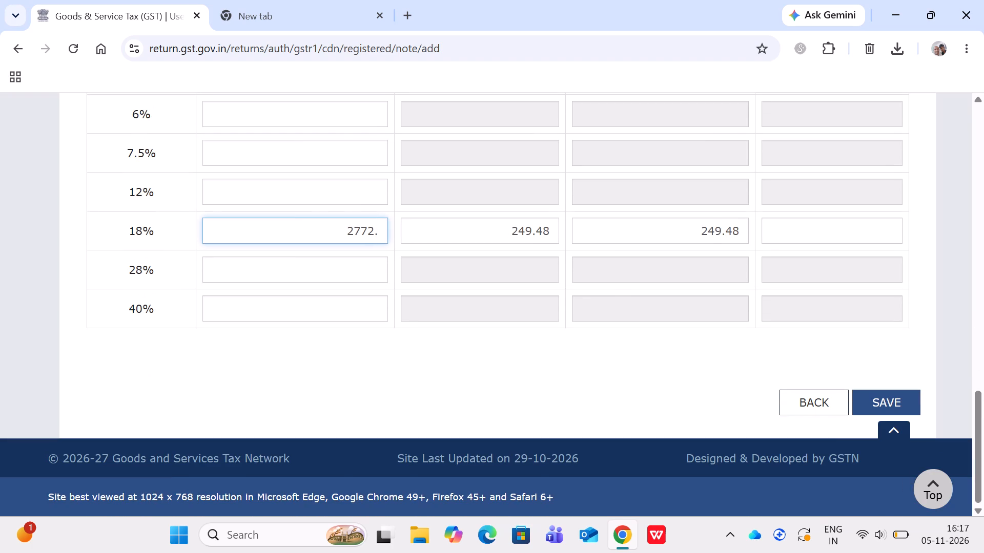
pyautogui.write('96')
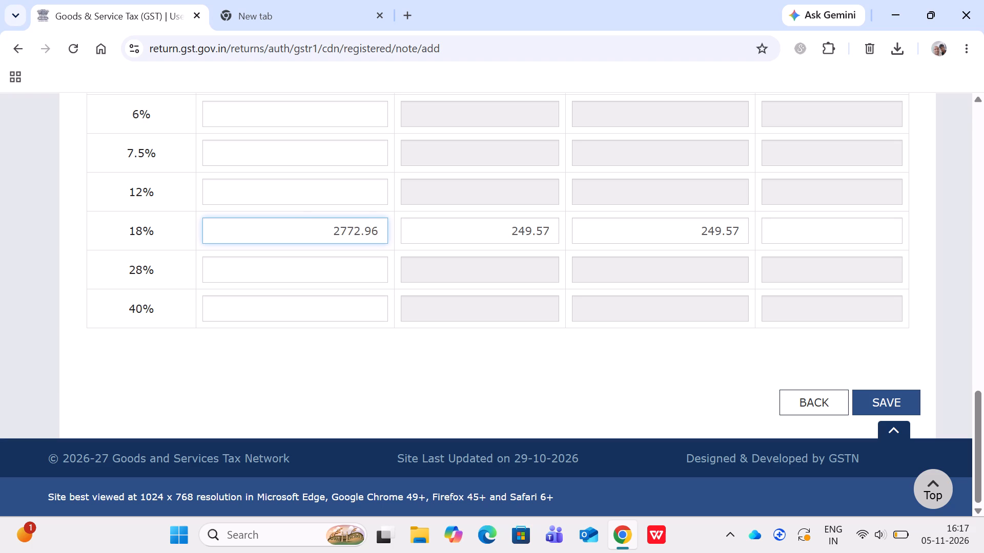
pyautogui.click(887, 401)
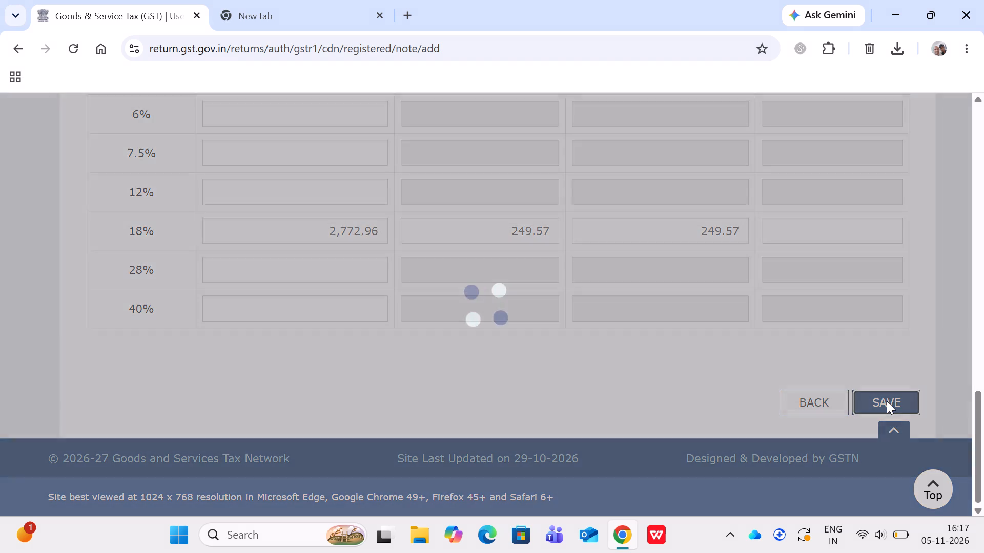
pyautogui.press('Return')
# Set the debit/credit note number of the next PHYSICSWALLAH LIMITED note to 26-27/SRP/051.
pyautogui.scroll(-1, 357, 370)
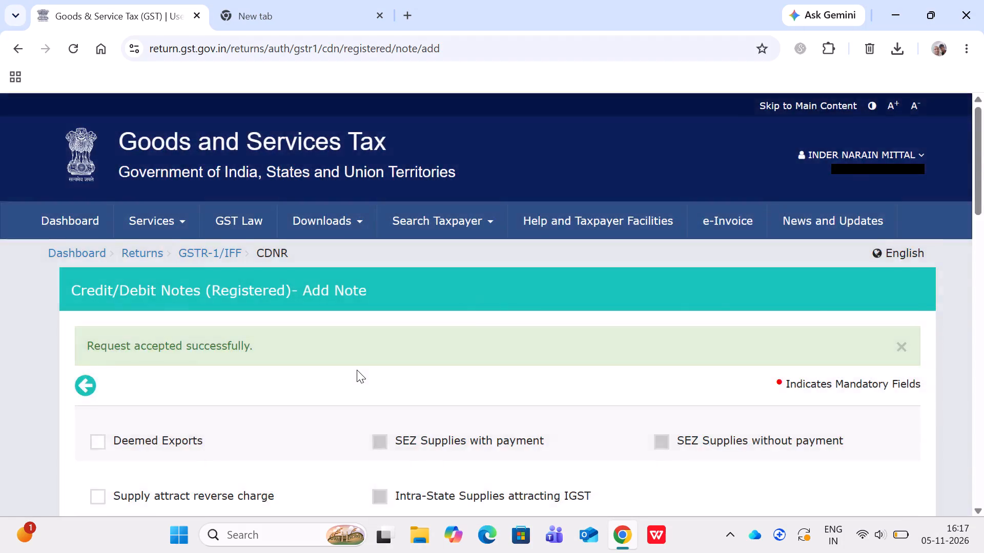
pyautogui.scroll(-2, 357, 370)
pyautogui.click(188, 311)
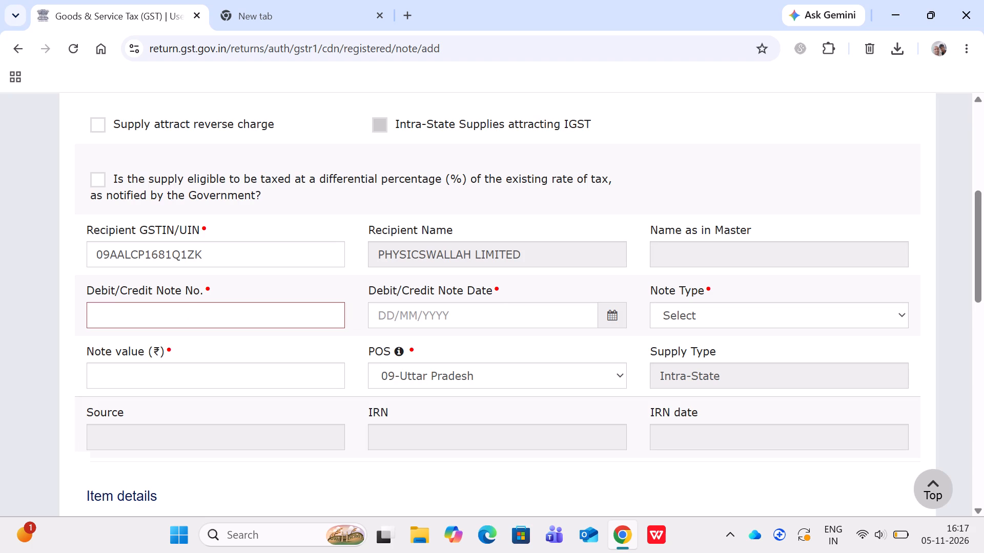
pyautogui.click(182, 314)
pyautogui.hotkey('ctrl', 'v')
pyautogui.press('BackSpace')
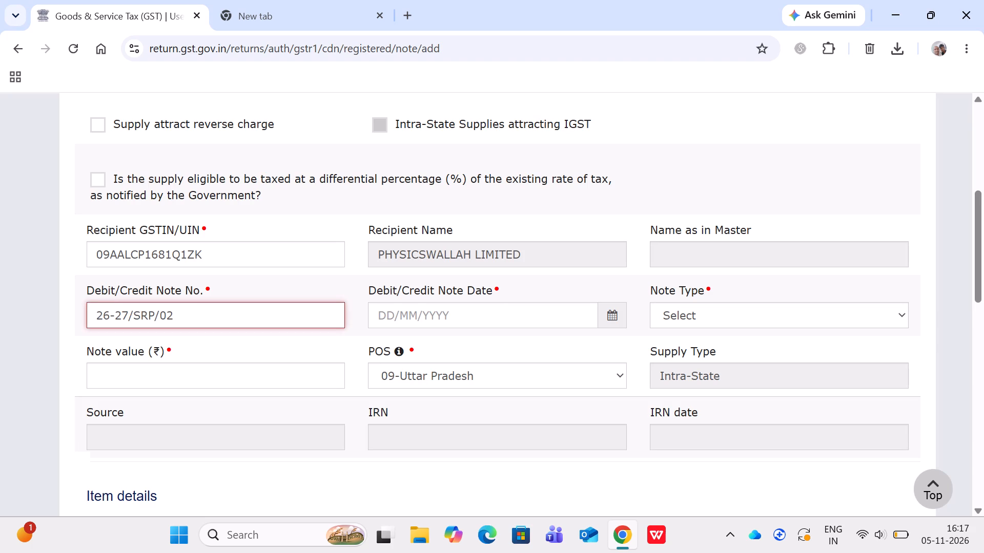
pyautogui.press('BackSpace')
pyautogui.write('51')
# Set the debit/credit note date to 14/08/2026 and the note type to Credit.
pyautogui.click(483, 312)
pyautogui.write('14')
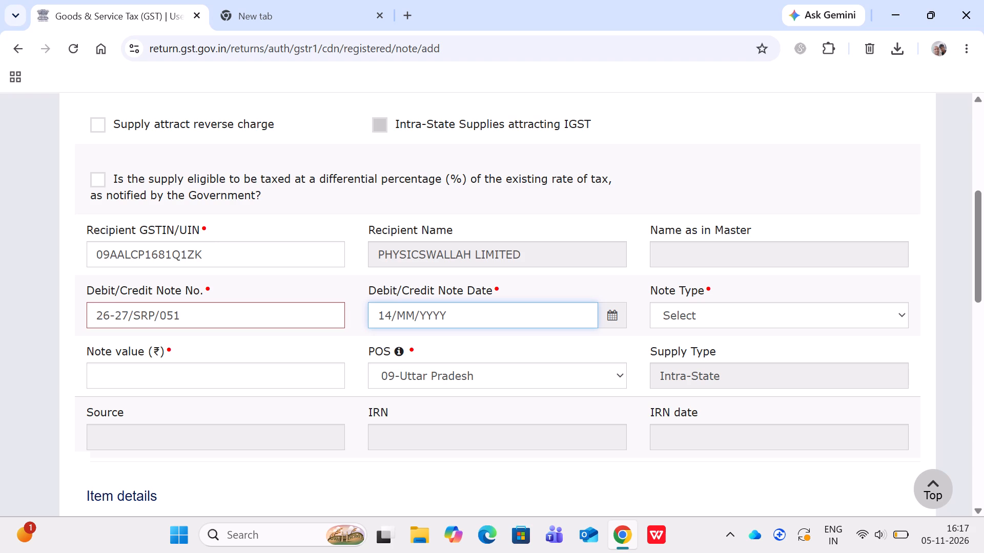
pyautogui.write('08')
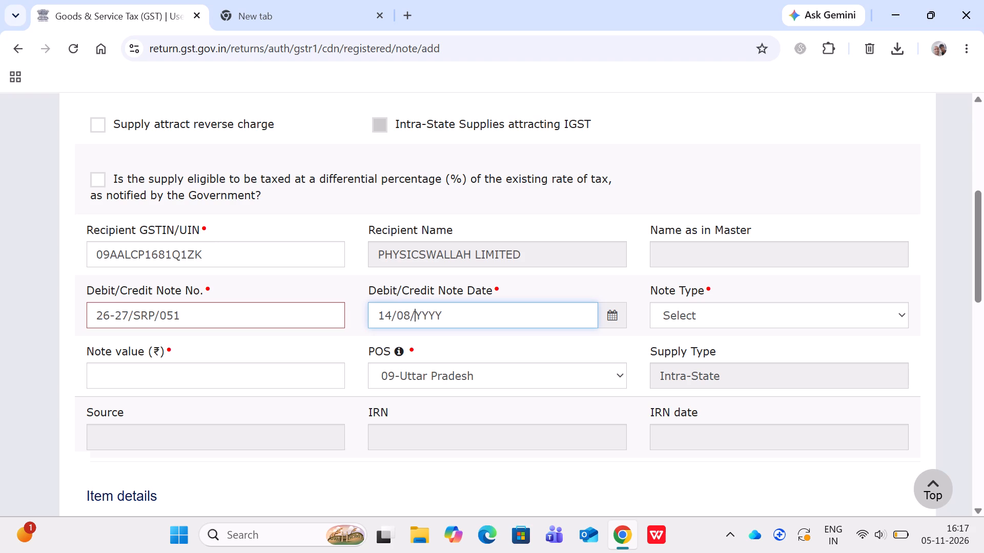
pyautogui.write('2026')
pyautogui.click(745, 316)
pyautogui.click(680, 359)
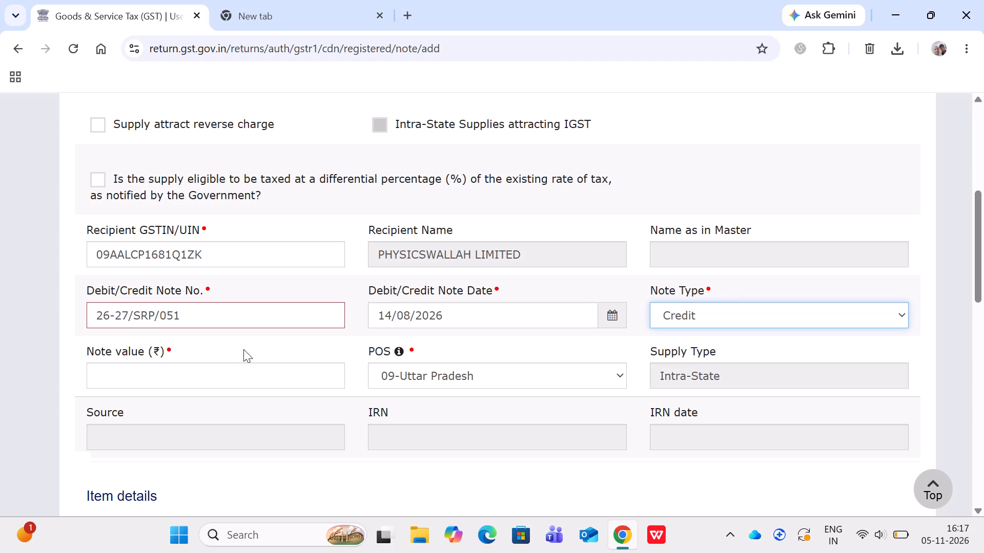
# Enter a note value of 19392.56 for note 26-27/SRP/051.
pyautogui.click(182, 365)
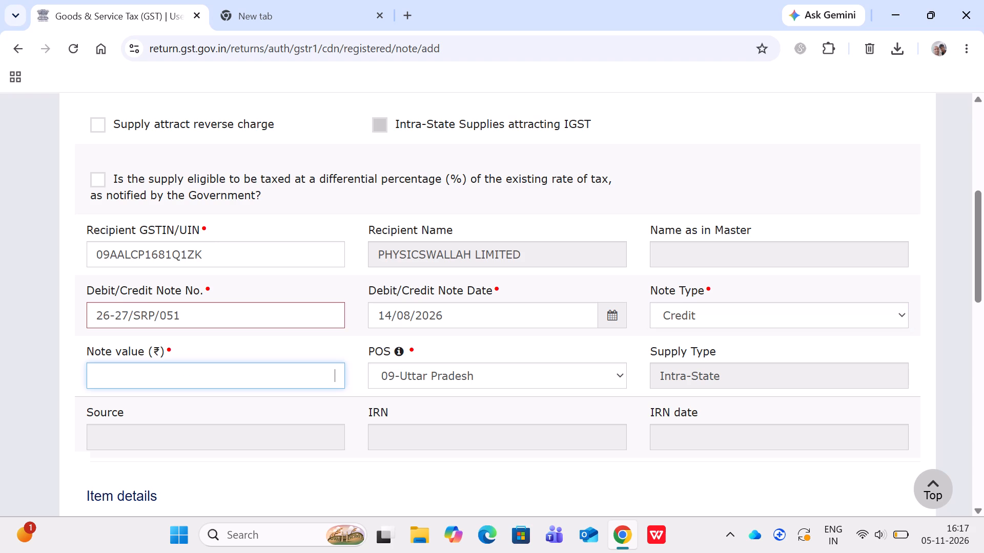
pyautogui.write('19')
pyautogui.write('39')
pyautogui.press('2')
pyautogui.press('.')
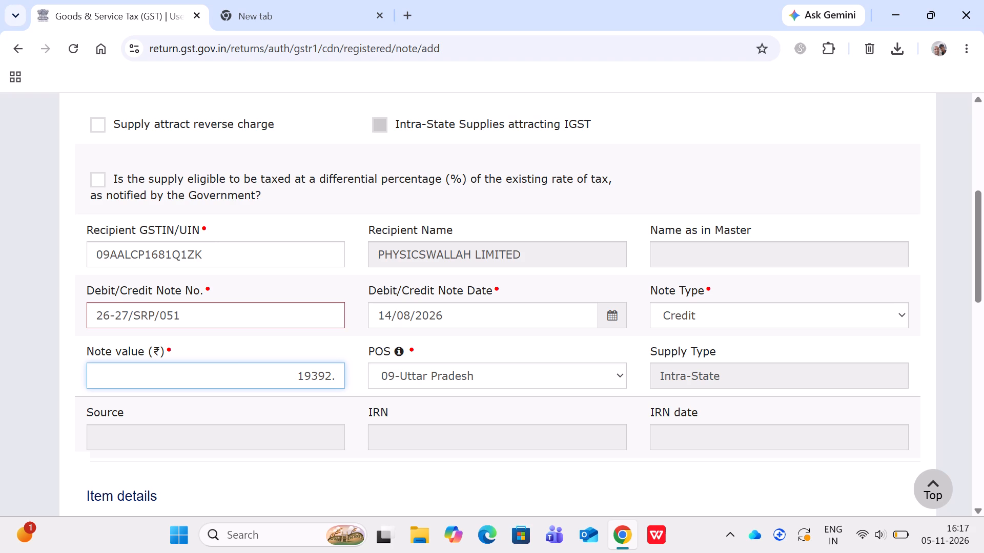
pyautogui.write('56')
# Enter a taxable value of 16800 at the 5% rate in the item details.
pyautogui.scroll(-1, 182, 365)
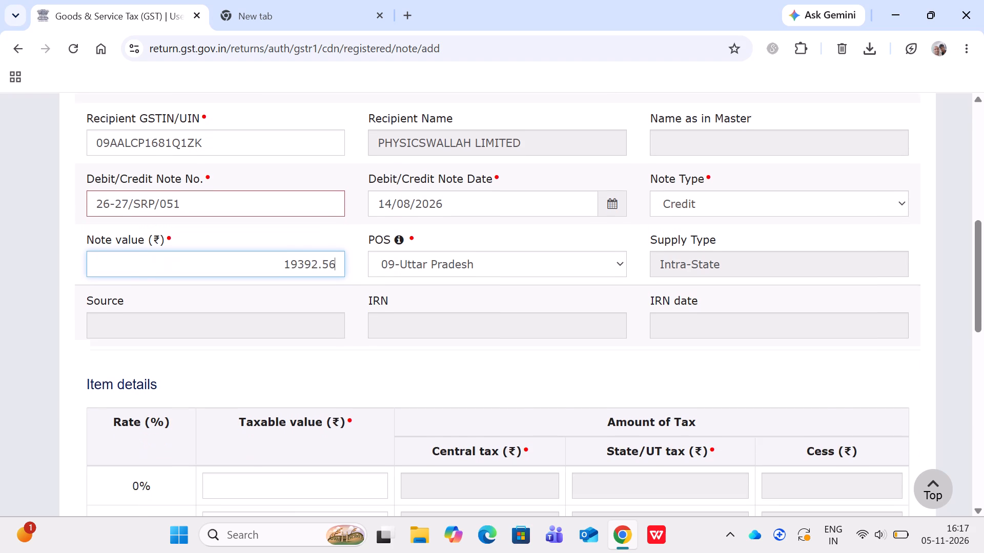
pyautogui.scroll(-1, 182, 365)
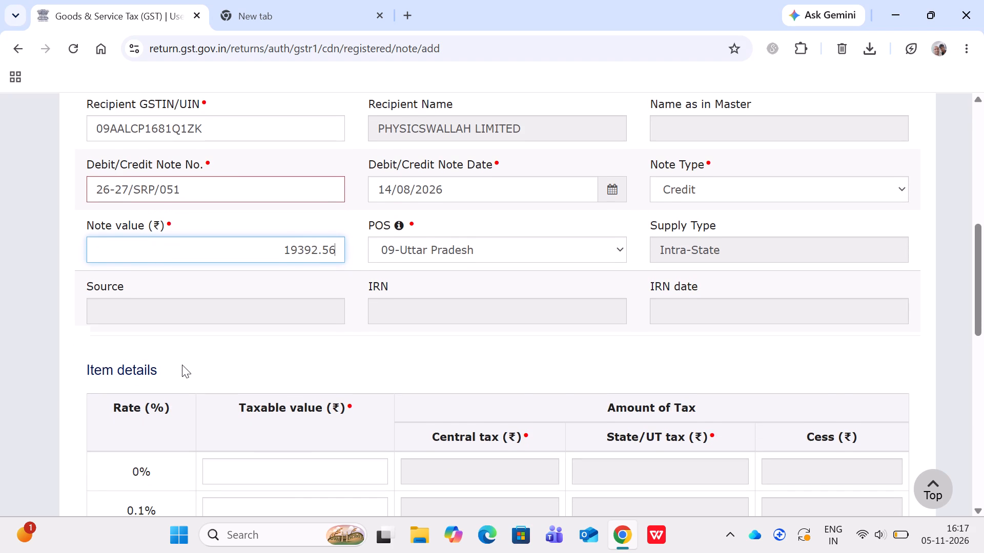
pyautogui.scroll(-3, 182, 365)
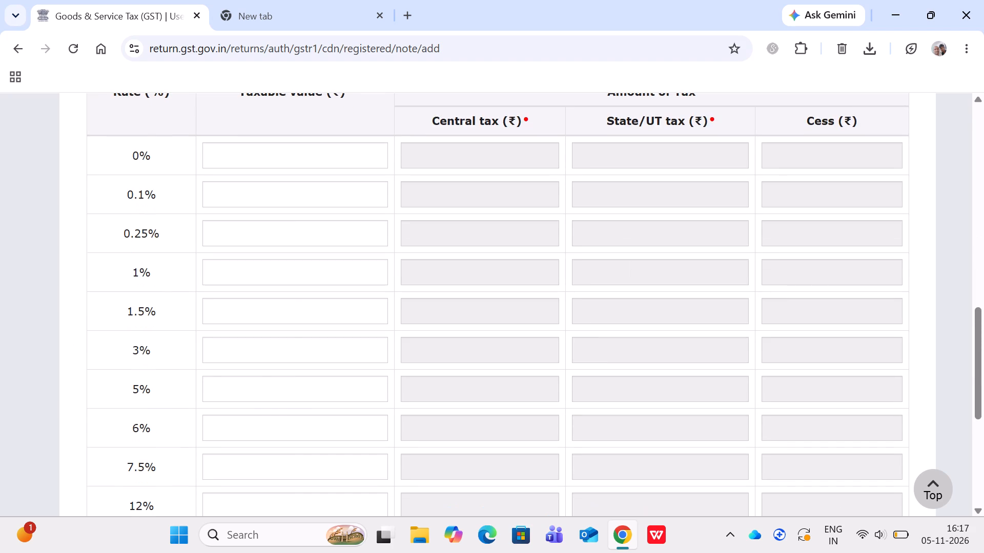
pyautogui.click(274, 390)
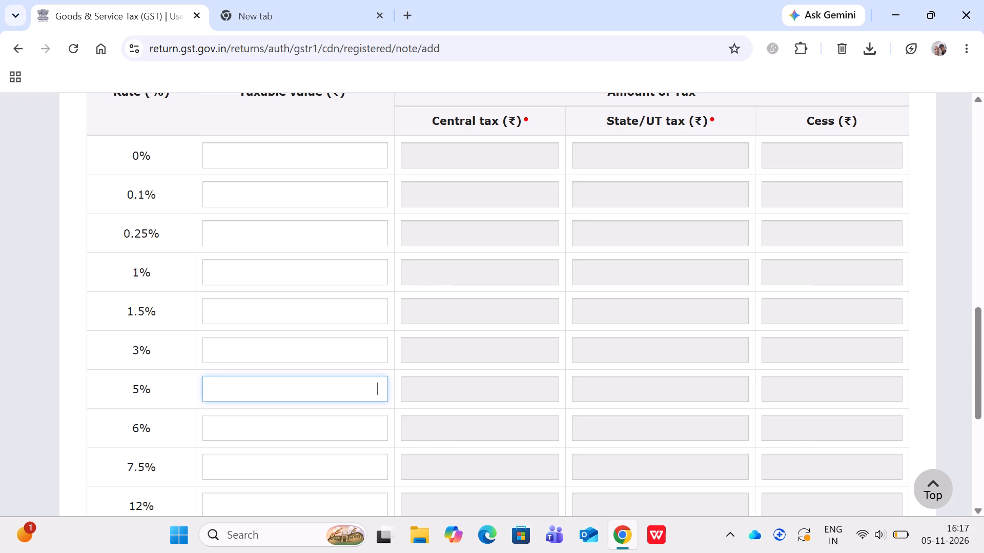
pyautogui.press('1')
pyautogui.press('6')
pyautogui.write('800')
# Enter a taxable value of 1485.22 at the 18% rate and save the note.
pyautogui.scroll(-1, 274, 390)
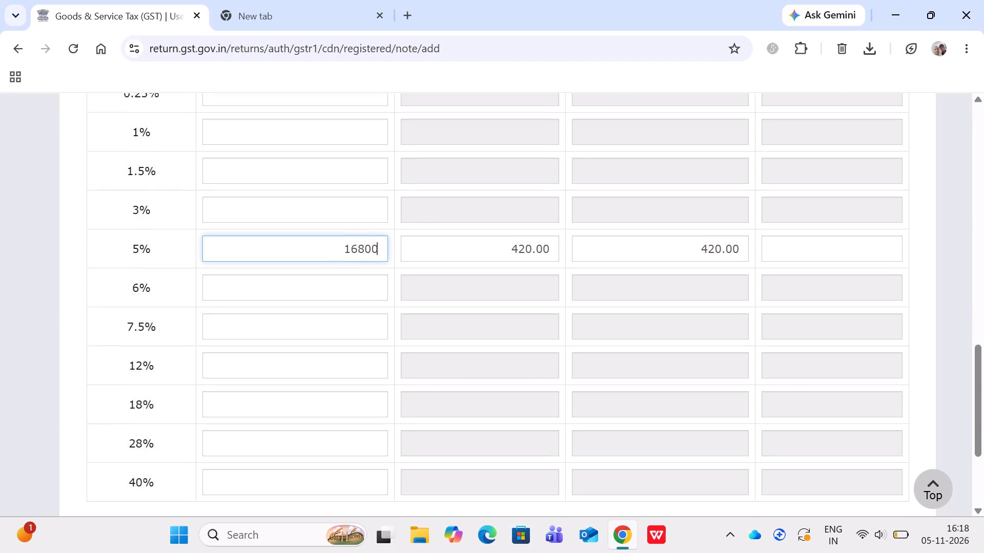
pyautogui.scroll(-3, 274, 390)
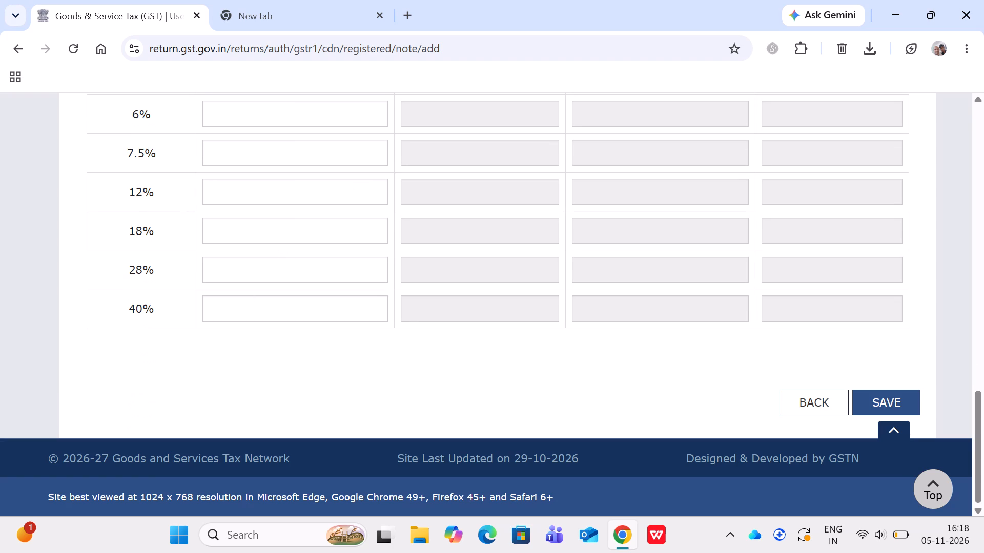
pyautogui.click(305, 239)
pyautogui.write('14')
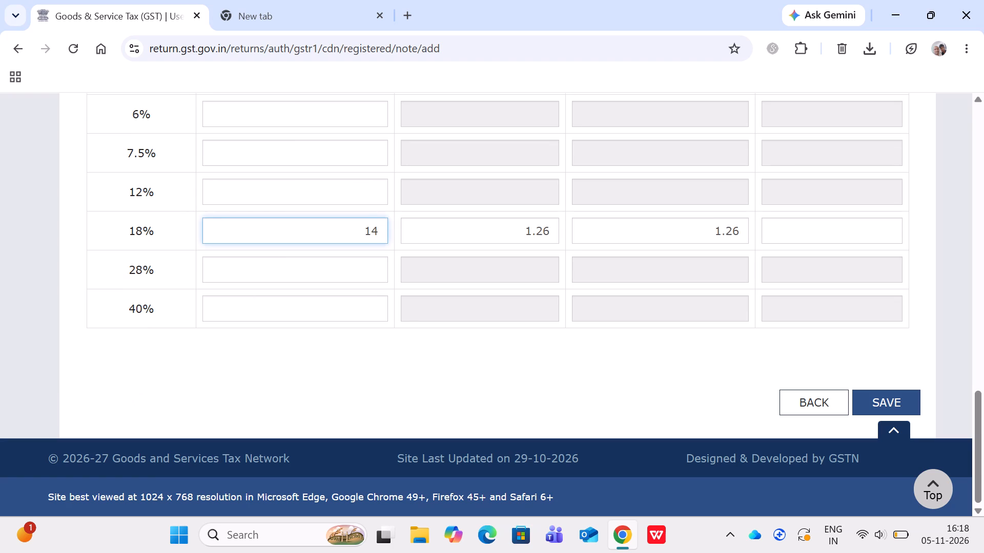
pyautogui.write('85')
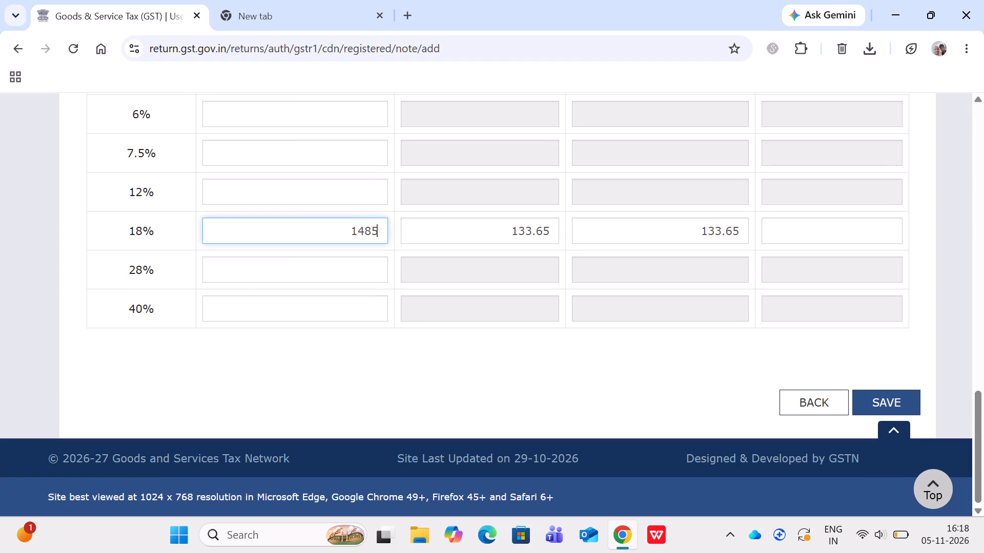
pyautogui.write('.22')
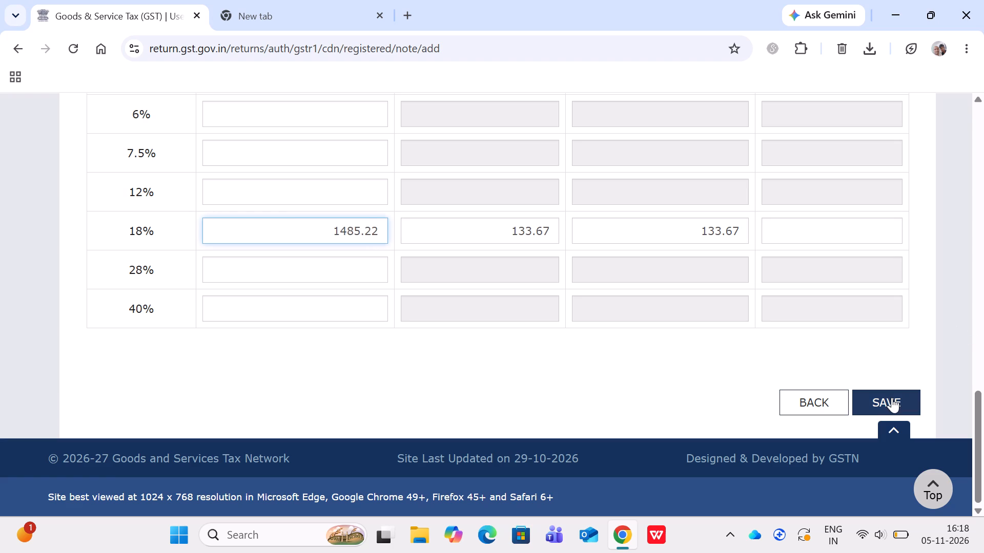
pyautogui.click(892, 397)
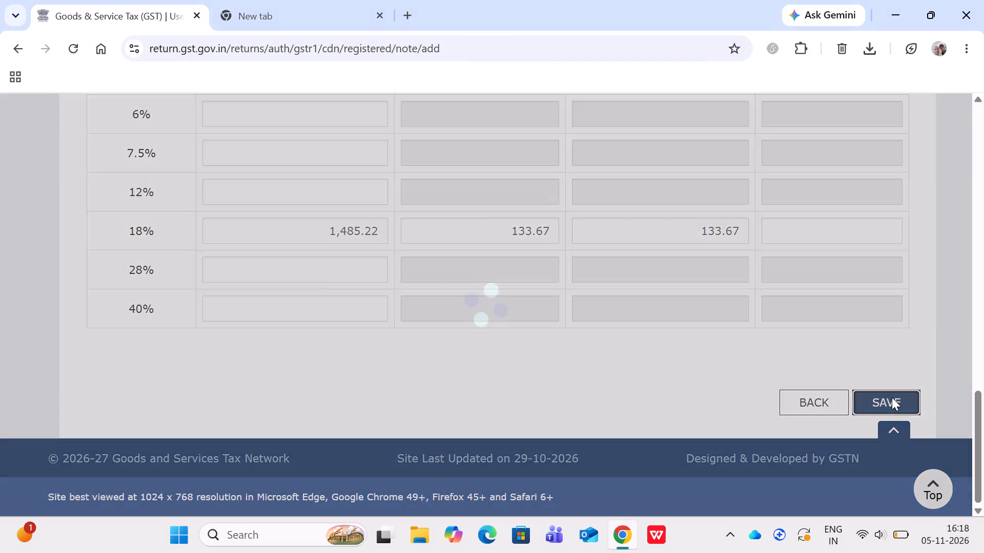
pyautogui.click(890, 397)
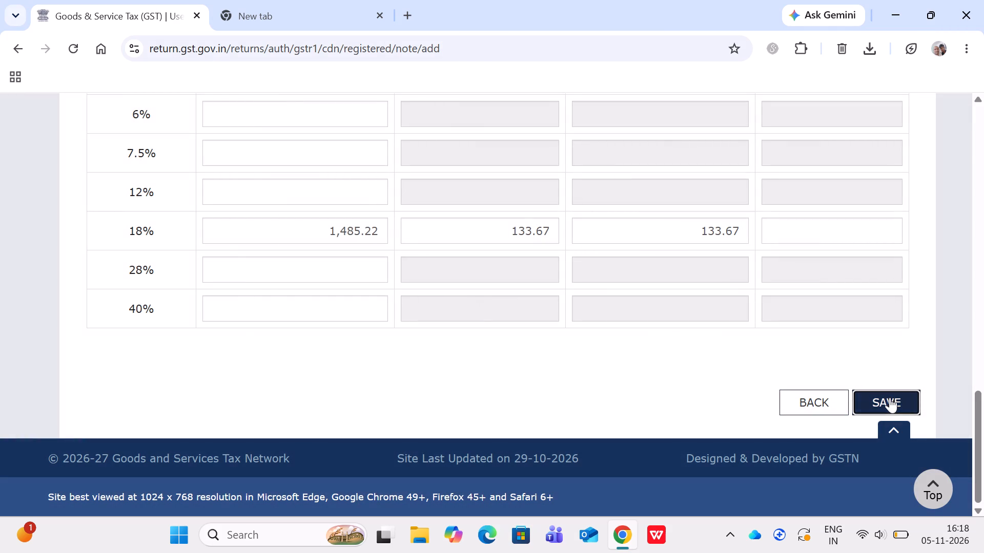
# Save credit note 26-27/SRP/051 with its completed item details.
pyautogui.click(882, 401)
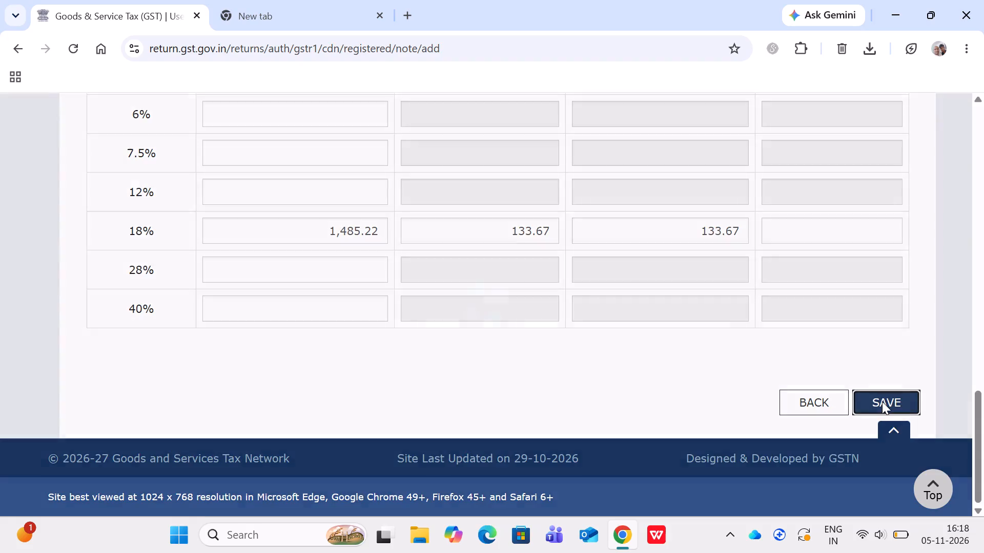
pyautogui.click(882, 401)
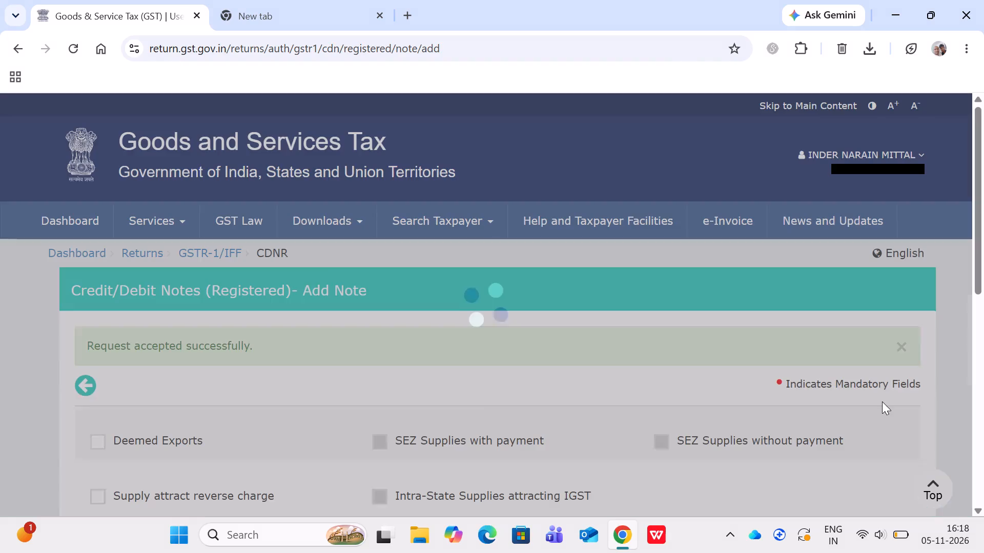
# Enter 26-27/SRP/052 as the debit/credit note number of the next note for PHYSICSWALLAH LIMITED.
pyautogui.scroll(-3, 365, 401)
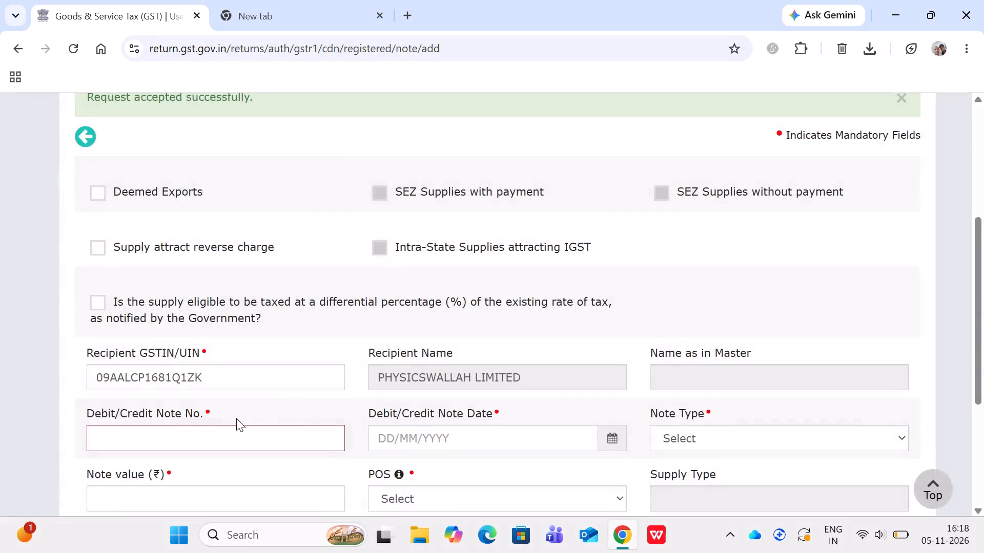
pyautogui.click(187, 427)
pyautogui.click(184, 440)
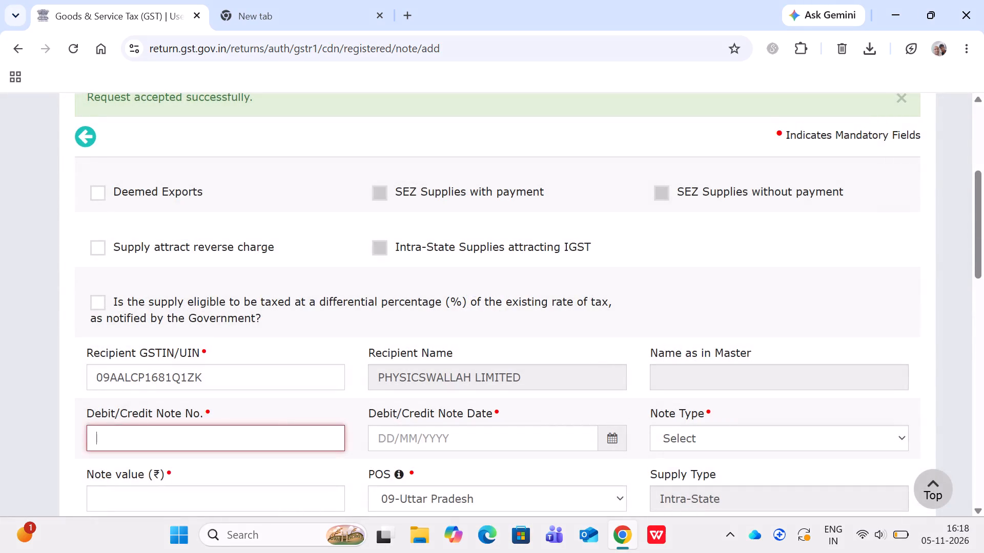
pyautogui.hotkey('ctrl', 'v')
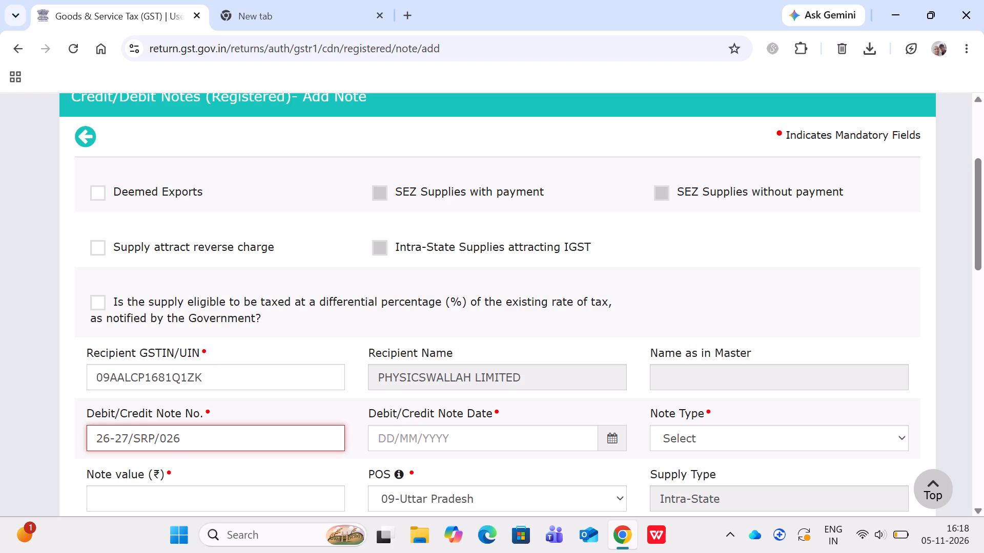
pyautogui.press('BackSpace')
pyautogui.press('BackSpace')
pyautogui.write('52')
# Set the date of note 26-27/SRP/052 to 14/08/2026 and the note type to Credit.
pyautogui.click(430, 424)
pyautogui.click(430, 427)
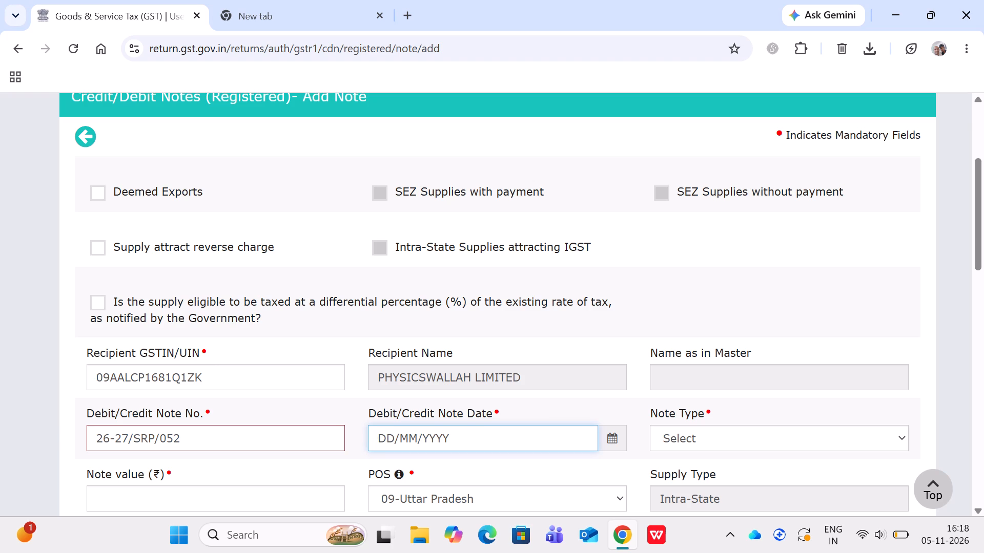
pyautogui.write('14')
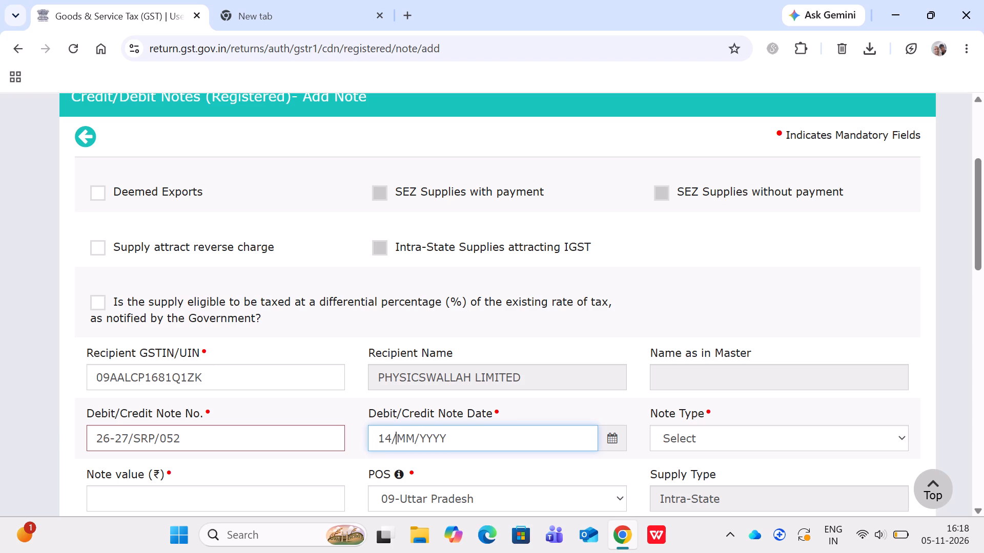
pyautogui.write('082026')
pyautogui.click(754, 439)
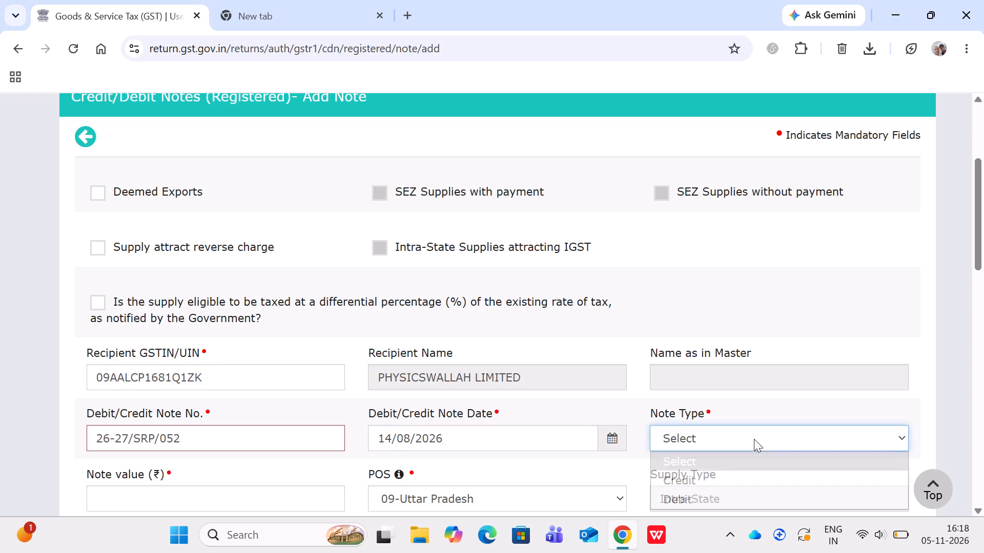
pyautogui.click(699, 473)
# Enter a note value of 25309.51 for note 26-27/SRP/052.
pyautogui.scroll(-3, 329, 437)
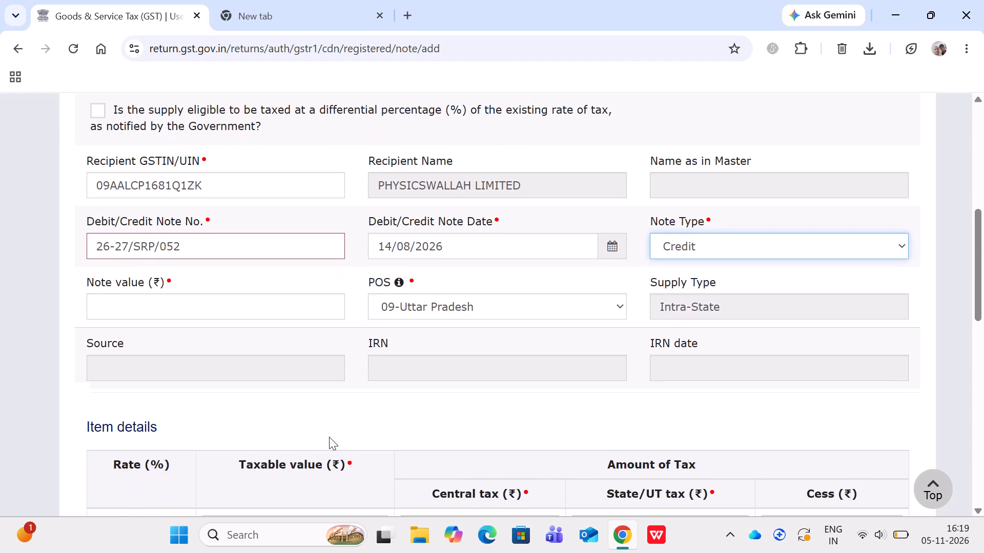
pyautogui.click(249, 306)
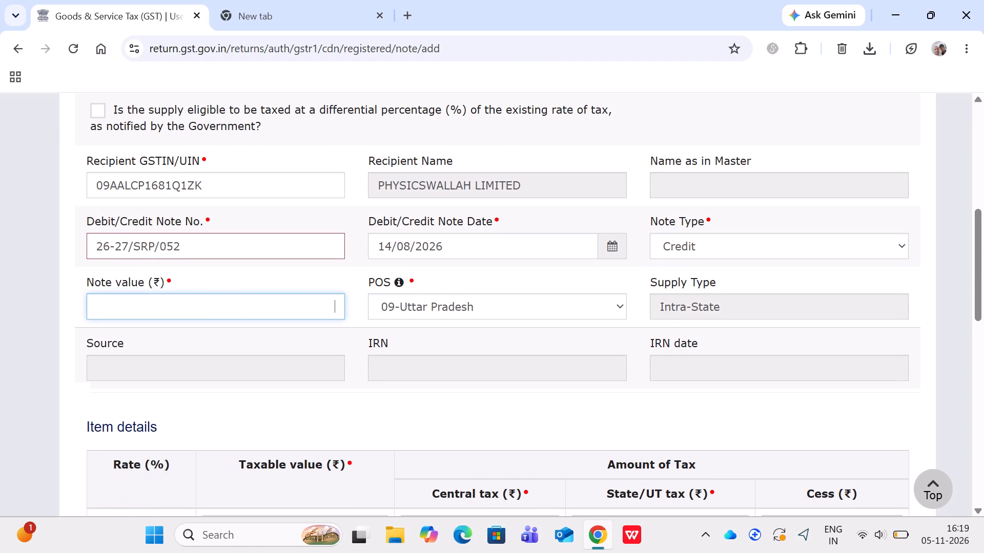
pyautogui.write('26')
pyautogui.press('BackSpace')
pyautogui.press('5')
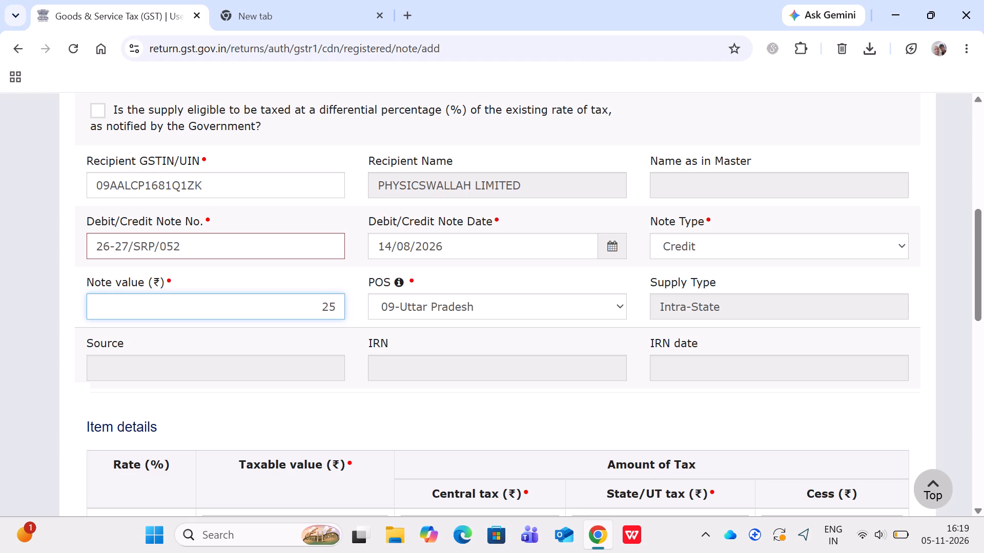
pyautogui.write('209')
pyautogui.press('BackSpace')
pyautogui.press('BackSpace')
pyautogui.press('BackSpace')
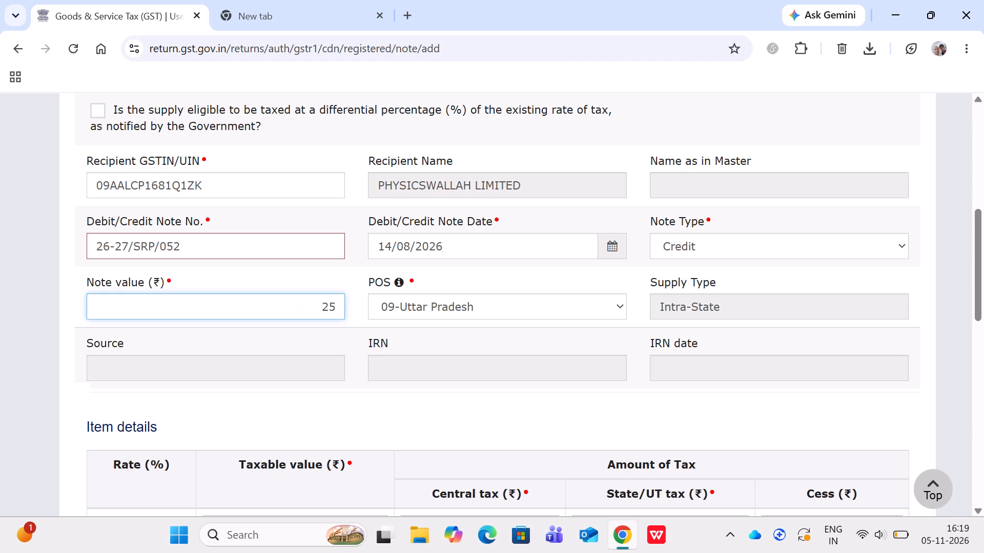
pyautogui.write('30')
pyautogui.press('9')
pyautogui.write('.51')
# Enter a taxable value of 22890 at the 5% rate in the item details of note 26-27/SRP/052.
pyautogui.scroll(-1, 249, 306)
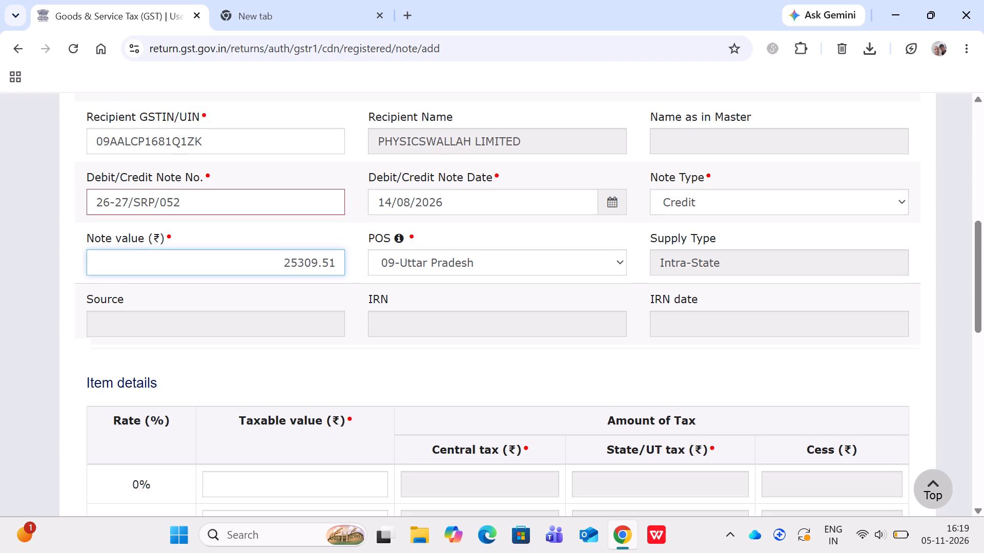
pyautogui.scroll(-5, 249, 306)
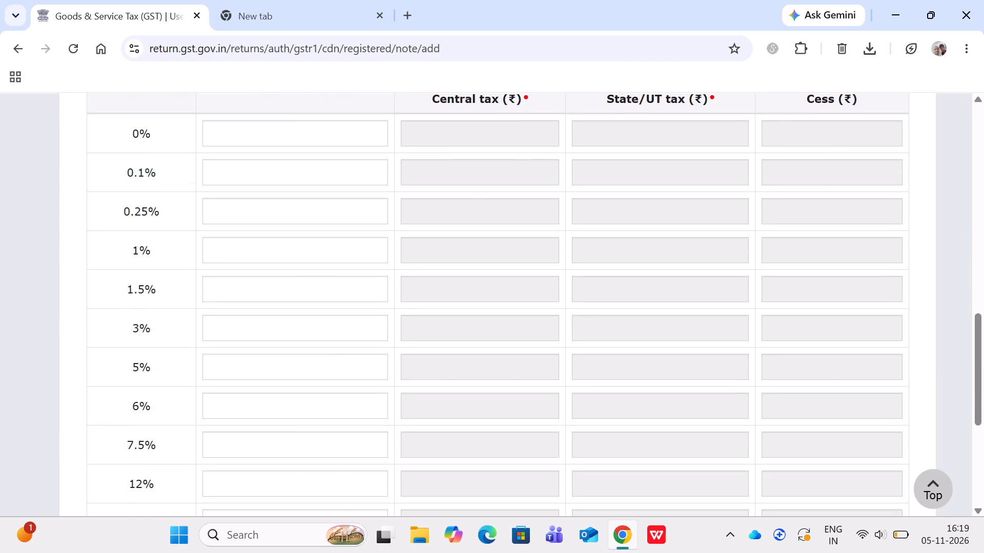
pyautogui.scroll(-1, 249, 306)
pyautogui.click(257, 373)
pyautogui.hscroll(-1, 257, 373)
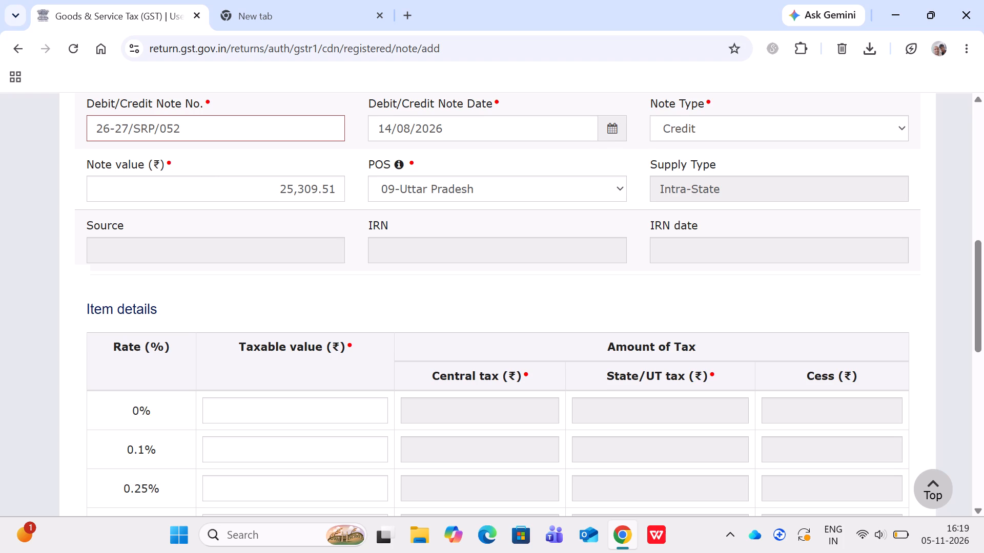
pyautogui.hscroll(-2, 257, 373)
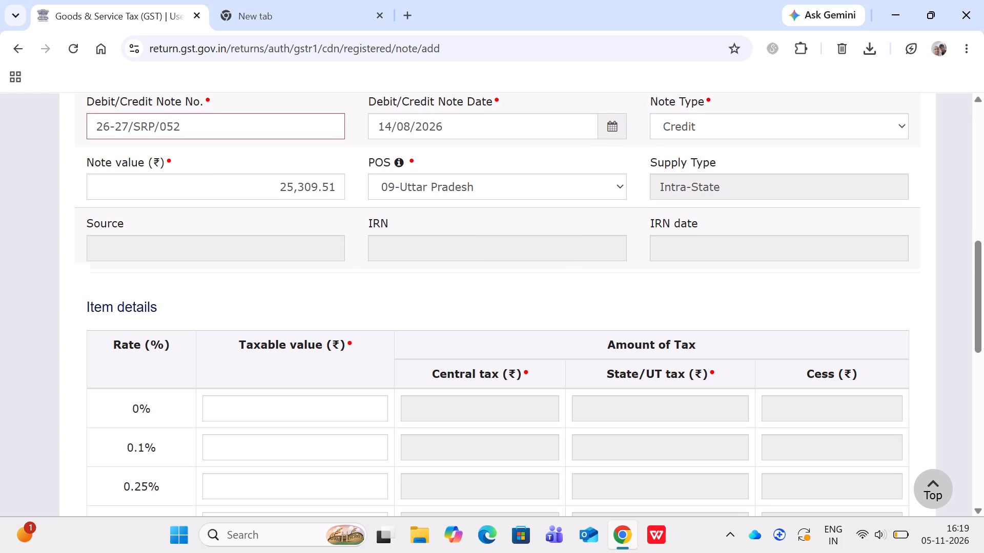
pyautogui.hscroll(-1, 257, 373)
pyautogui.click(315, 351)
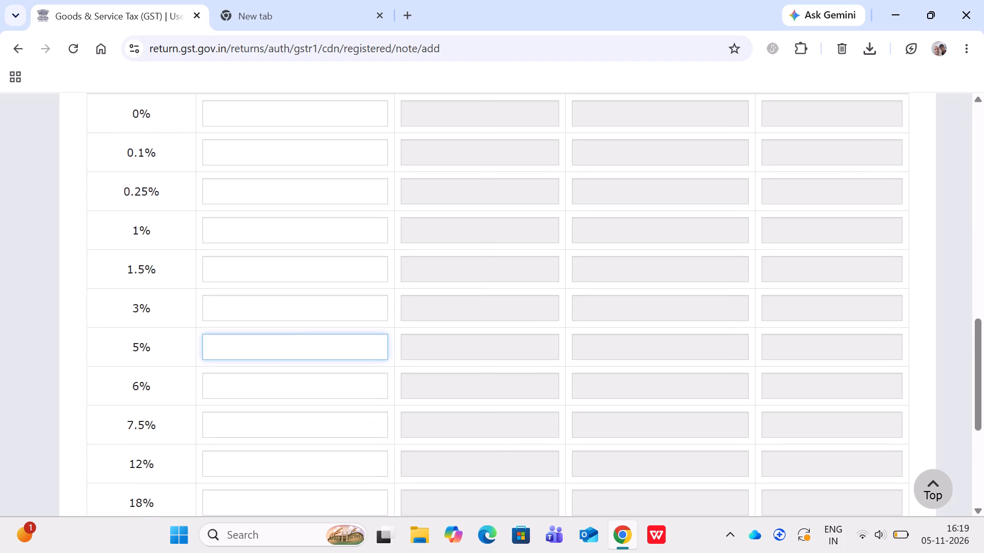
pyautogui.write('22')
pyautogui.write('890')
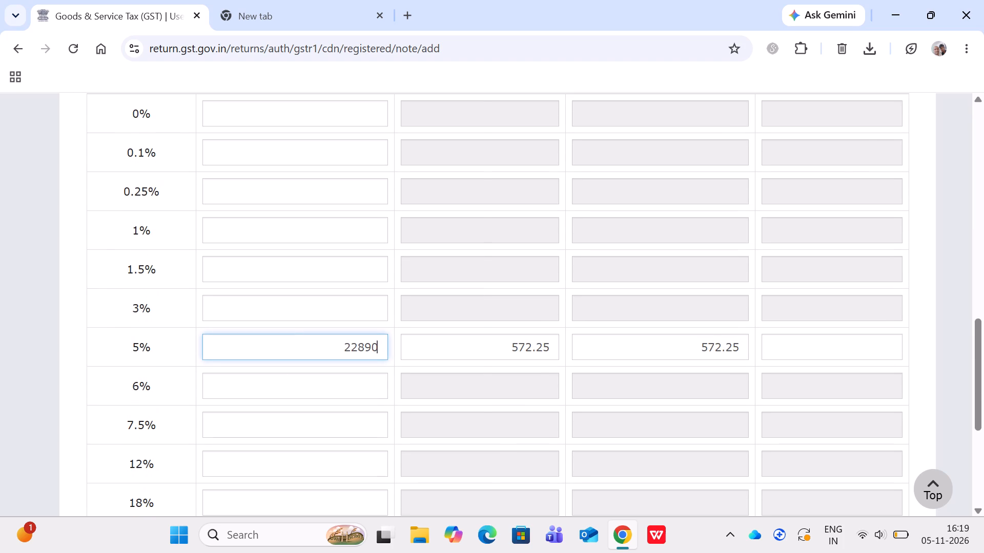
# Enter a taxable value of 1080.51 at the 18% rate and save note 26-27/SRP/052.
pyautogui.scroll(-2, 315, 351)
pyautogui.click(339, 282)
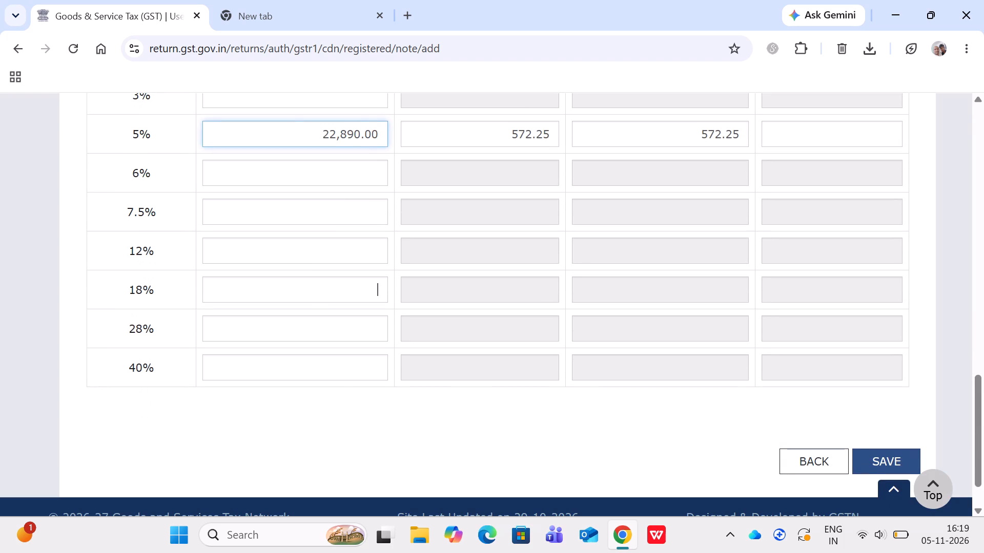
pyautogui.write('1080')
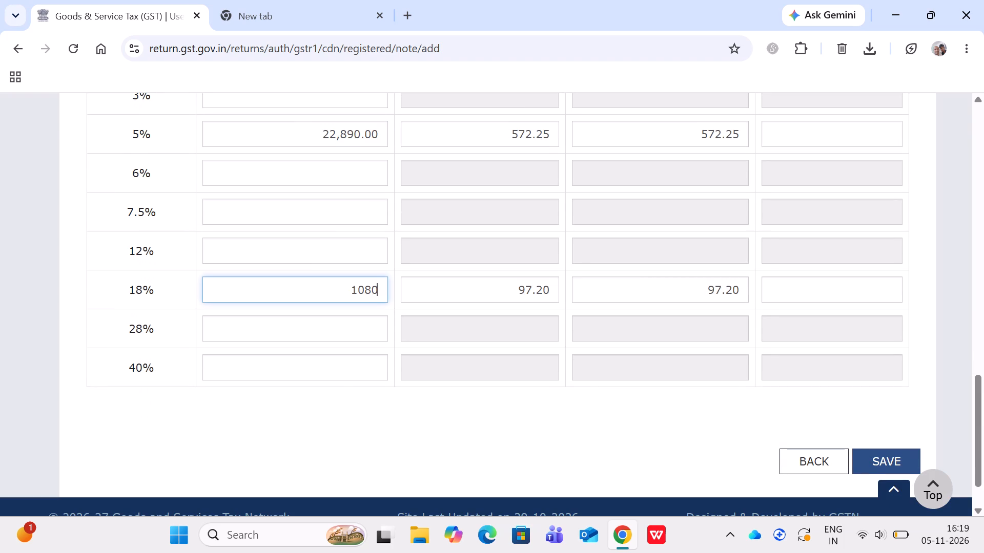
pyautogui.press('.')
pyautogui.write('51')
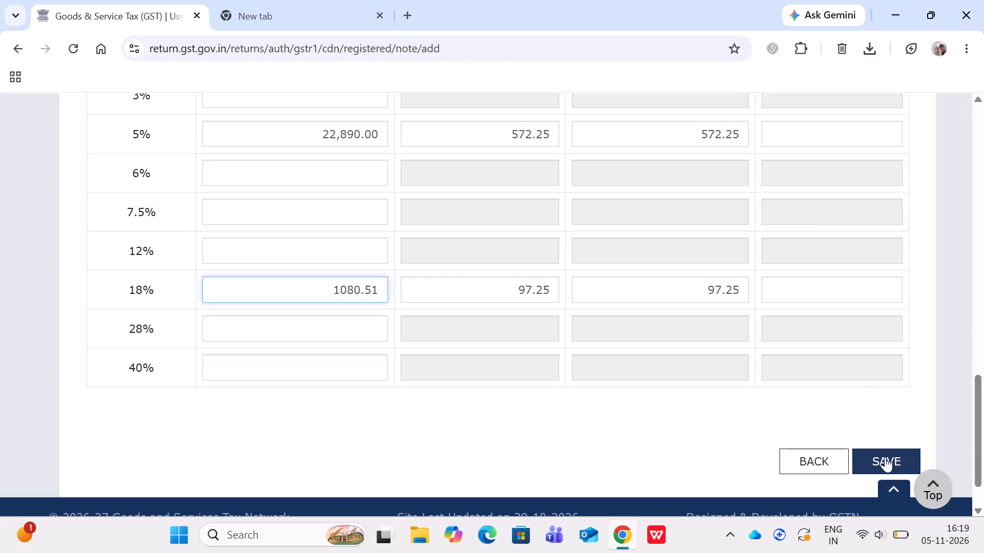
pyautogui.click(885, 457)
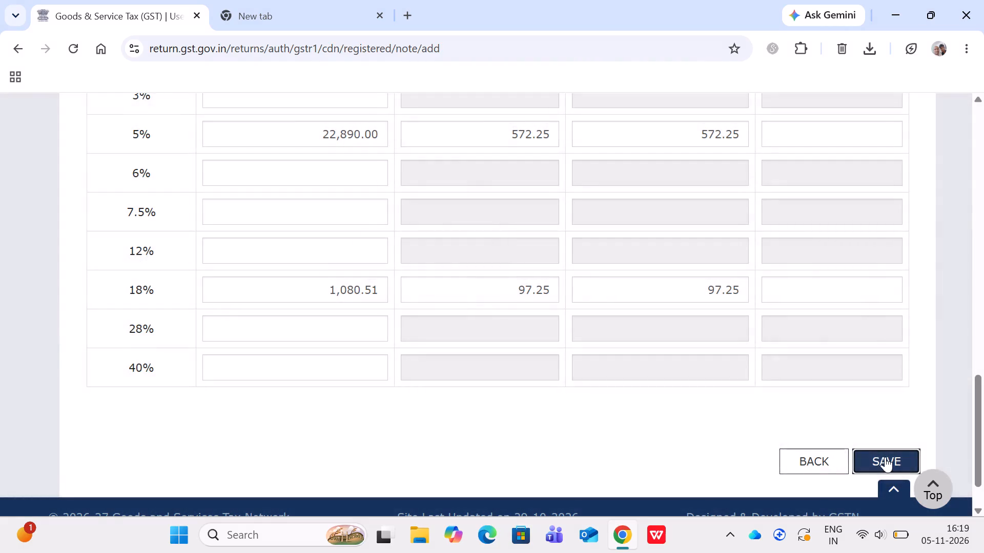
pyautogui.click(885, 457)
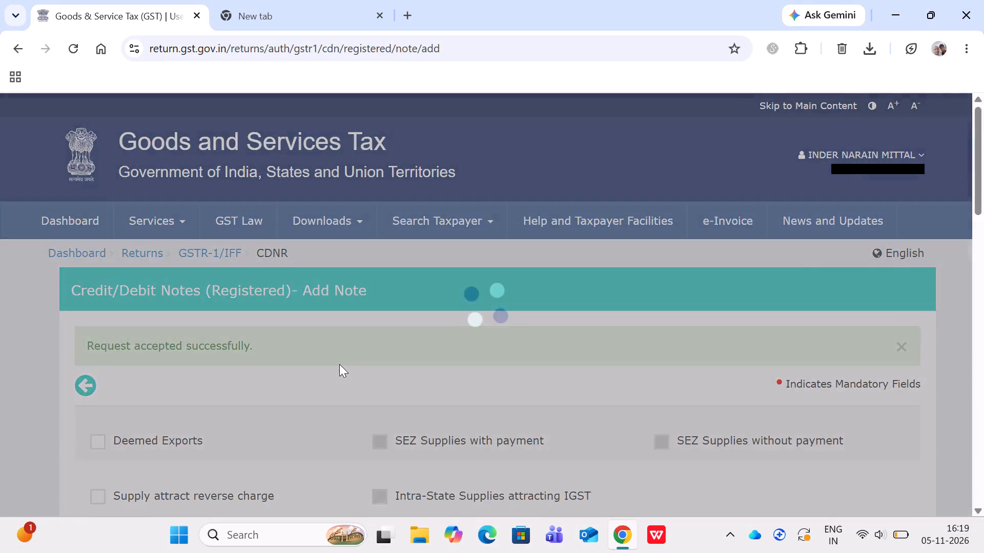
# Enter 26-27/SRP/053 as the debit/credit note number of the next note for PHYSICSWALLAH LIMITED.
pyautogui.scroll(-3, 339, 364)
pyautogui.click(115, 418)
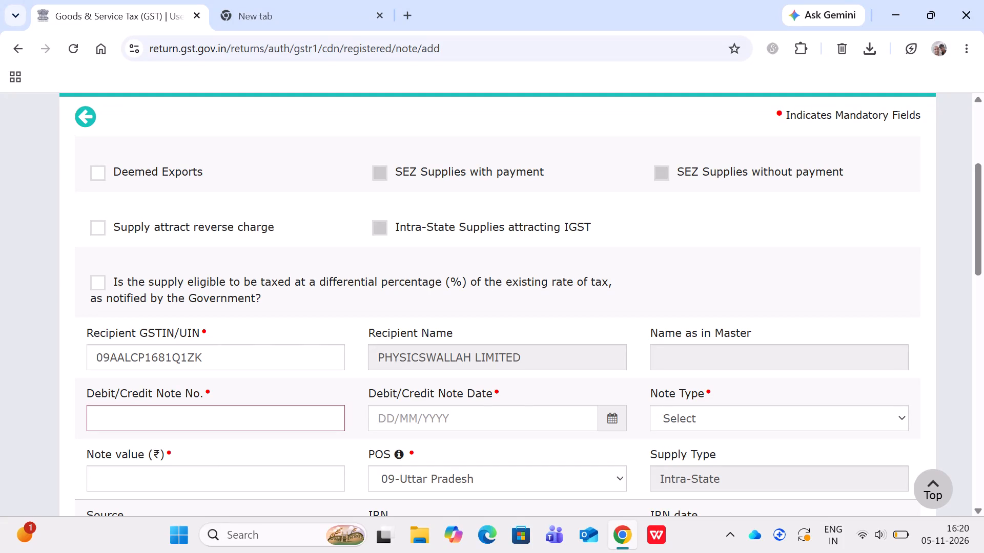
pyautogui.keyDown('ctrl'); pyautogui.click(115, 418); pyautogui.keyUp('ctrl')
pyautogui.hotkey('ctrl', 'v')
pyautogui.press('BackSpace')
pyautogui.press('BackSpace')
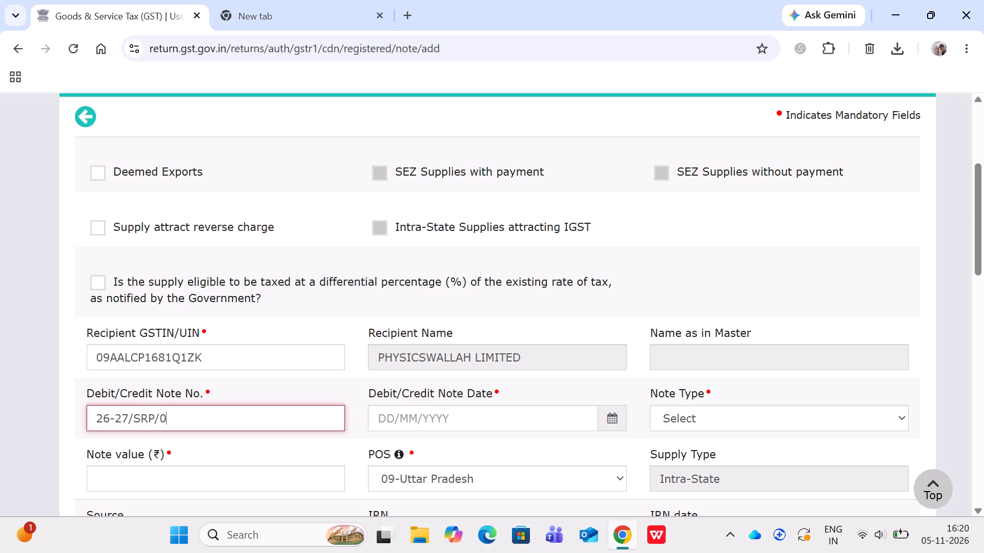
pyautogui.write('53')
# Set the date of note 26-27/SRP/053 to 14/08/2026 and the note type to Credit.
pyautogui.click(429, 417)
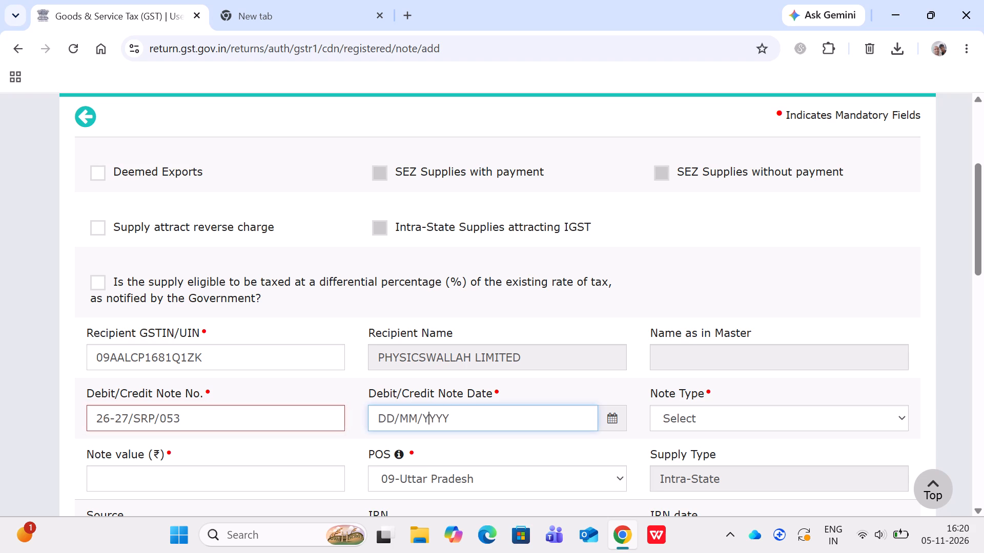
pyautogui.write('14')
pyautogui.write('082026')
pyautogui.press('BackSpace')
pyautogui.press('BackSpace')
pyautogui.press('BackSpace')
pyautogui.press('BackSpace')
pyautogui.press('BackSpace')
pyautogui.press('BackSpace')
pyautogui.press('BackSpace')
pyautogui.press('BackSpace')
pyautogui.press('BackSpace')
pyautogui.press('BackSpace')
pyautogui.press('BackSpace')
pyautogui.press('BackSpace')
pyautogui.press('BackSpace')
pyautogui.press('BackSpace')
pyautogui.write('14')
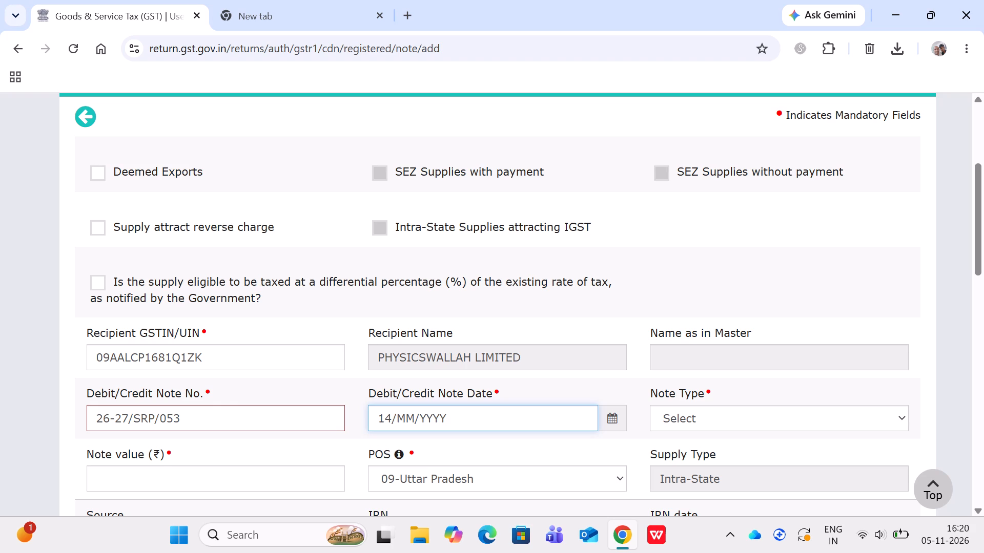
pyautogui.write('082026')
pyautogui.click(752, 423)
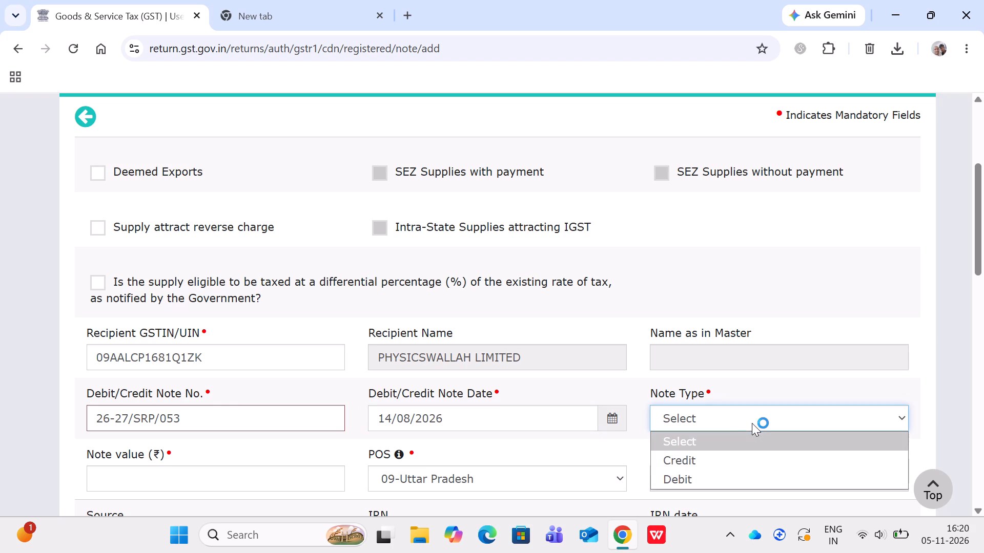
pyautogui.click(732, 456)
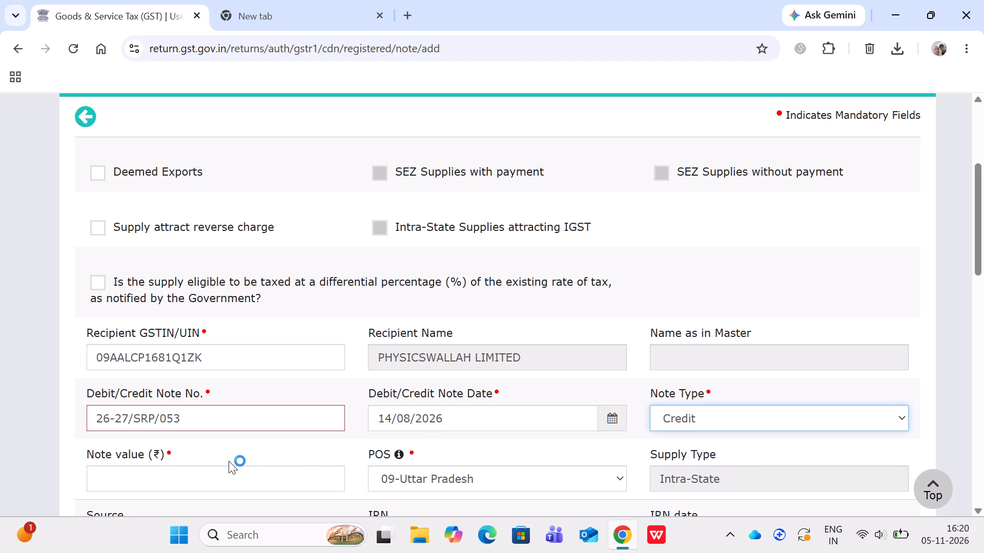
# Set the note value of note 26-27/SRP/053 to 190117.88.
pyautogui.click(210, 474)
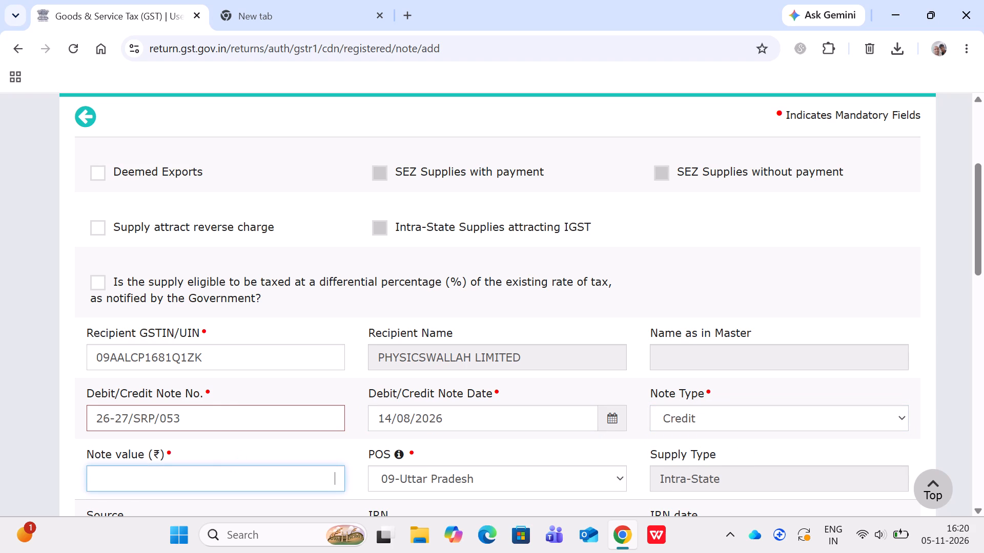
pyautogui.write('19')
pyautogui.write('011')
pyautogui.press('7')
pyautogui.write('.88')
# Enter a taxable value of 167000 at the 5% rate in the item details of note 26-27/SRP/053.
pyautogui.scroll(-3, 210, 474)
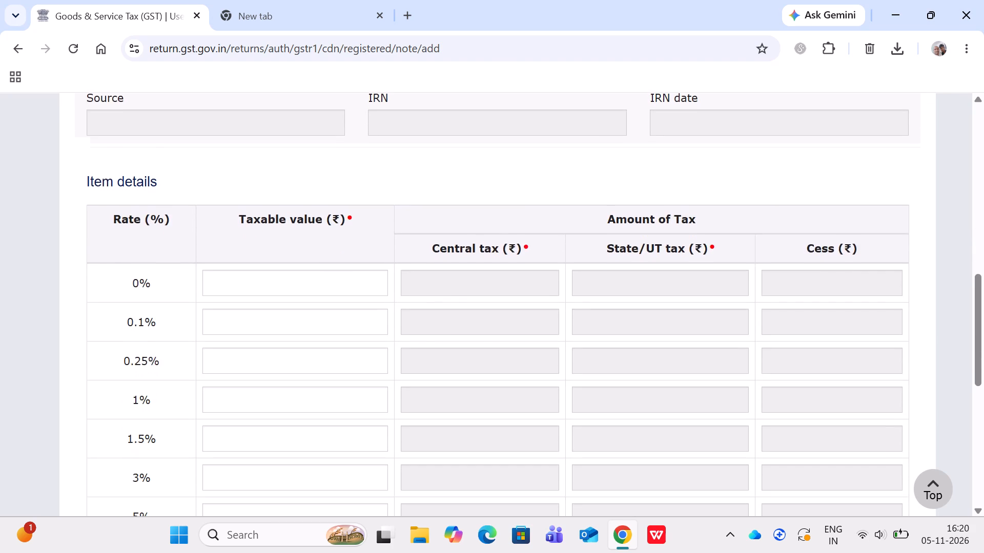
pyautogui.scroll(-4, 210, 474)
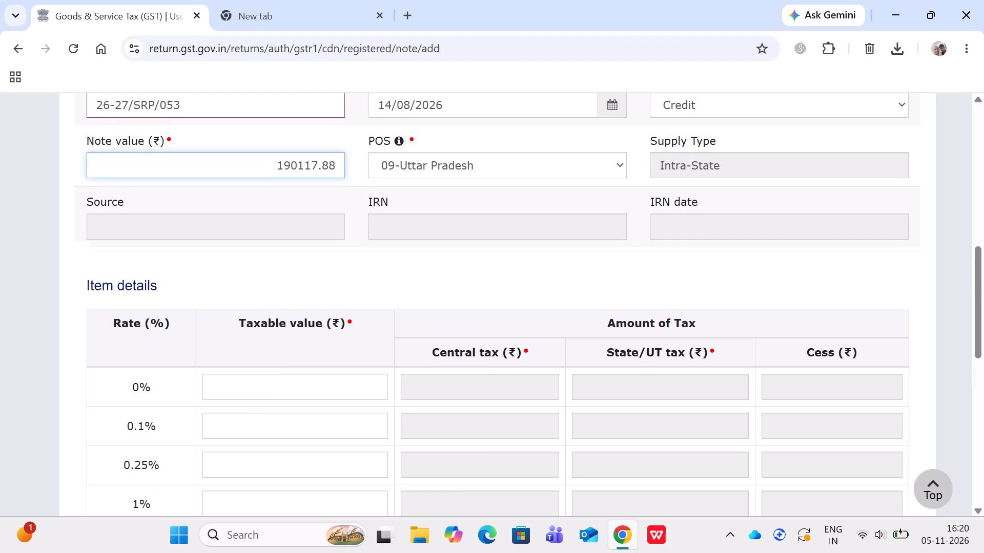
pyautogui.scroll(-1, 210, 474)
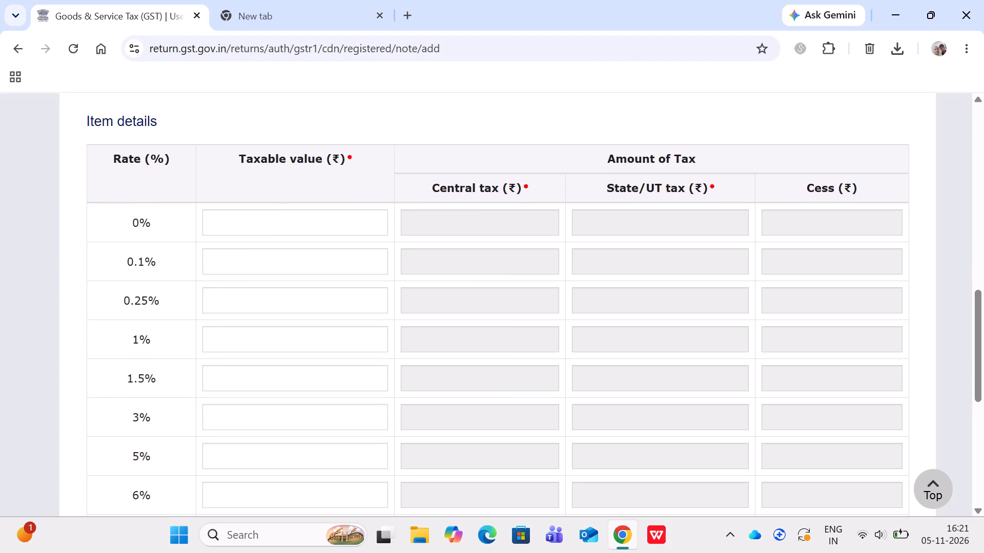
pyautogui.click(247, 453)
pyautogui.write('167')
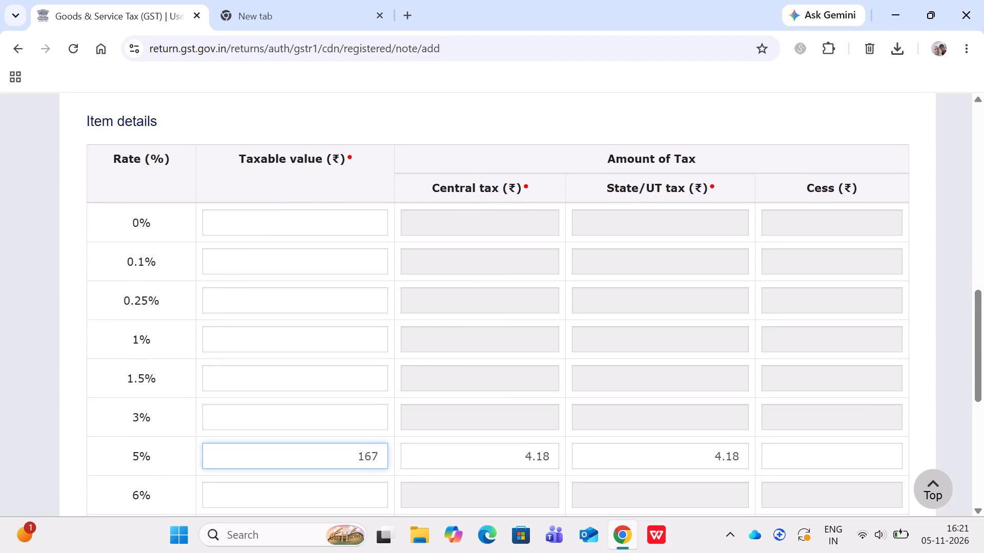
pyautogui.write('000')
# Enter a taxable value of 12515.15 at the 18% rate and save note 26-27/SRP/053.
pyautogui.scroll(-2, 247, 453)
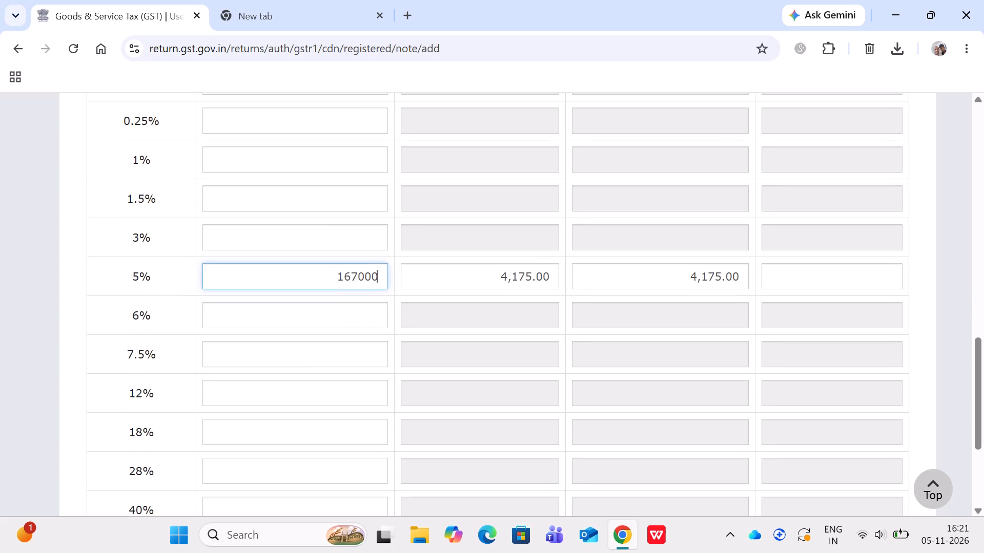
pyautogui.scroll(-4, 247, 453)
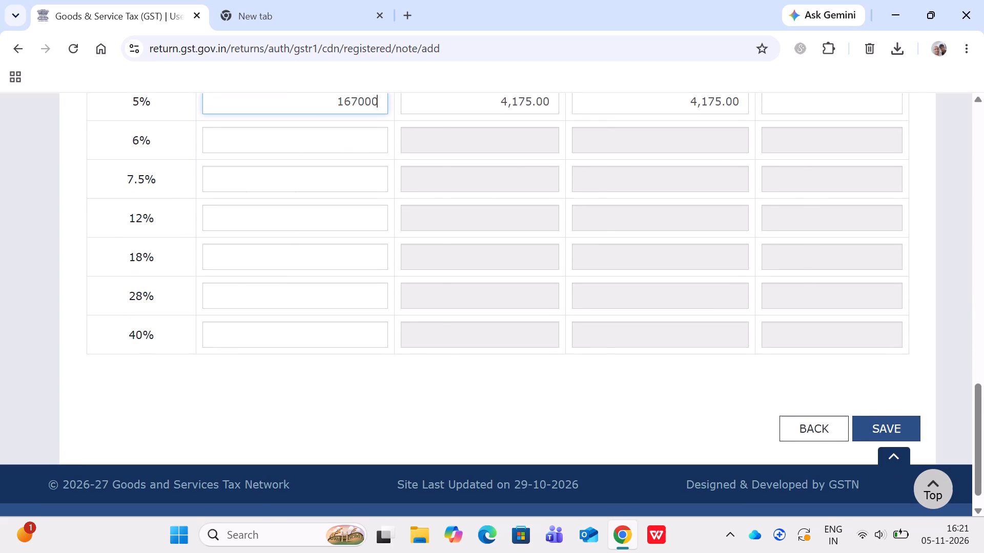
pyautogui.click(269, 265)
pyautogui.write('12')
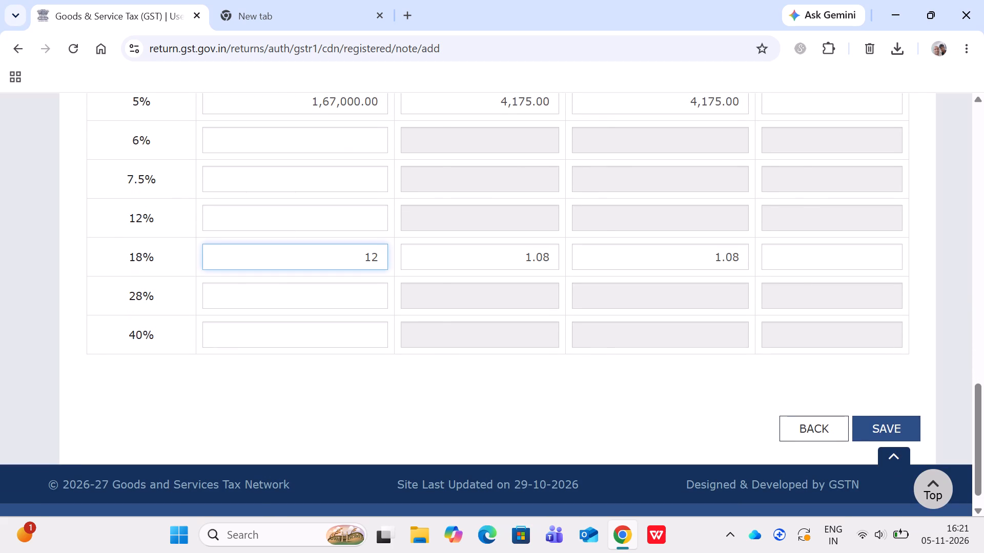
pyautogui.write('515')
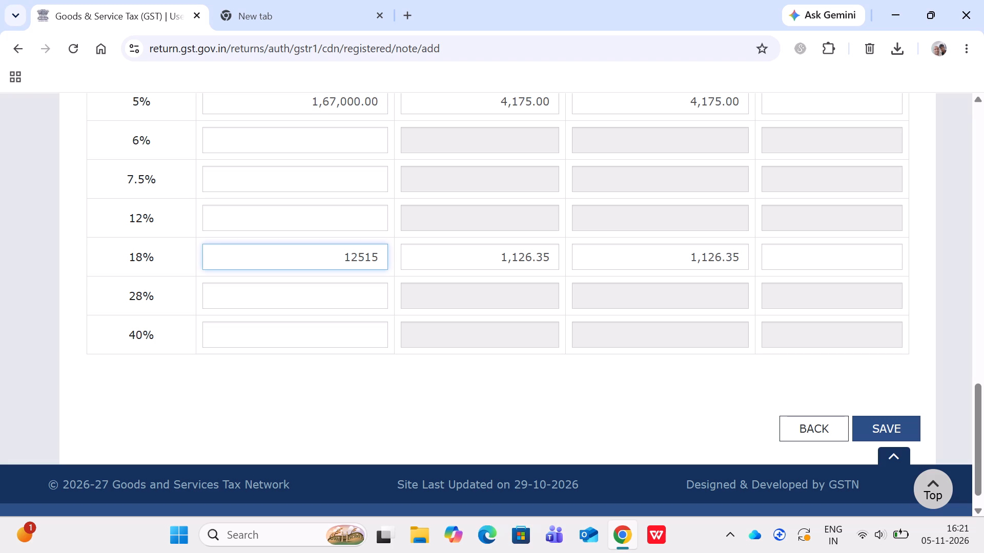
pyautogui.write('.15')
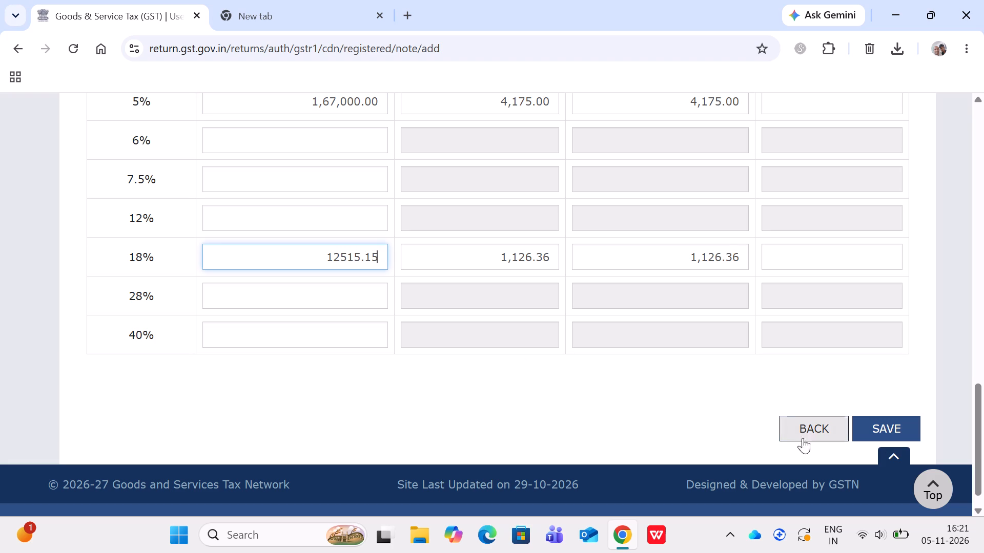
pyautogui.click(898, 432)
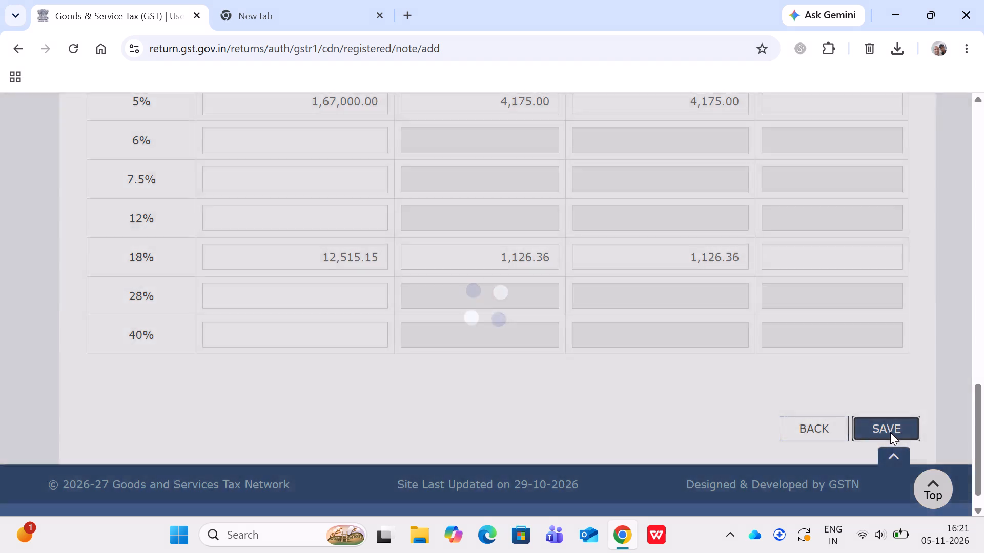
# Enter 26-27/SRP/054 as the debit/credit note number of the next note for PHYSICSWALLAH LIMITED.
pyautogui.scroll(-3, 354, 400)
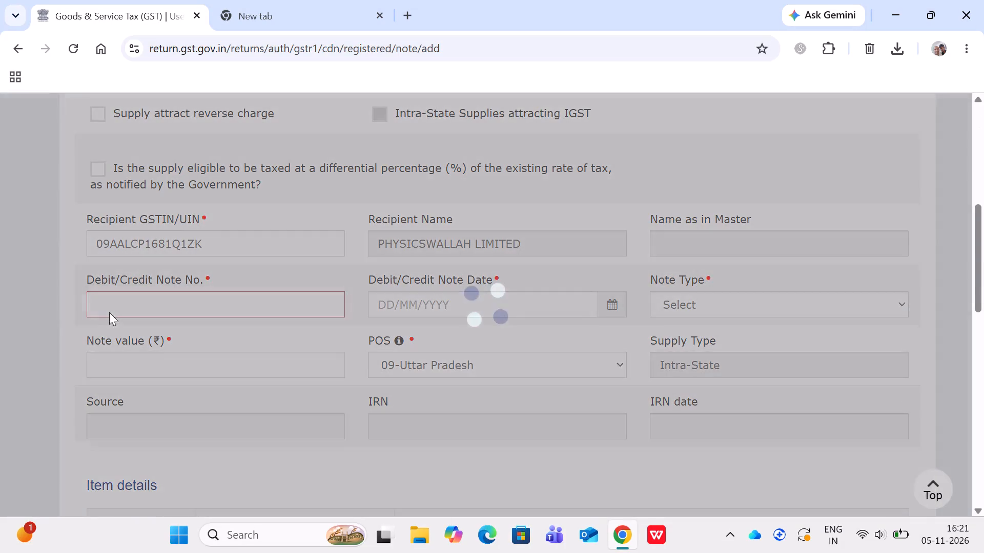
pyautogui.click(124, 299)
pyautogui.click(124, 299)
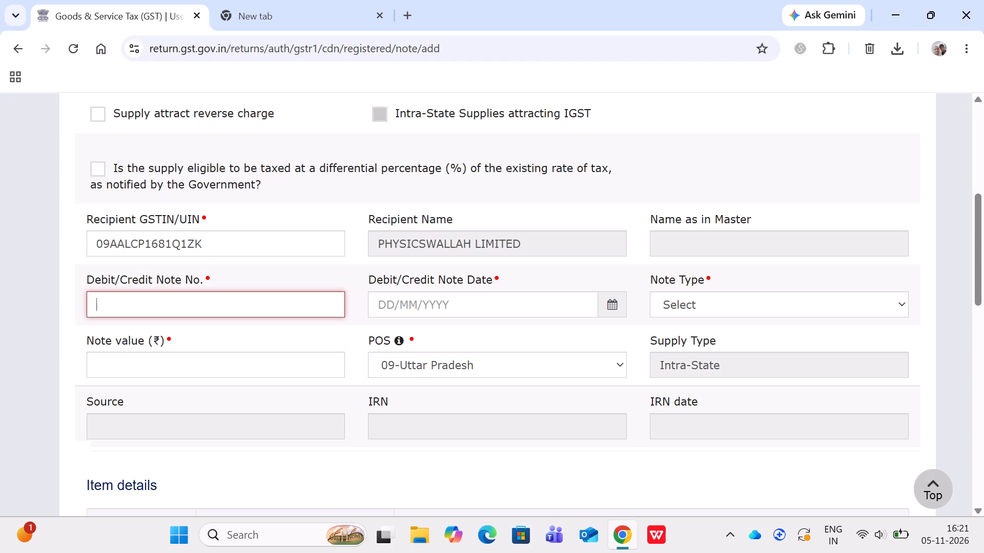
pyautogui.hotkey('ctrl', 'v')
pyautogui.press('BackSpace')
pyautogui.press('BackSpace')
pyautogui.write('54')
# Set the date of note 26-27/SRP/054 to 14/08/2026 and the note type to Credit.
pyautogui.click(422, 313)
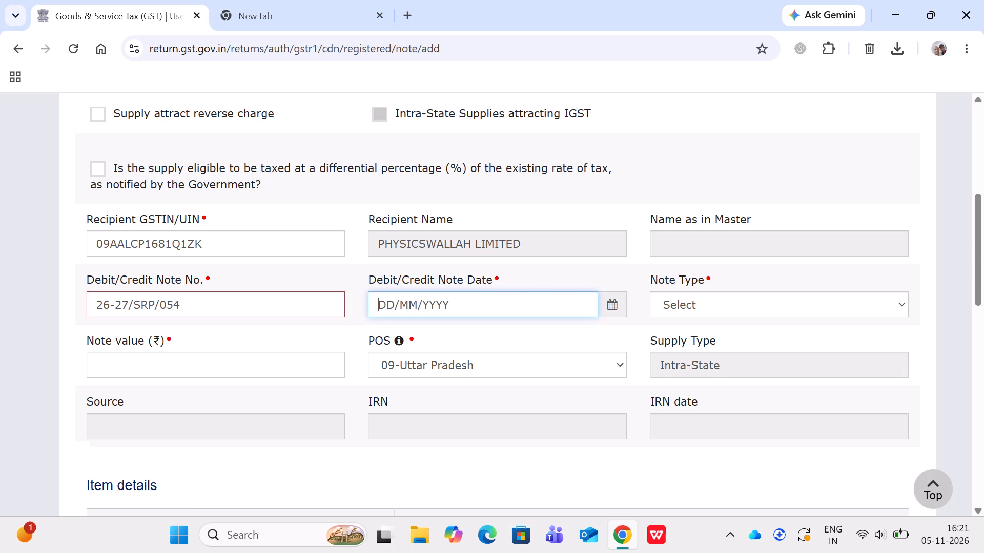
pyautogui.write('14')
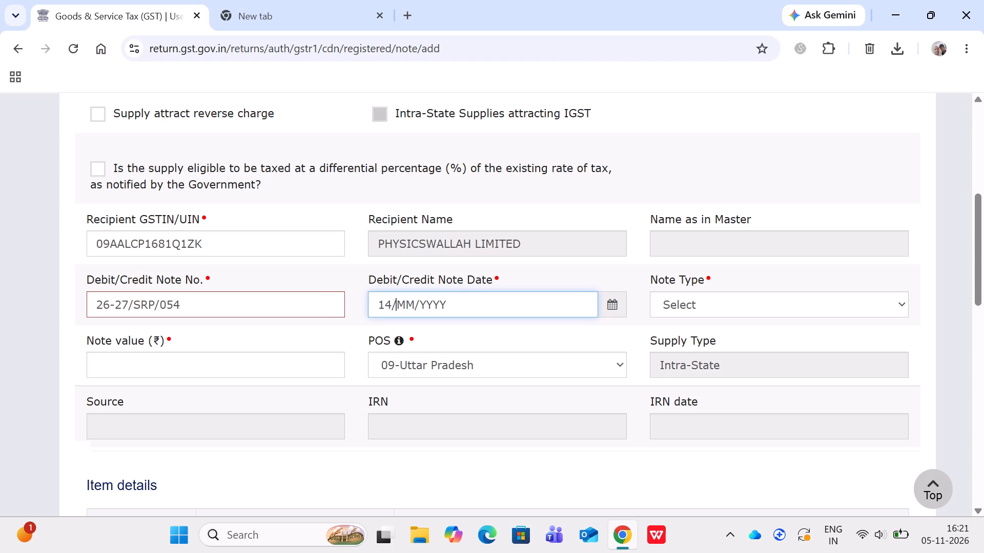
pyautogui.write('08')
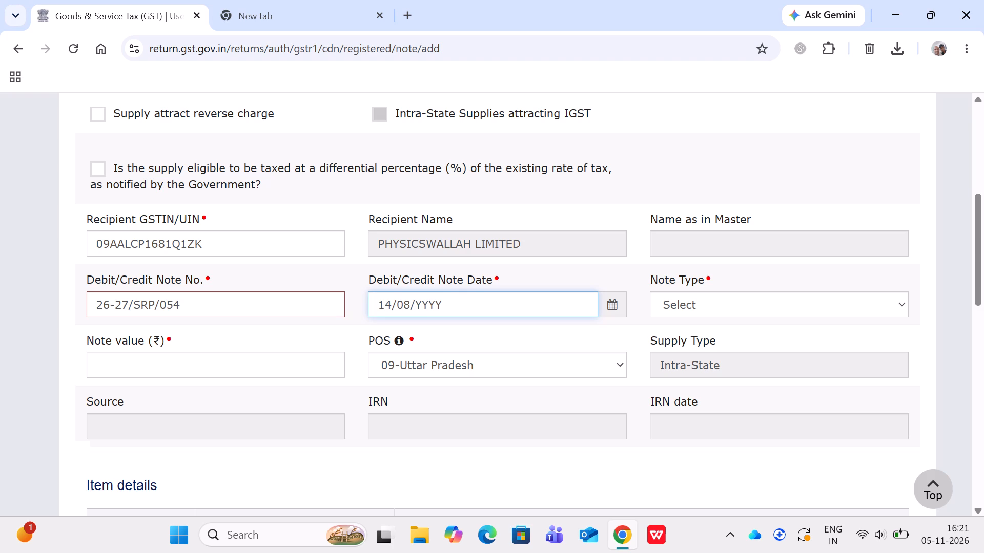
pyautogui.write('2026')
pyautogui.moveTo(776, 286); pyautogui.dragTo(771, 296)
pyautogui.click(771, 296)
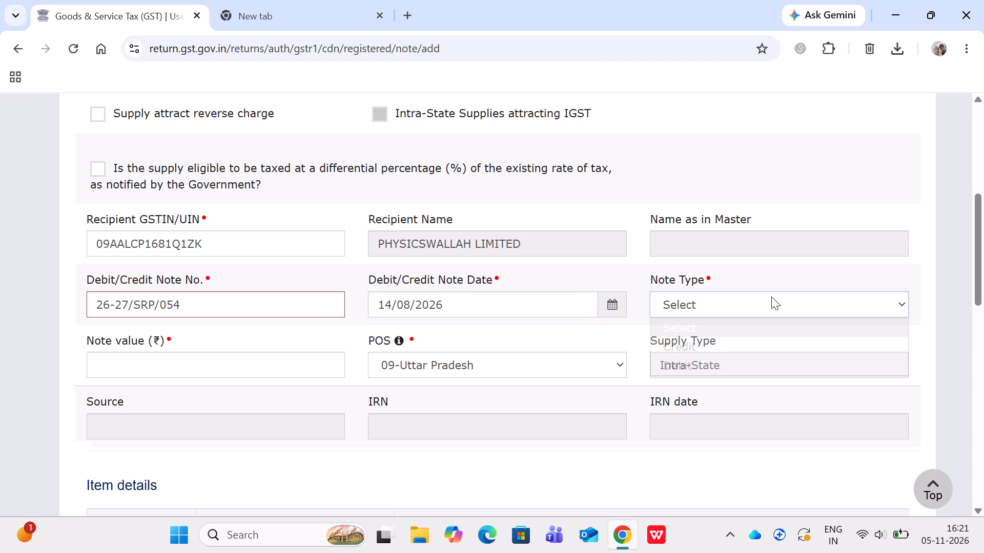
pyautogui.click(733, 348)
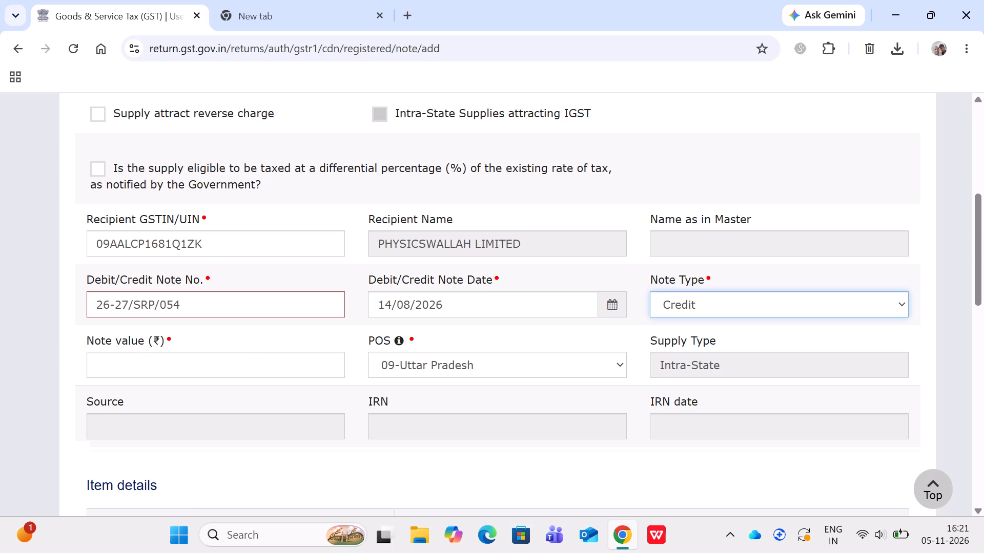
# Set the note value of note 26-27/SRP/054 to 24893.24.
pyautogui.click(251, 365)
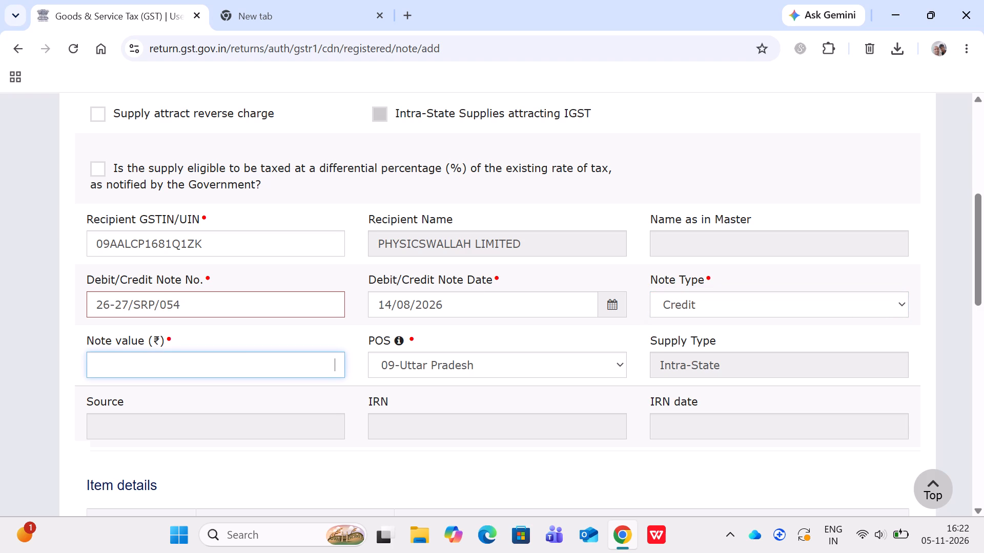
pyautogui.write('24')
pyautogui.write('89')
pyautogui.write('3.2')
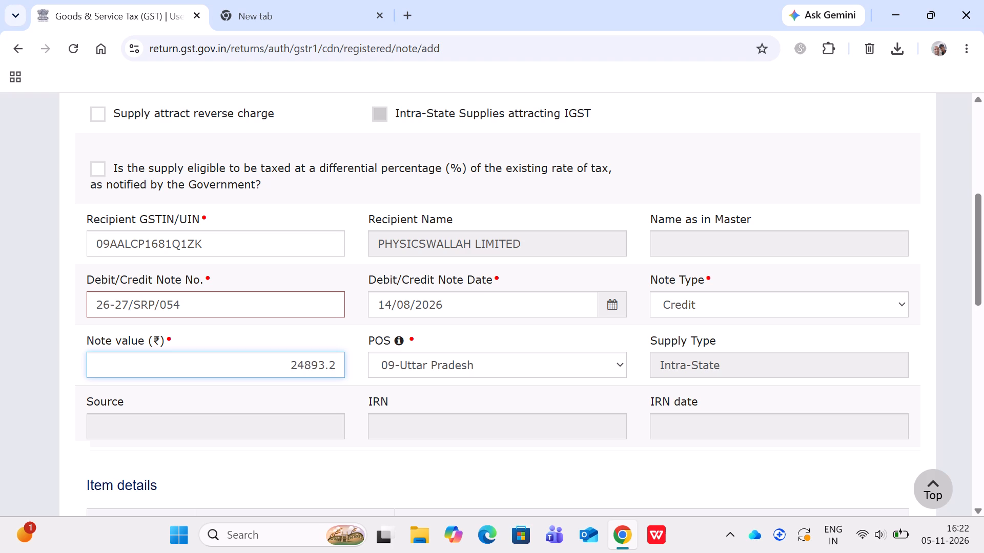
pyautogui.press('4')
# Enter a taxable value of 22302 at the 5% rate in the item details of note 26-27/SRP/054.
pyautogui.scroll(-4, 251, 365)
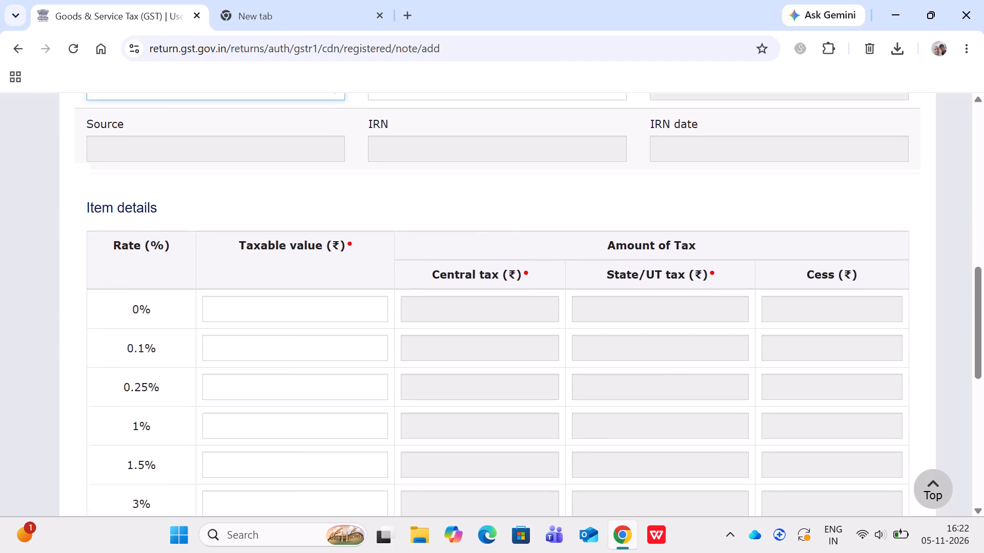
pyautogui.scroll(-3, 251, 365)
pyautogui.click(244, 270)
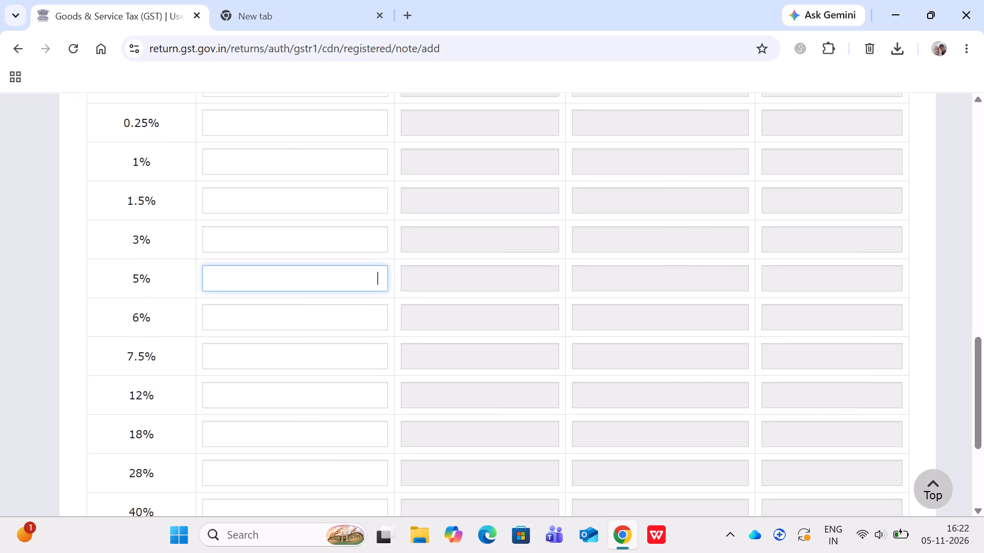
pyautogui.write('223')
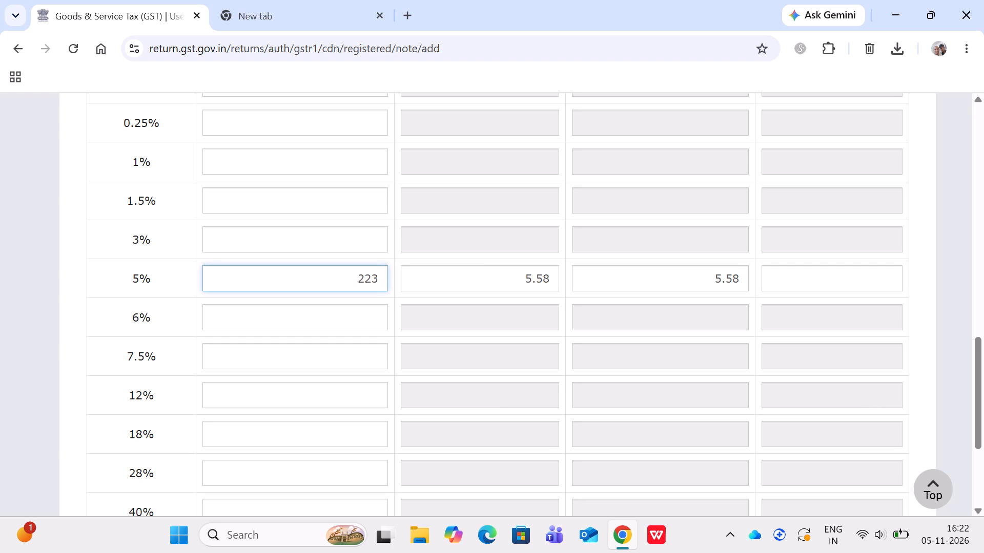
pyautogui.write('02')
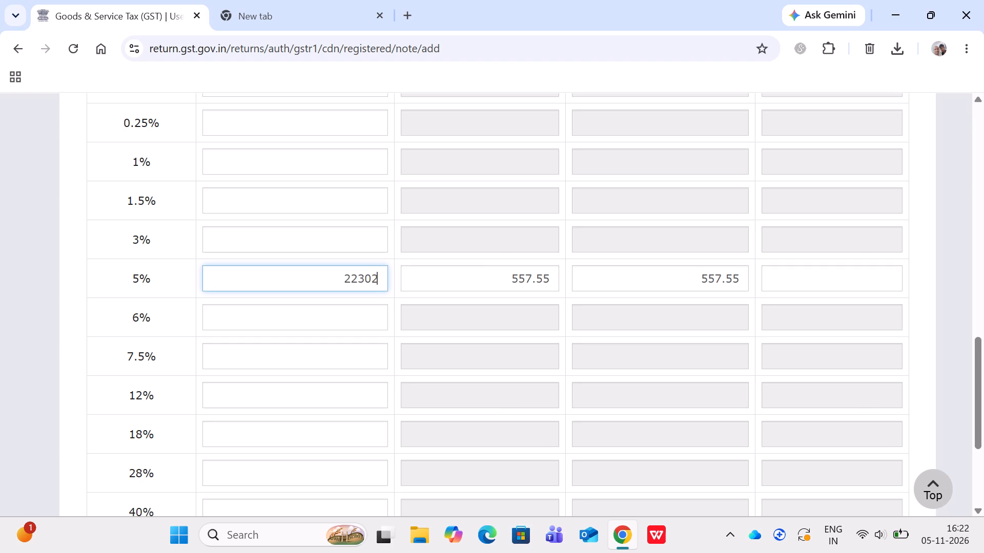
# Enter a taxable value of 1250.97 at the 18% rate and save note 26-27/SRP/054.
pyautogui.scroll(-3, 244, 270)
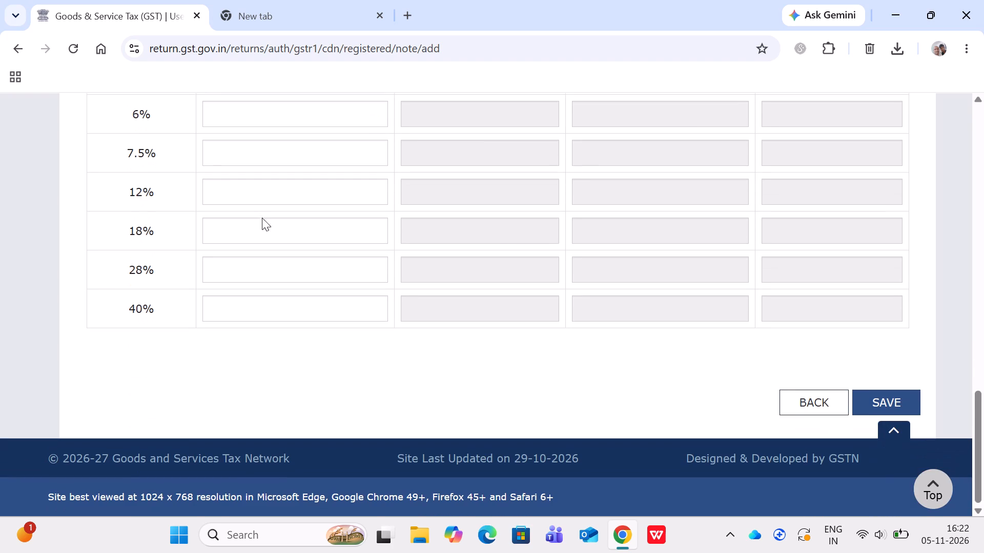
pyautogui.click(285, 239)
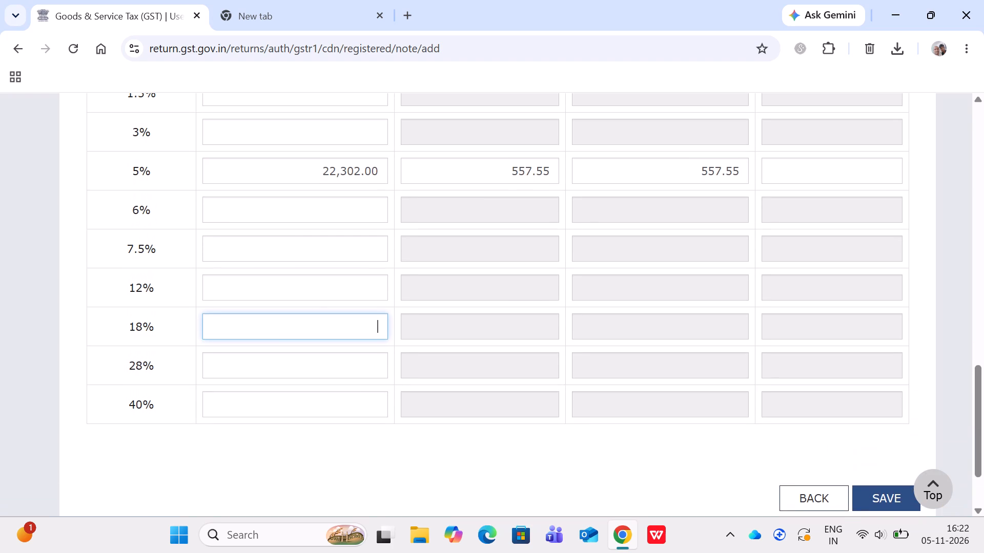
pyautogui.write('12')
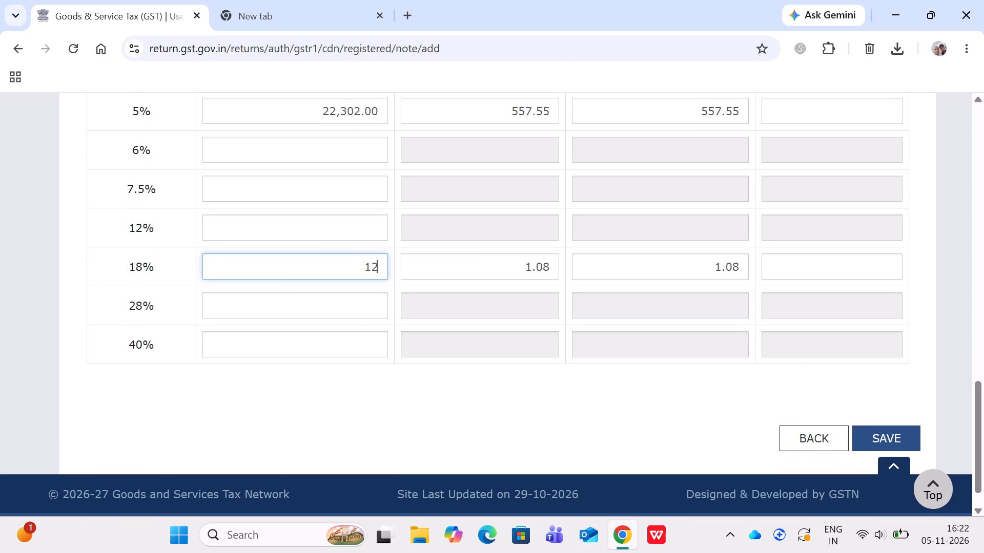
pyautogui.write('50.97')
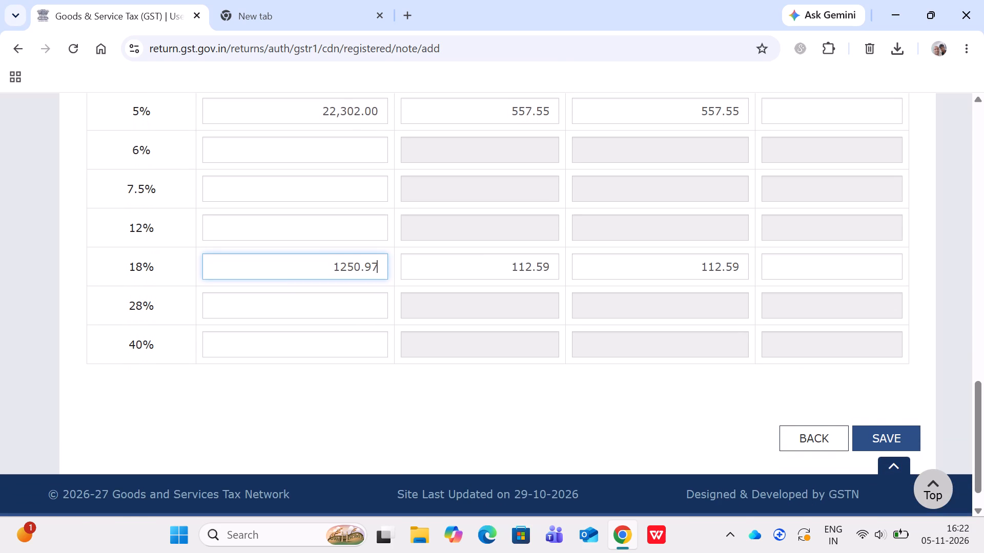
pyautogui.click(899, 448)
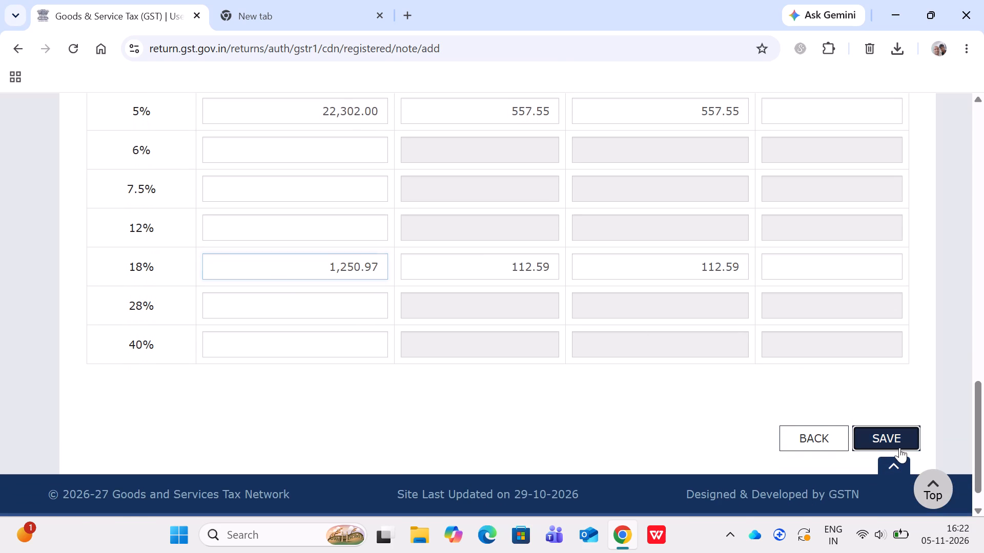
# Enter 26-27/SRP/055 as the debit/credit note number for PHYSICSWALLAH LIMITED in the blank note form.
pyautogui.scroll(-3, 393, 264)
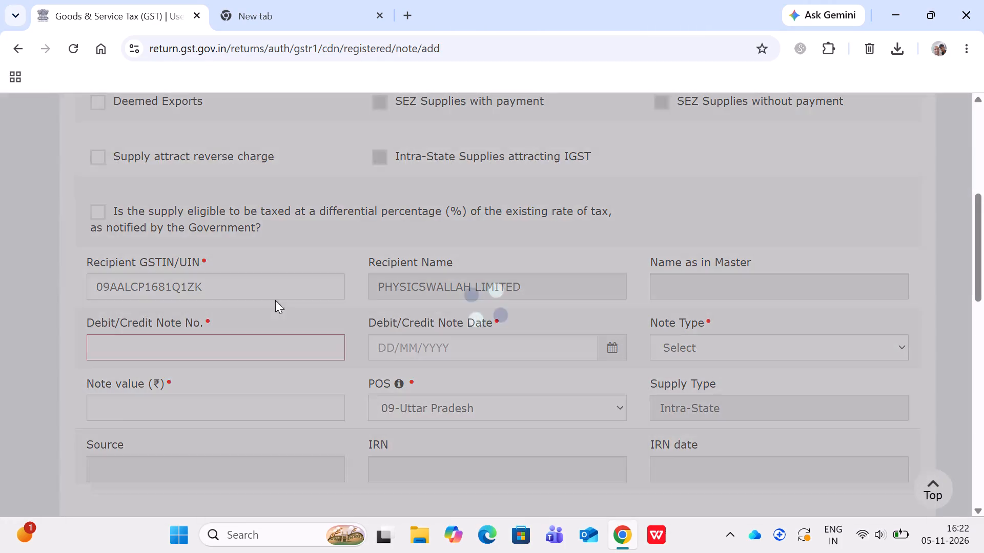
pyautogui.click(170, 334)
pyautogui.click(160, 341)
pyautogui.click(160, 341)
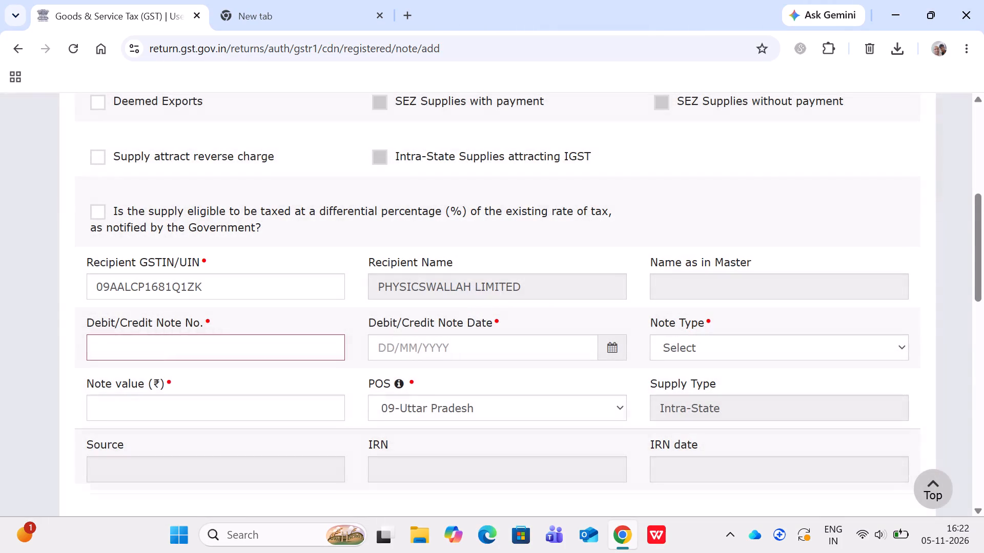
pyautogui.hotkey('ctrl', 'v')
pyautogui.press('BackSpace')
pyautogui.press('BackSpace')
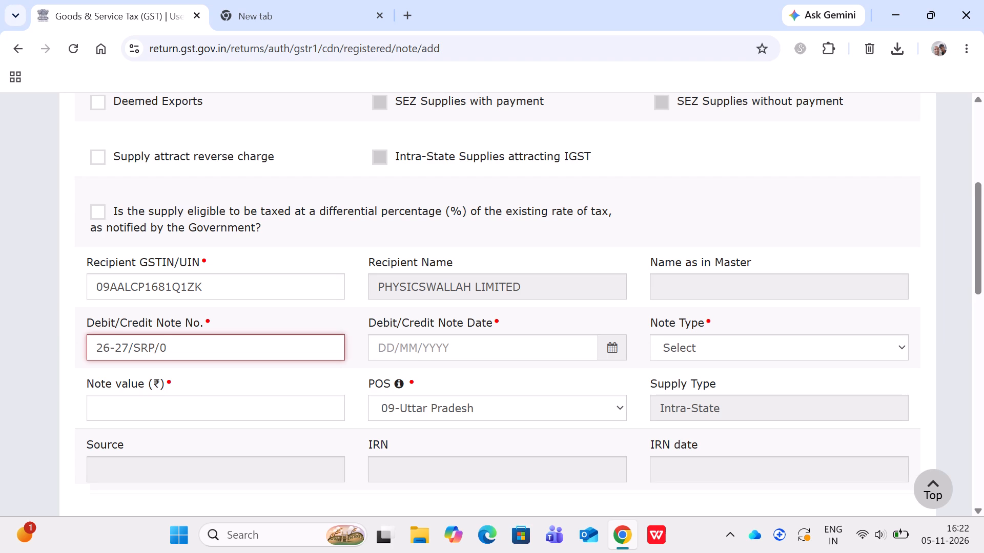
pyautogui.write('55')
# Set the date of note 26-27/SRP/055 to 14/08/2026 and the note type to Credit.
pyautogui.click(397, 333)
pyautogui.click(414, 351)
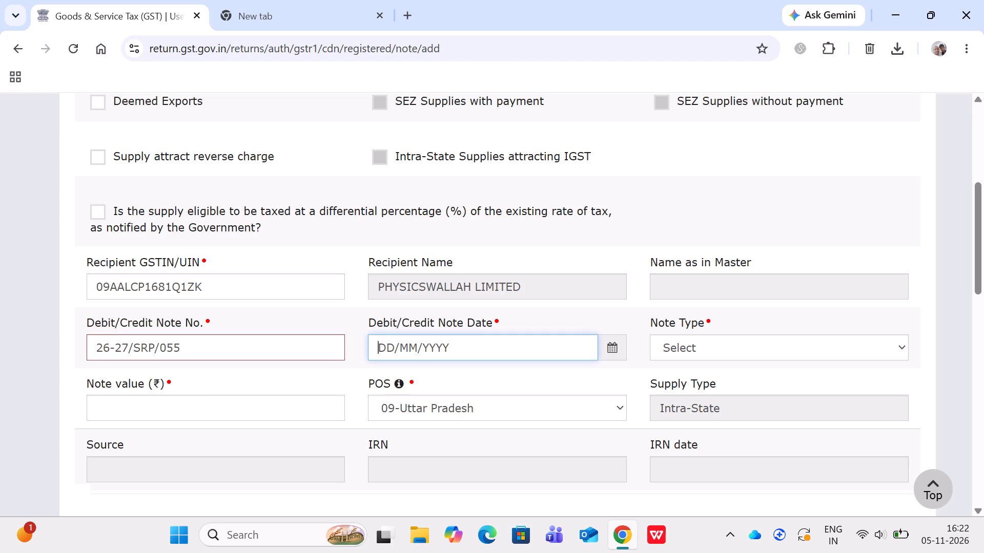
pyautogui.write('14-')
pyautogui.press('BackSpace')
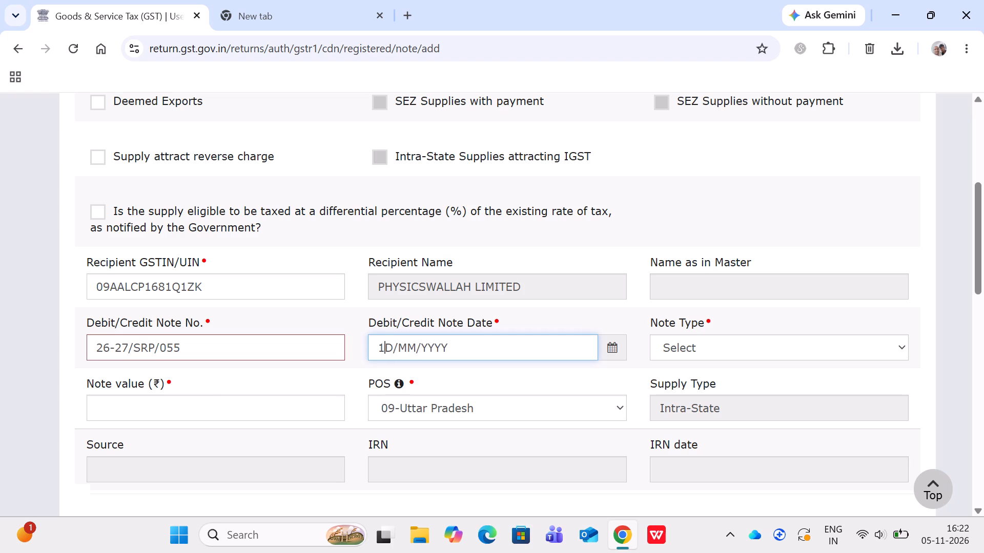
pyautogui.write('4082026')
pyautogui.moveTo(729, 349); pyautogui.dragTo(683, 388)
pyautogui.click(683, 388)
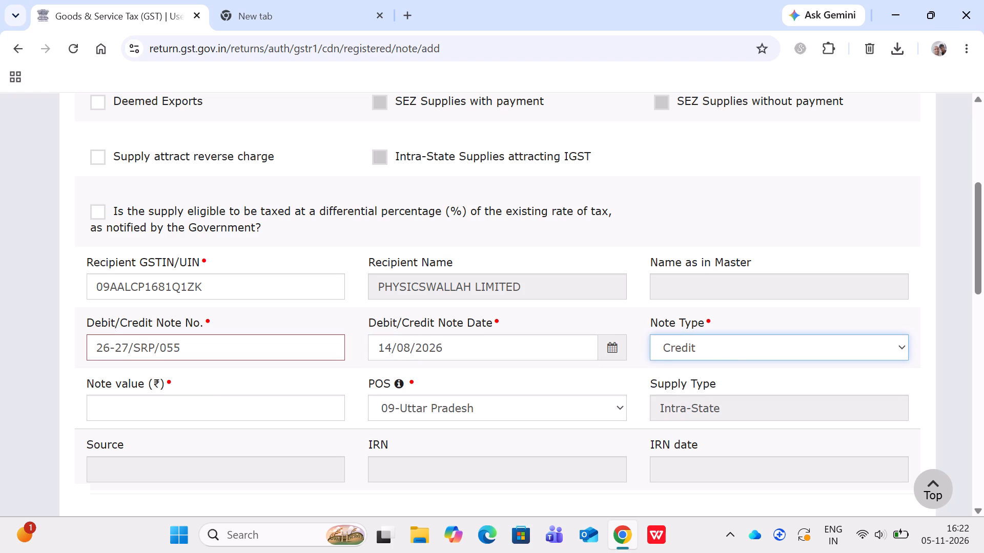
# Set the note value of note 26-27/SRP/055 to 24052.57.
pyautogui.click(245, 397)
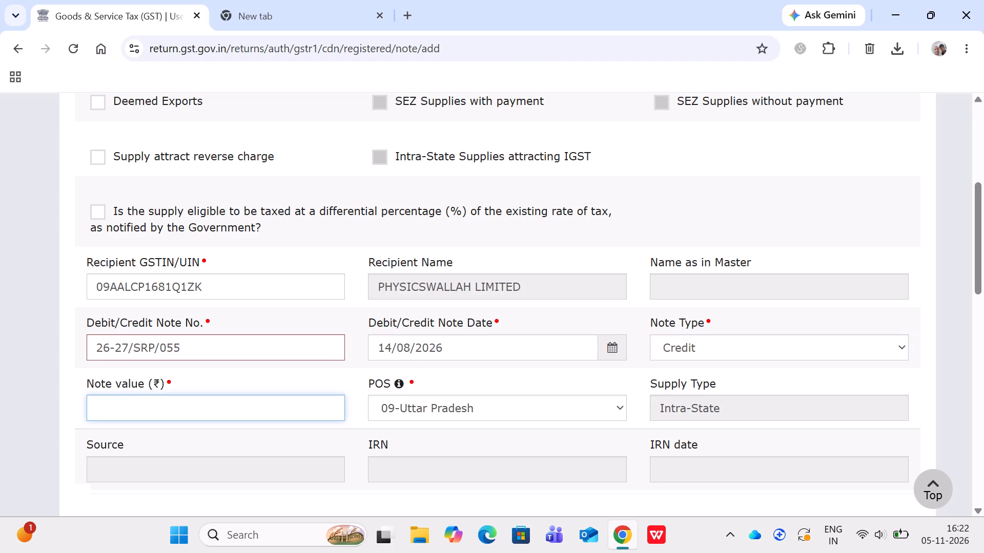
pyautogui.write('24')
pyautogui.press('0')
pyautogui.press('5')
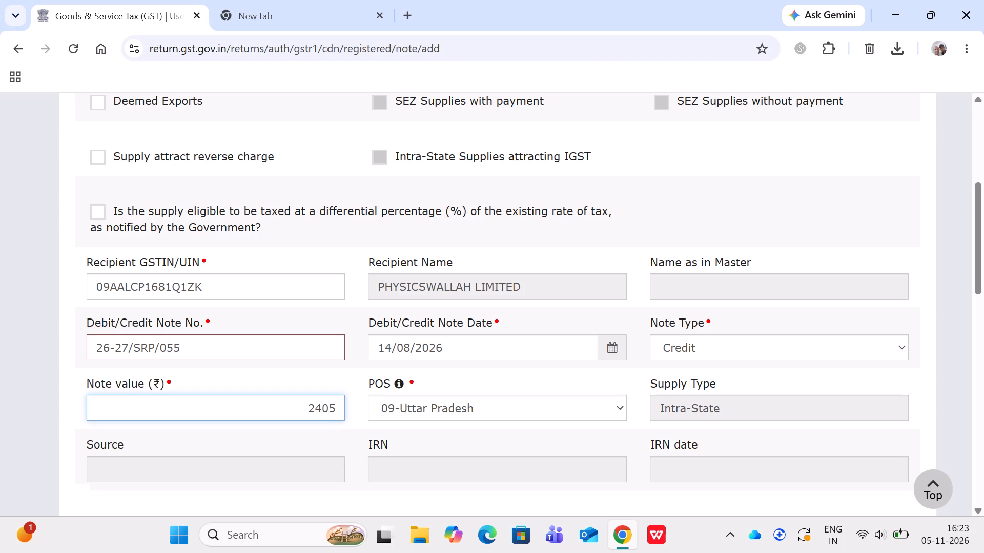
pyautogui.press('2')
pyautogui.write('.2')
pyautogui.press('BackSpace')
pyautogui.write('57')
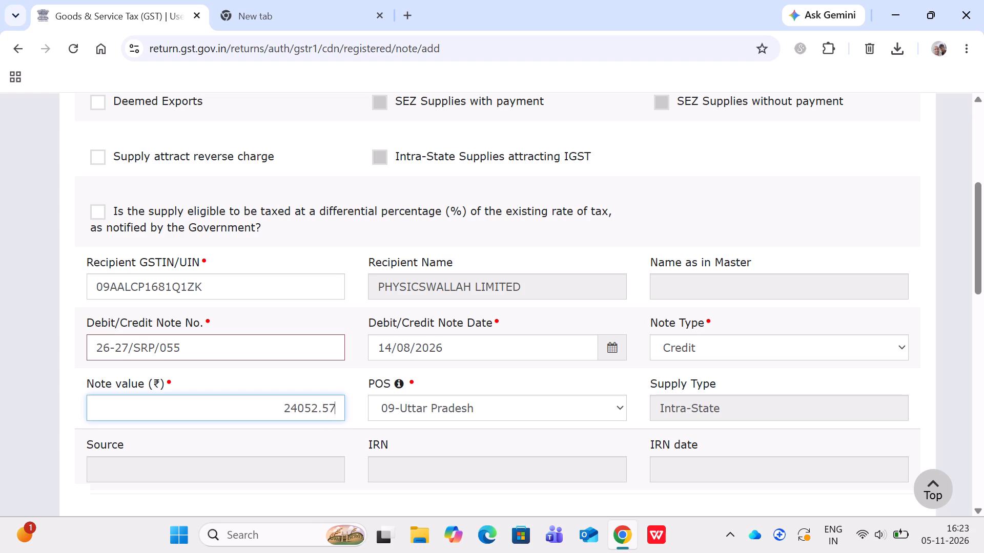
# Enter a taxable value of 22302 at the 5% rate in the item details of note 26-27/SRP/055.
pyautogui.scroll(-3, 245, 397)
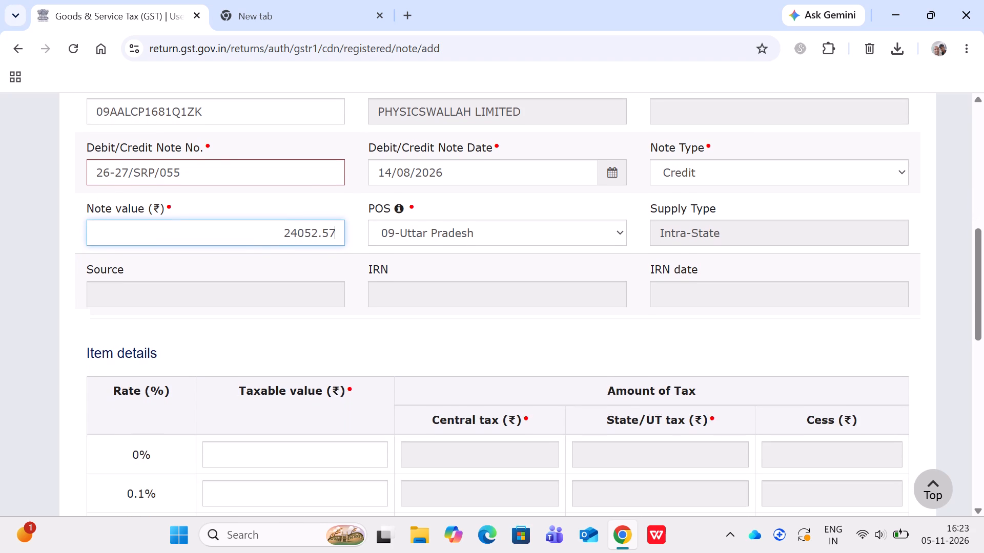
pyautogui.scroll(-3, 245, 397)
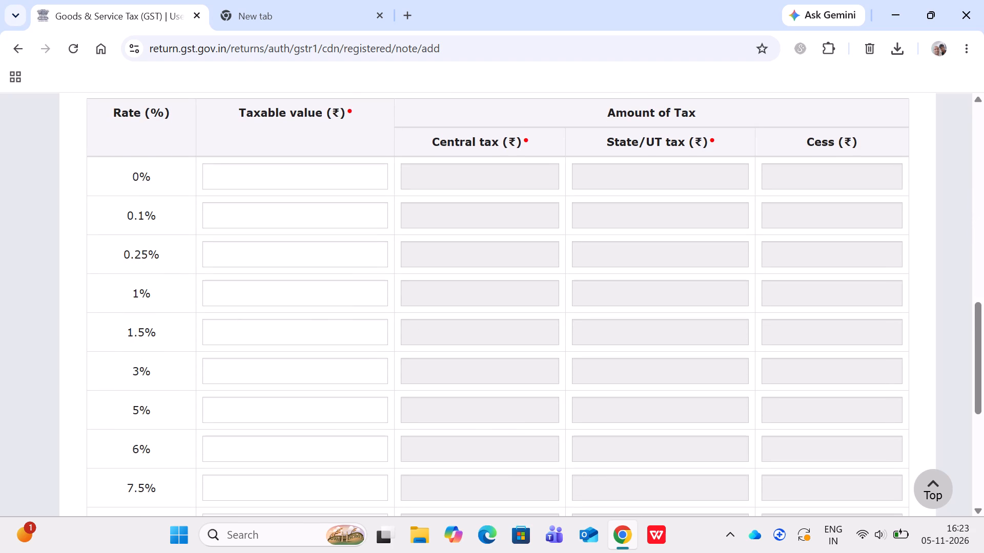
pyautogui.click(243, 418)
pyautogui.scroll(-3, 243, 418)
pyautogui.click(362, 163)
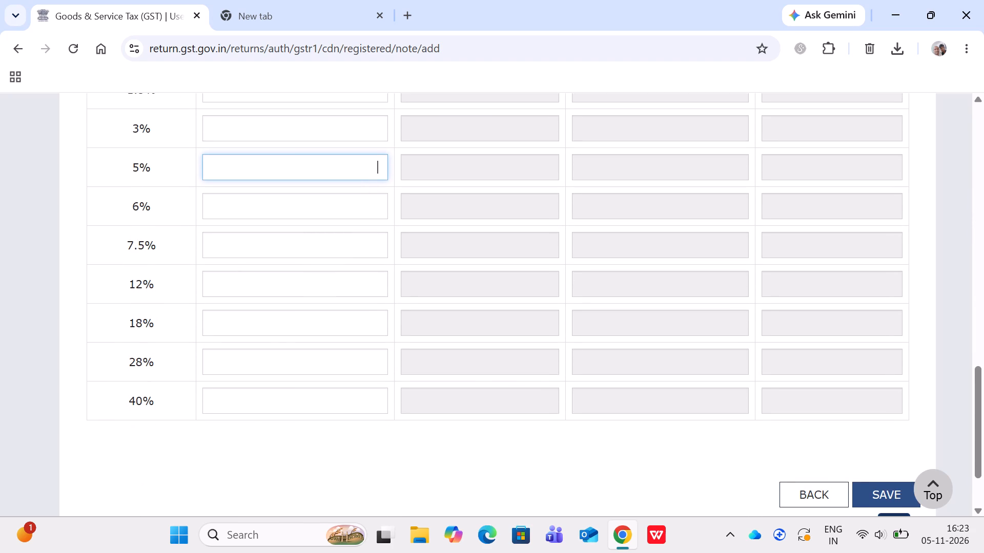
pyautogui.write('2230')
pyautogui.press('2')
# Enter a taxable value of 1250.97 at the 18% rate and save note 26-27/SRP/055.
pyautogui.scroll(-1, 362, 163)
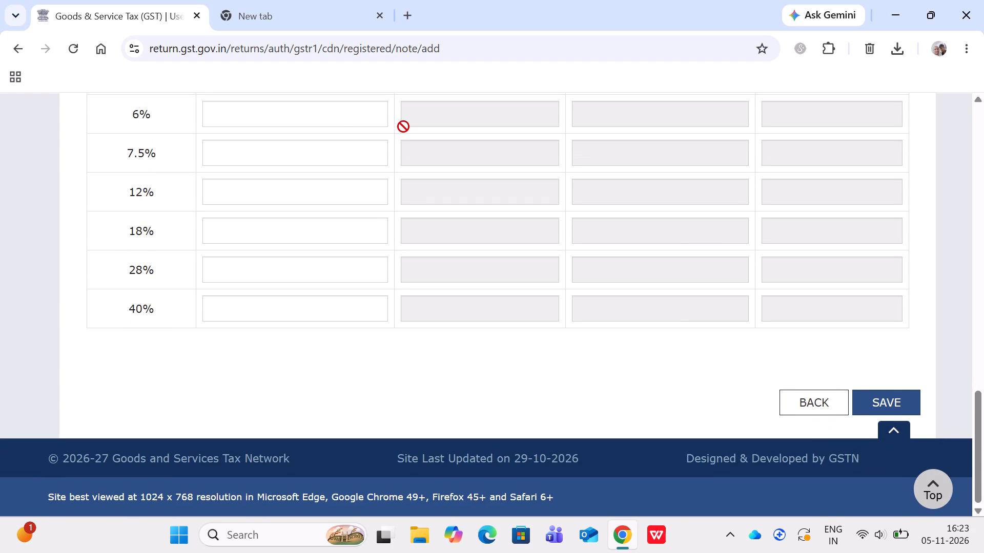
pyautogui.scroll(1, 408, 126)
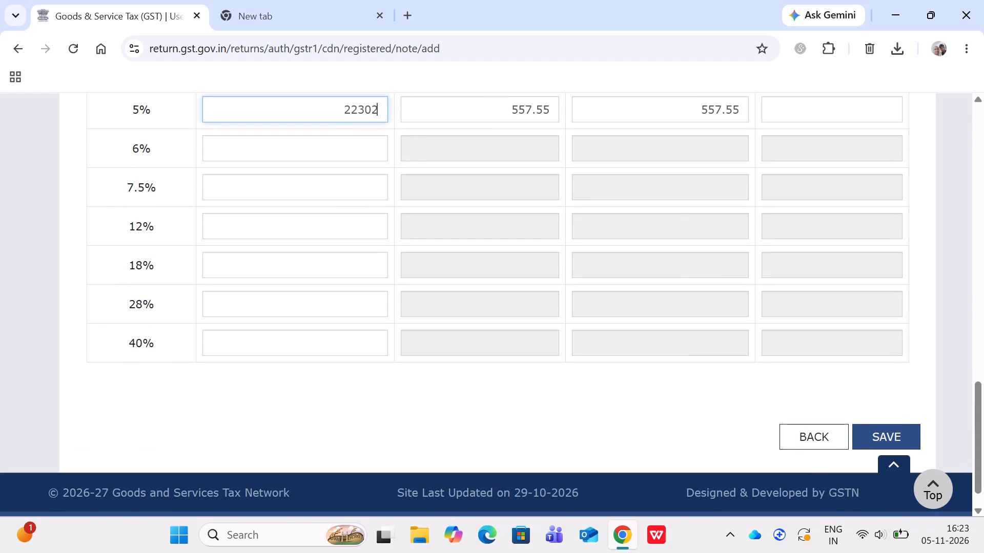
pyautogui.click(308, 256)
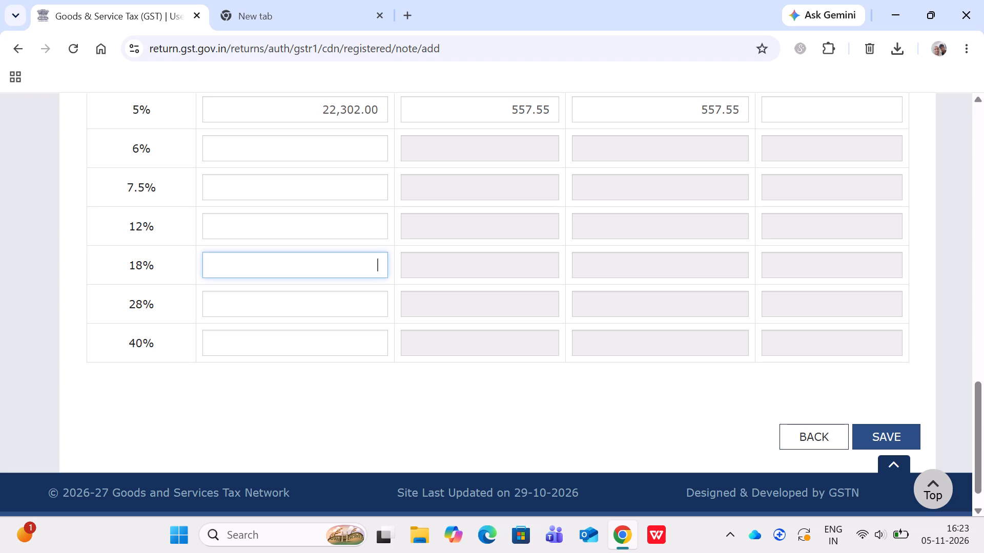
pyautogui.press('1')
pyautogui.press('2')
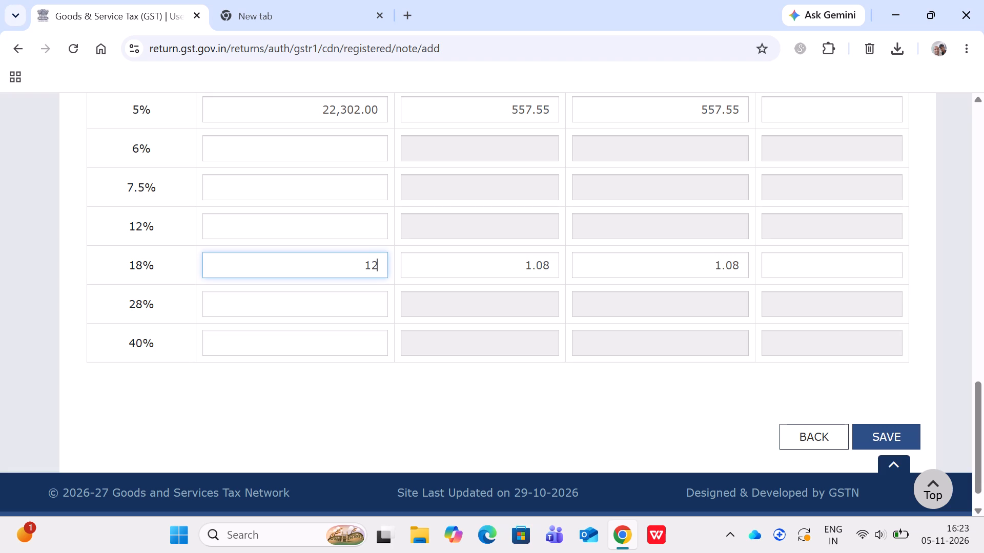
pyautogui.write('50.')
pyautogui.write('97')
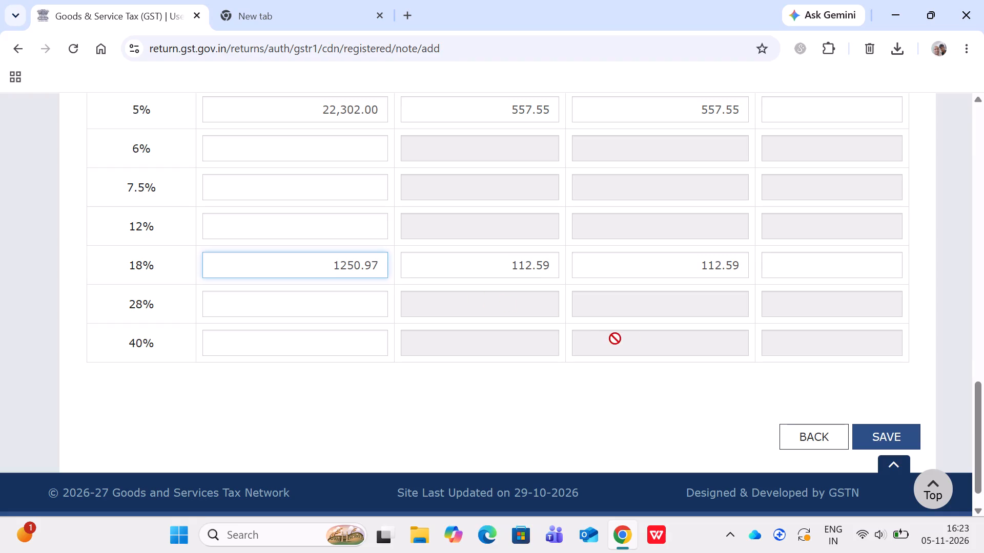
pyautogui.click(884, 440)
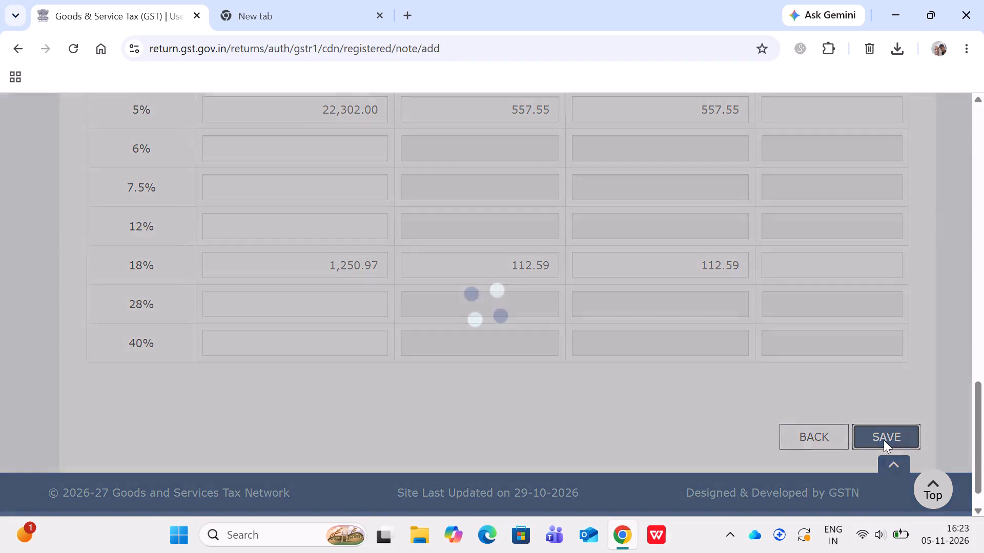
pyautogui.doubleClick(884, 440)
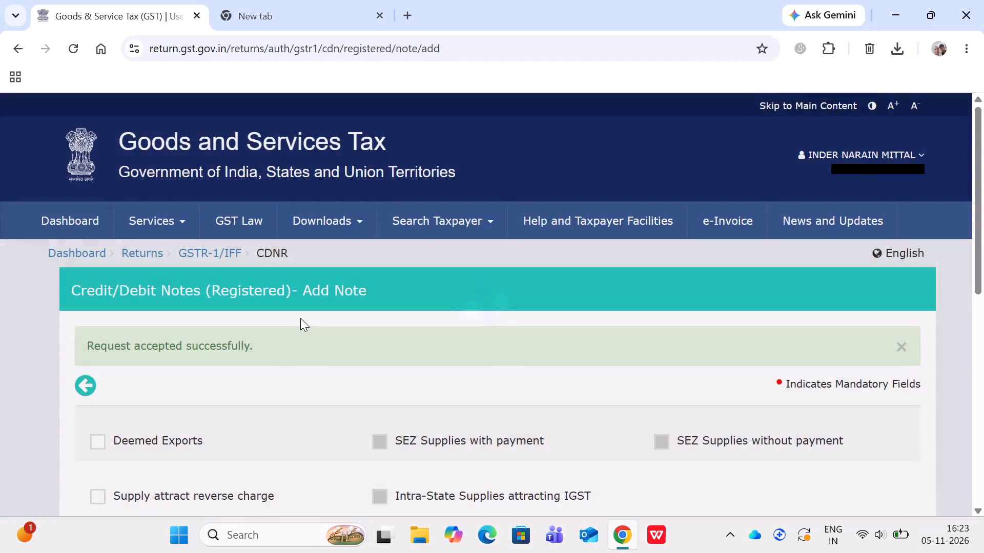
# Enter 26-27/SRP/056 as the debit/credit note number for PHYSICSWALLAH LIMITED in the blank note form.
pyautogui.scroll(-2, 300, 318)
pyautogui.click(158, 439)
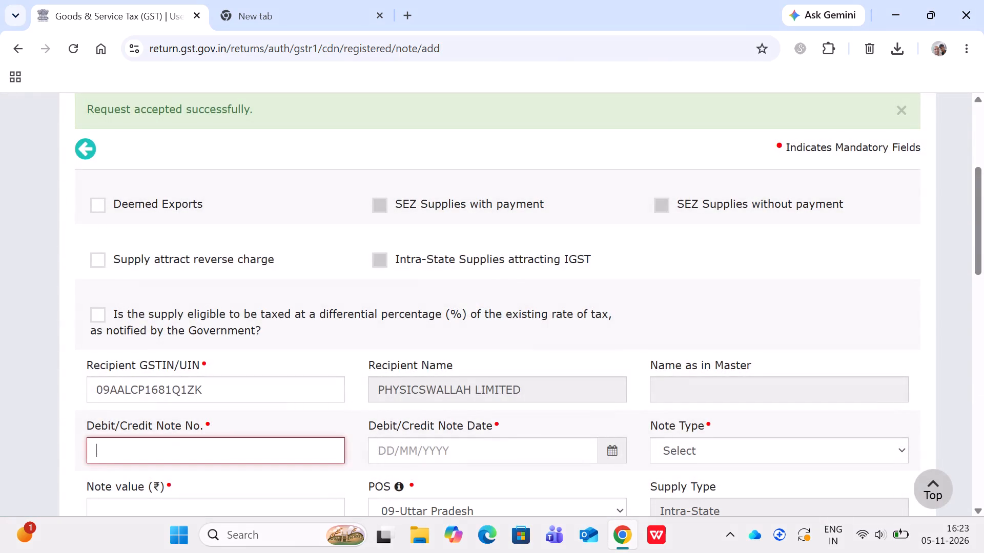
pyautogui.scroll(-2, 158, 439)
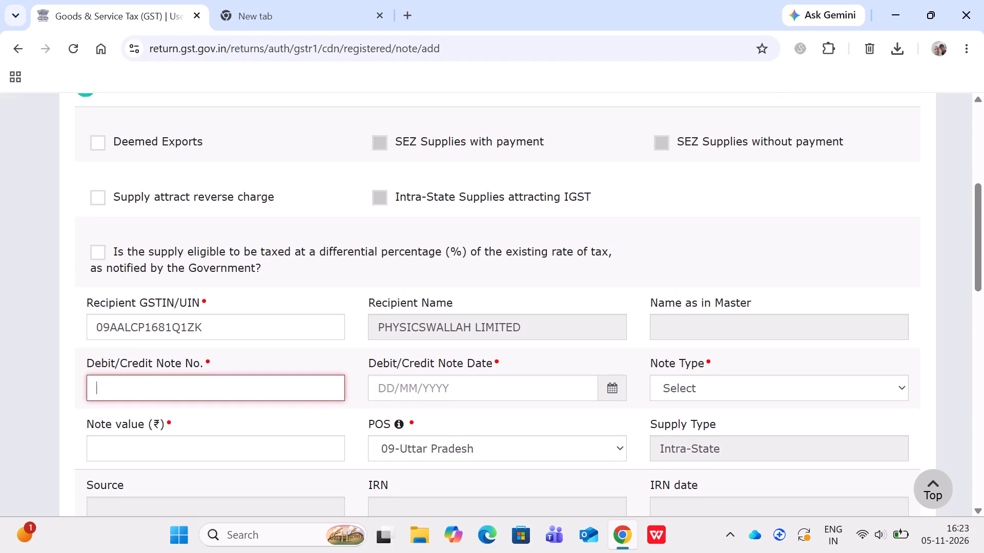
pyautogui.scroll(-2, 158, 439)
pyautogui.hotkey('ctrl', 'c')
pyautogui.hotkey('ctrl', 'v')
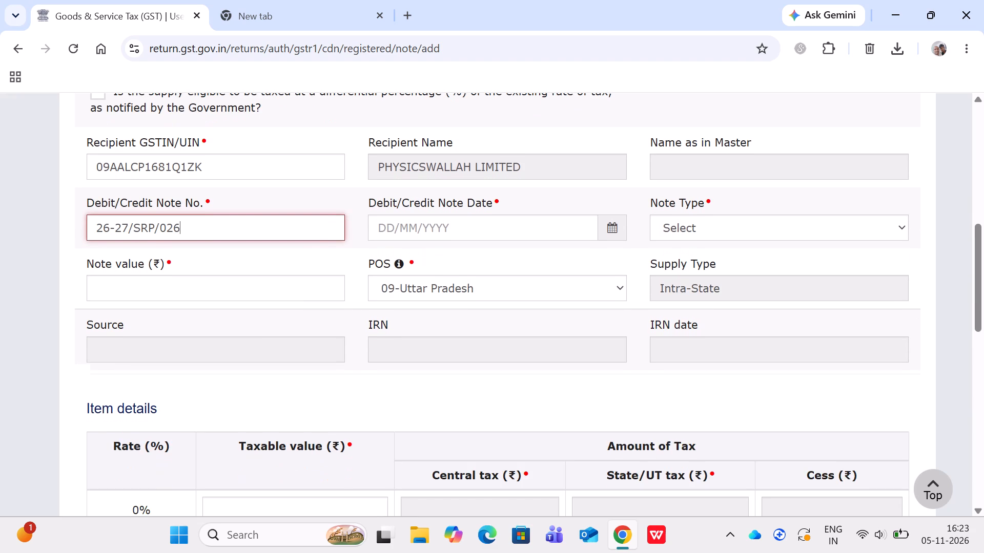
pyautogui.press('BackSpace')
pyautogui.press('BackSpace')
pyautogui.write('56')
# Set the date of note 26-27/SRP/056 to 14/08/2026 and the note type to Credit.
pyautogui.click(428, 225)
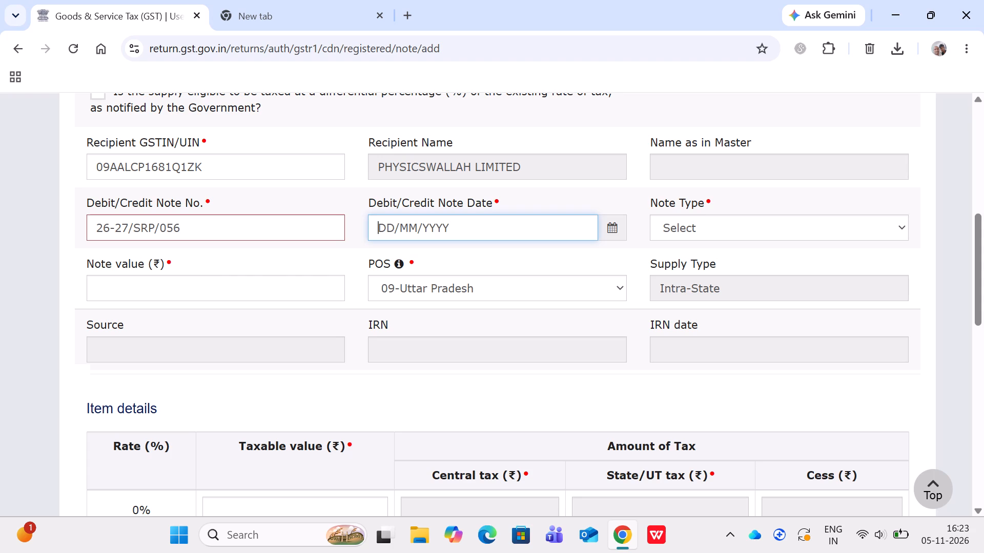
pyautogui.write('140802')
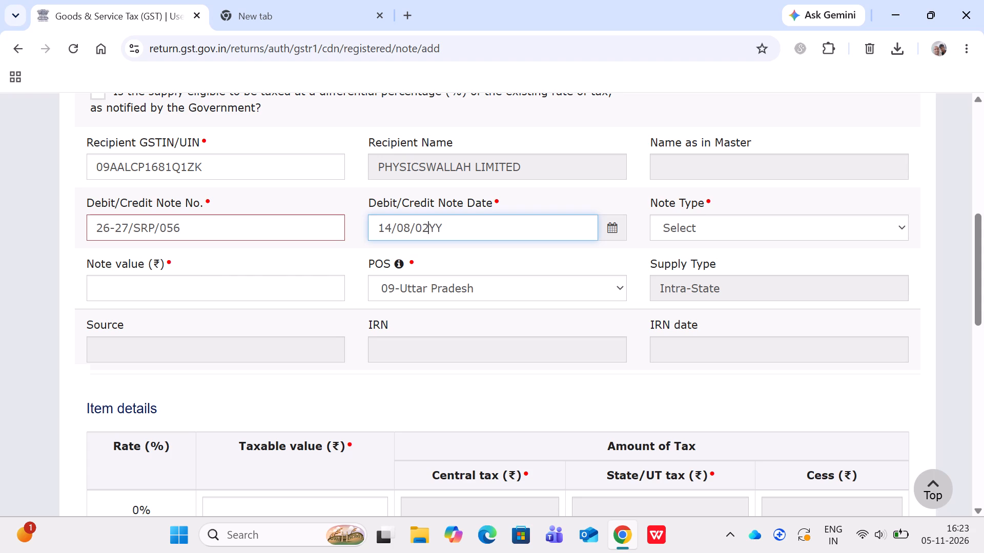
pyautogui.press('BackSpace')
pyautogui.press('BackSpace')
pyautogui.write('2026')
pyautogui.click(814, 222)
pyautogui.click(748, 273)
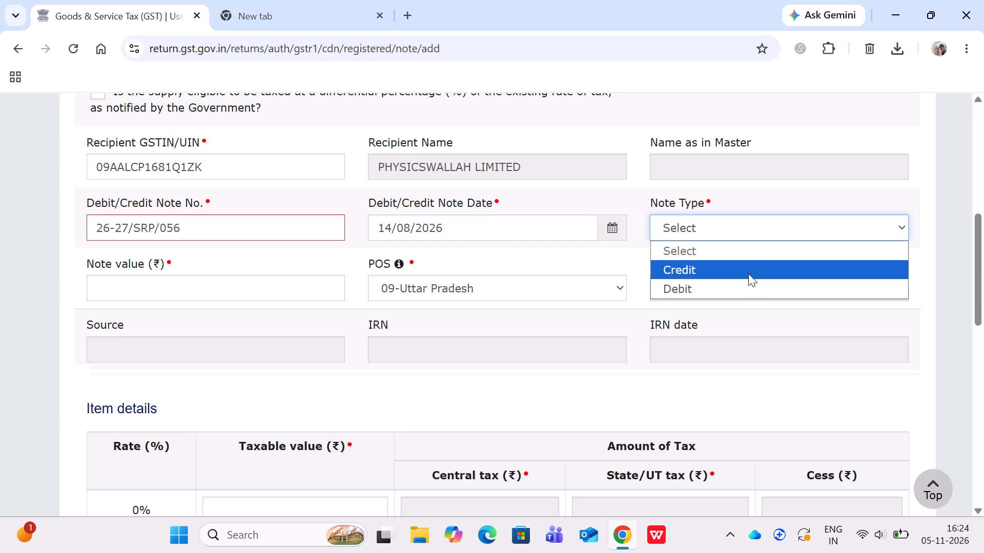
# Set the note value of credit note 26-27/SRP/056 to 21284.36.
pyautogui.click(142, 278)
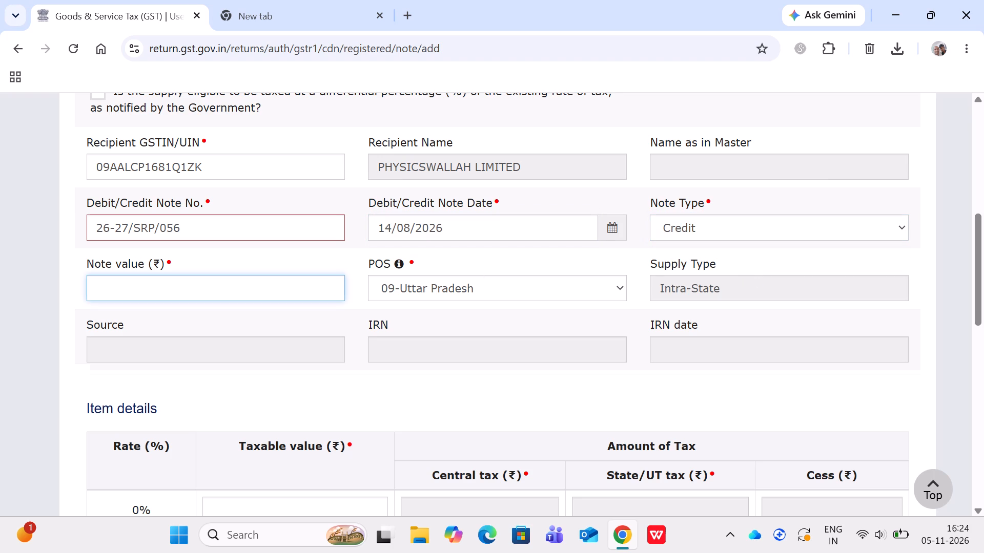
pyautogui.write('212')
pyautogui.write('84')
pyautogui.write('.36')
# Enter a taxable value of 19105.20 at the 5% rate in the item details of note 26-27/SRP/056.
pyautogui.scroll(-2, 142, 278)
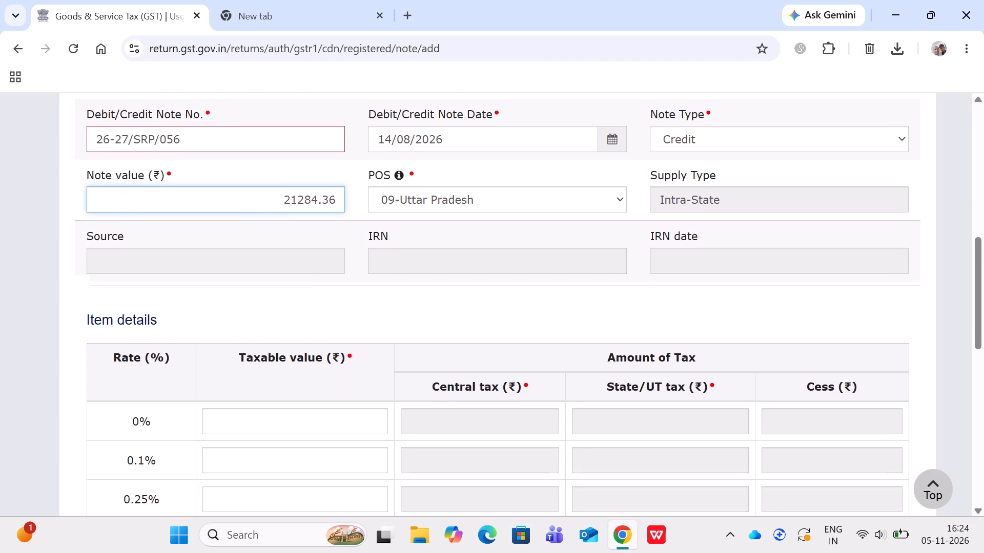
pyautogui.scroll(-5, 142, 278)
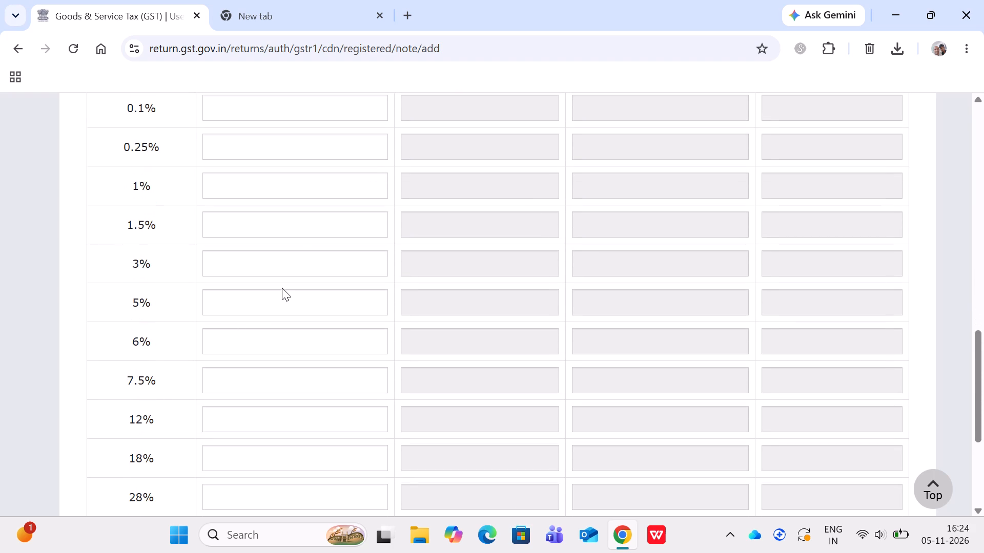
pyautogui.click(284, 313)
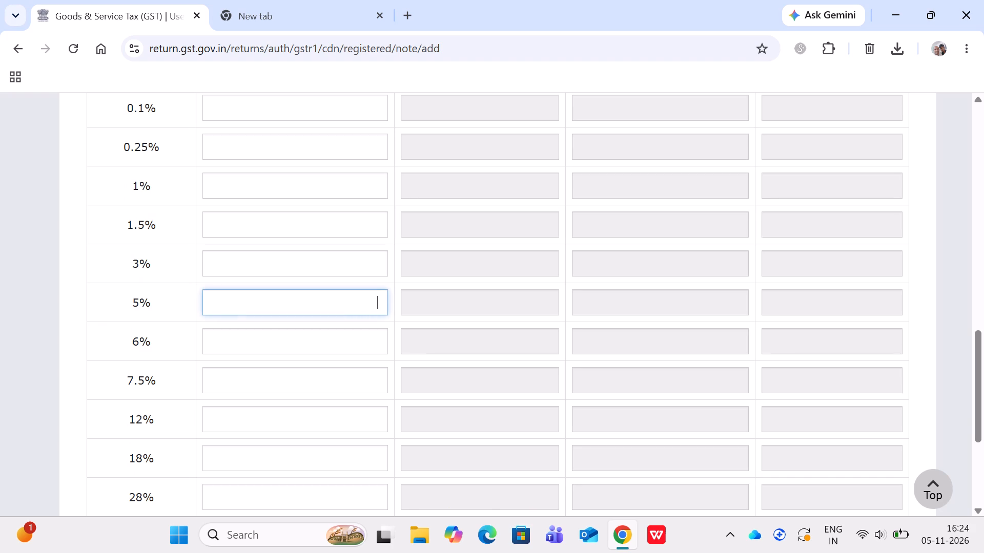
pyautogui.write('19')
pyautogui.write('105')
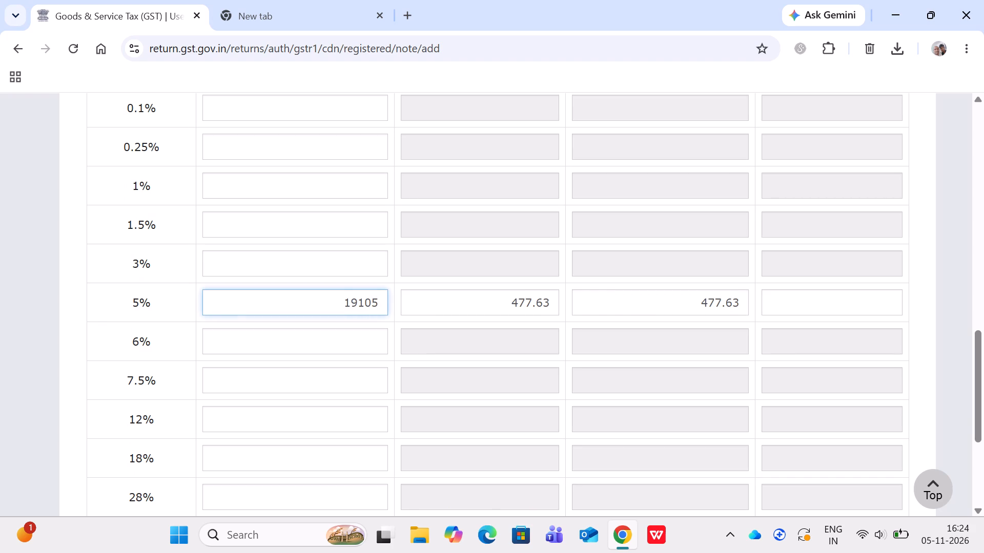
pyautogui.write('.20')
# Enter a taxable value of 1037.20 at the 18% rate and save note 26-27/SRP/056.
pyautogui.scroll(-2, 284, 313)
pyautogui.click(316, 266)
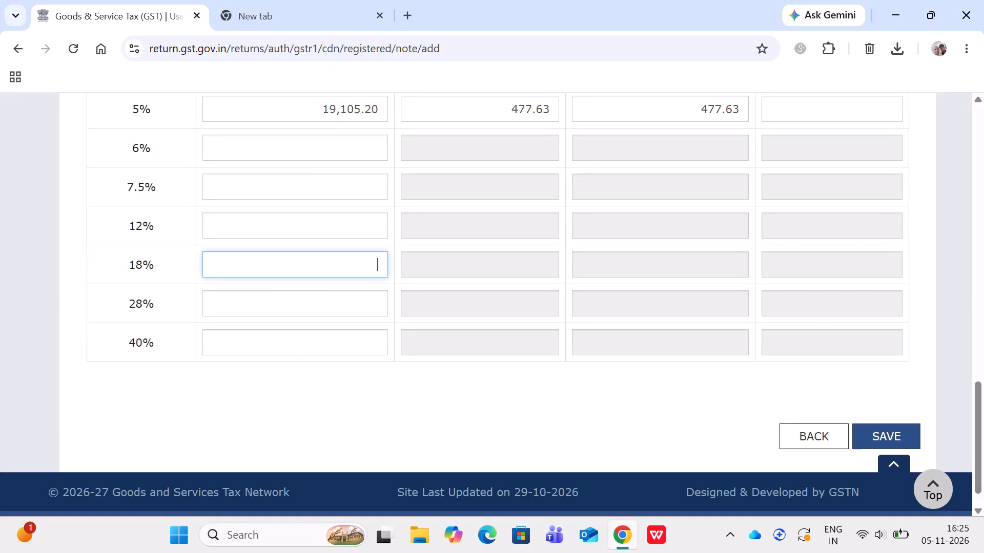
pyautogui.press('1')
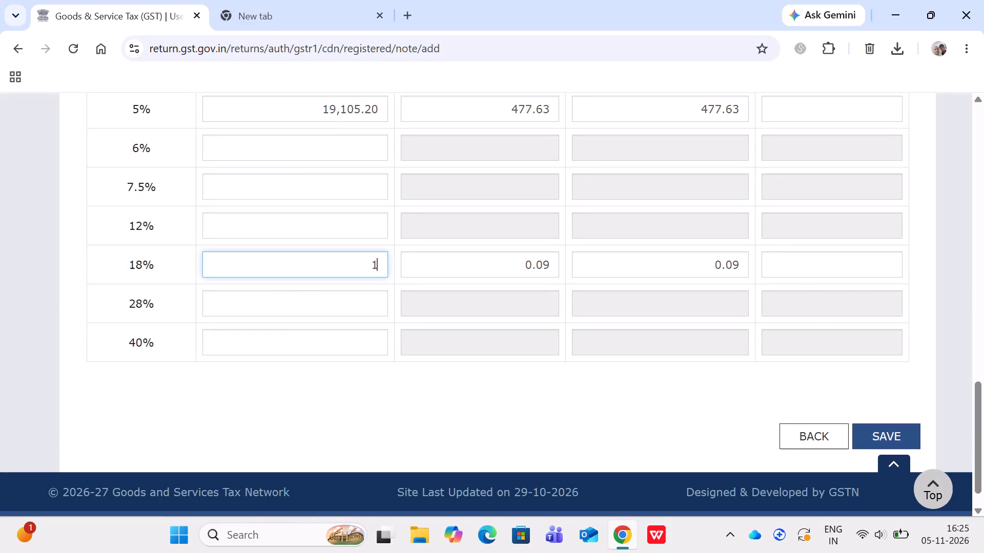
pyautogui.press('0')
pyautogui.write('37')
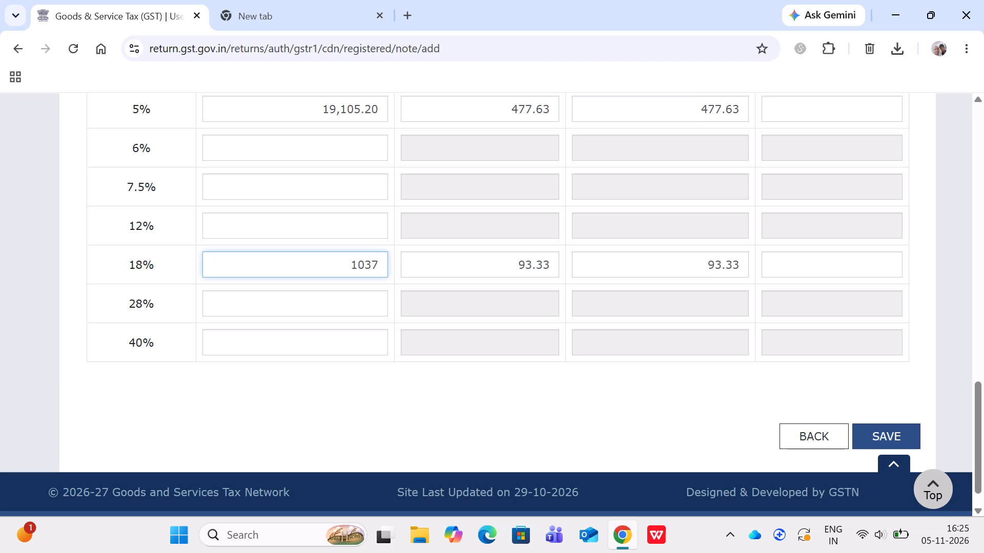
pyautogui.write('.20')
pyautogui.click(875, 439)
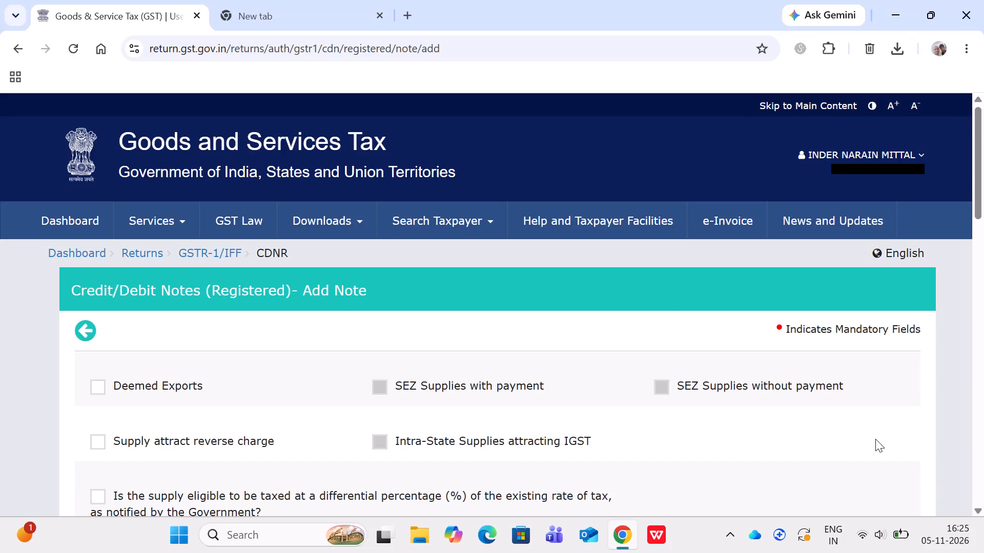
# Enter 26-27/SRP/057 as the debit/credit note number for PHYSICSWALLAH LIMITED in the blank note form.
pyautogui.scroll(-1, 983, 467)
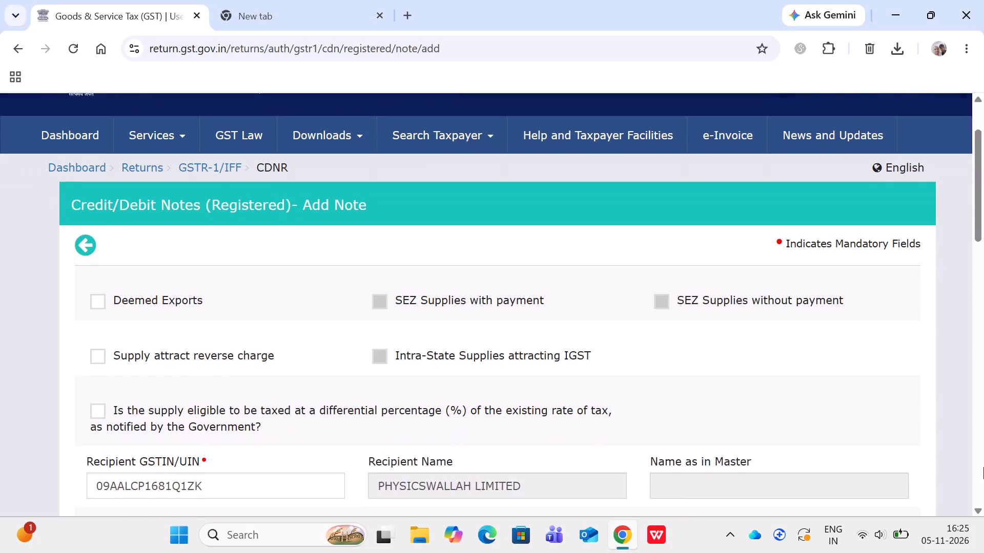
pyautogui.scroll(-2, 983, 467)
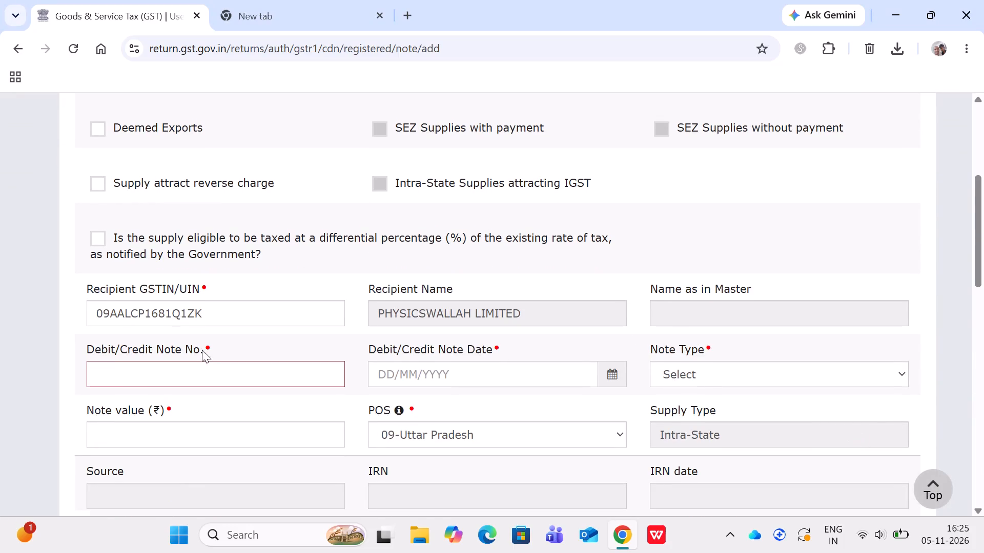
pyautogui.click(200, 376)
pyautogui.scroll(-2, 200, 376)
pyautogui.click(210, 175)
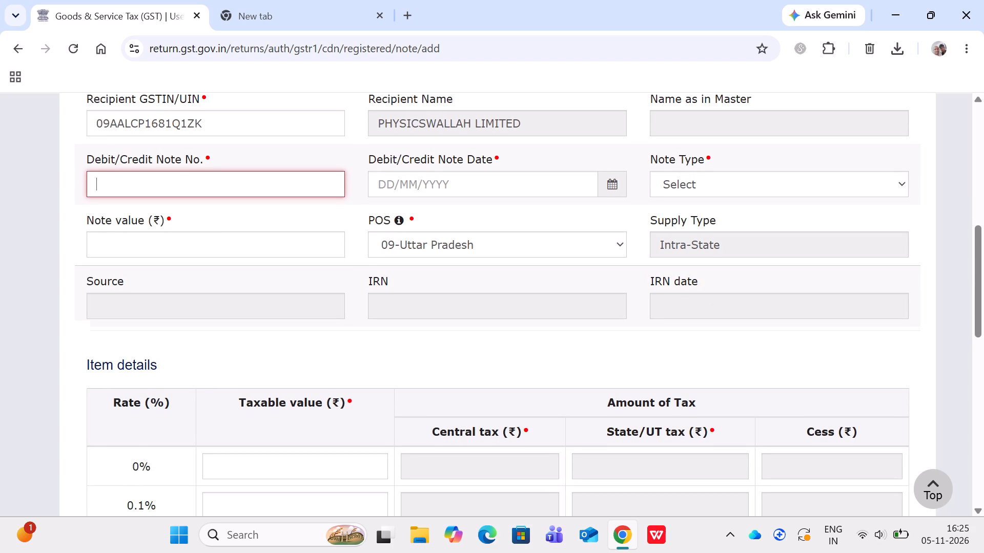
pyautogui.hotkey('ctrl', 'v')
pyautogui.press('BackSpace')
pyautogui.press('BackSpace')
pyautogui.write('57')
# Set the date of note 26-27/SRP/057 to 14/08/2026 and the note type to Credit.
pyautogui.click(424, 179)
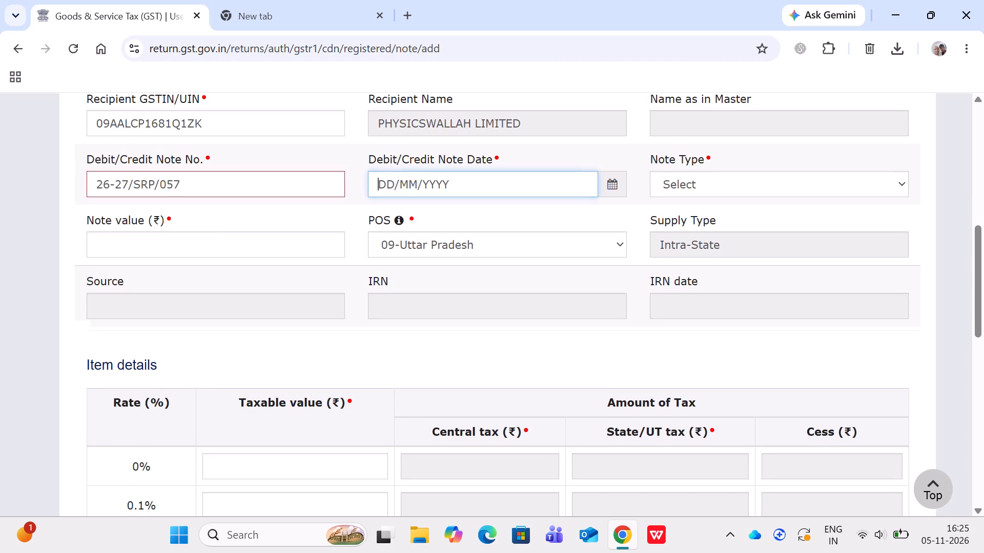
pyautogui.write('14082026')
pyautogui.click(699, 190)
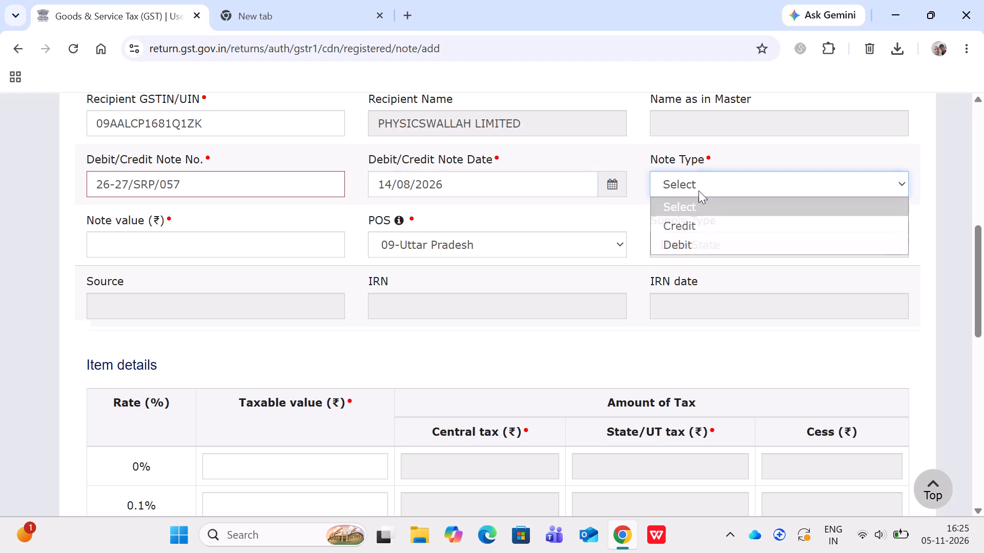
pyautogui.click(683, 225)
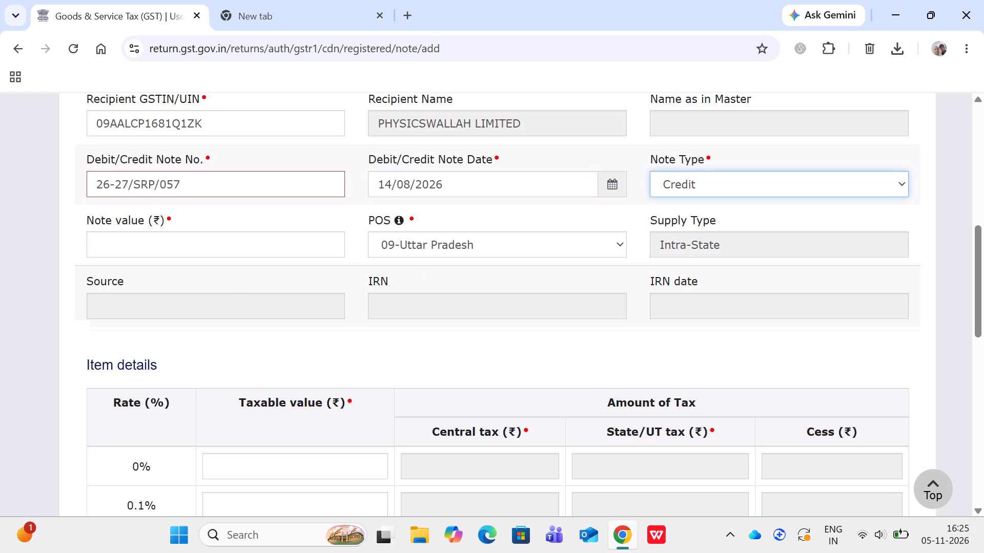
# Set the note value of credit note 26-27/SRP/057 to 26765.72.
pyautogui.click(205, 251)
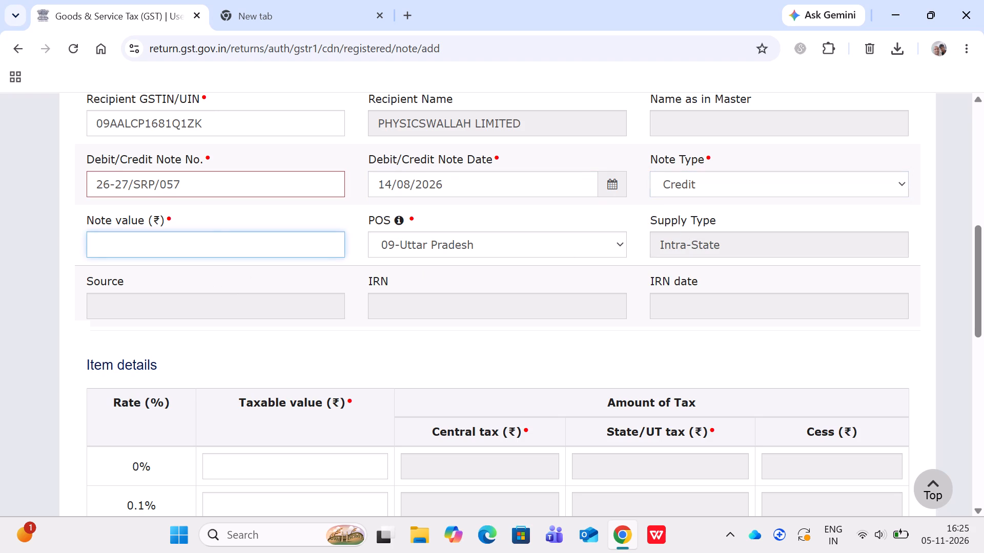
pyautogui.write('26')
pyautogui.write('76')
pyautogui.write('5.')
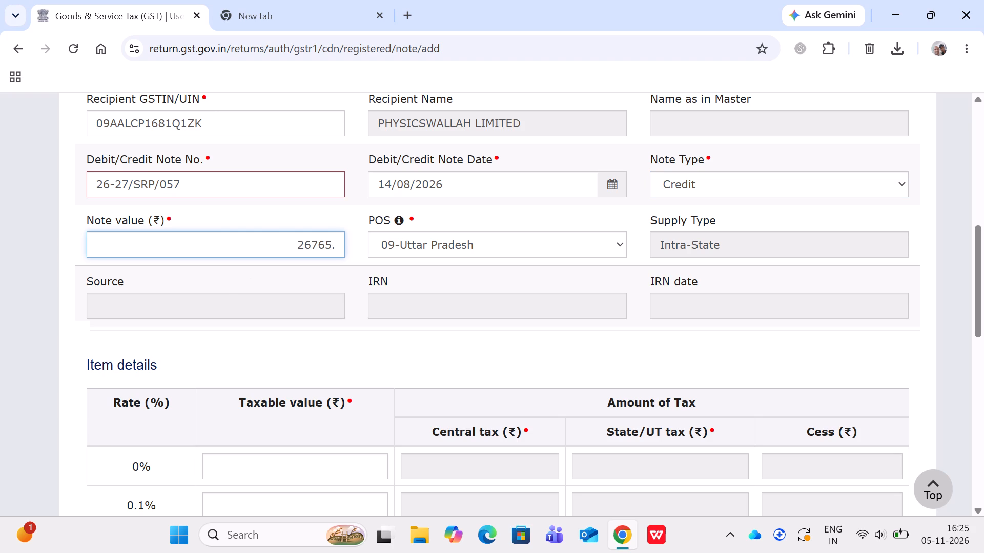
pyautogui.write('72')
# Enter a taxable value of 23826 at the 5% rate in the item details of note 26-27/SRP/057.
pyautogui.scroll(-2, 205, 251)
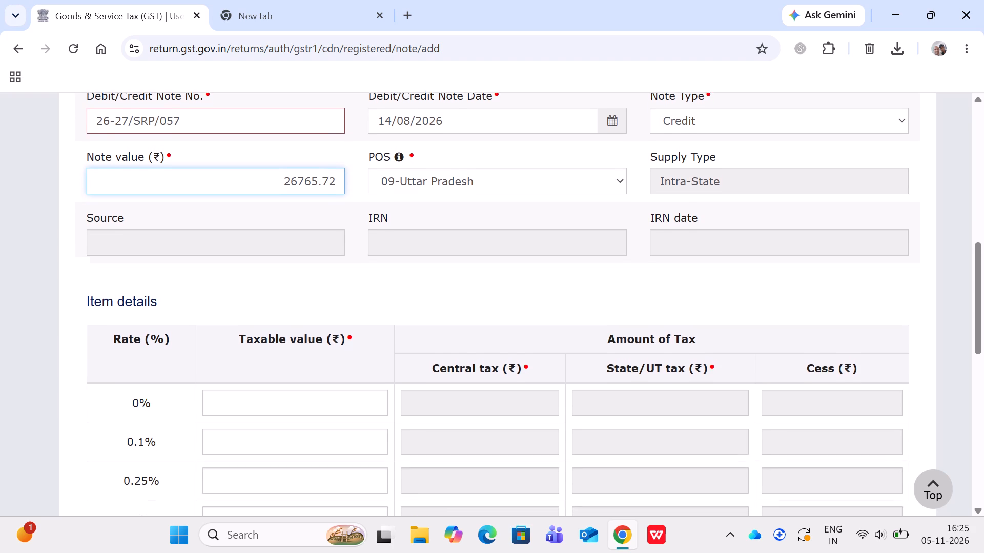
pyautogui.scroll(-3, 205, 251)
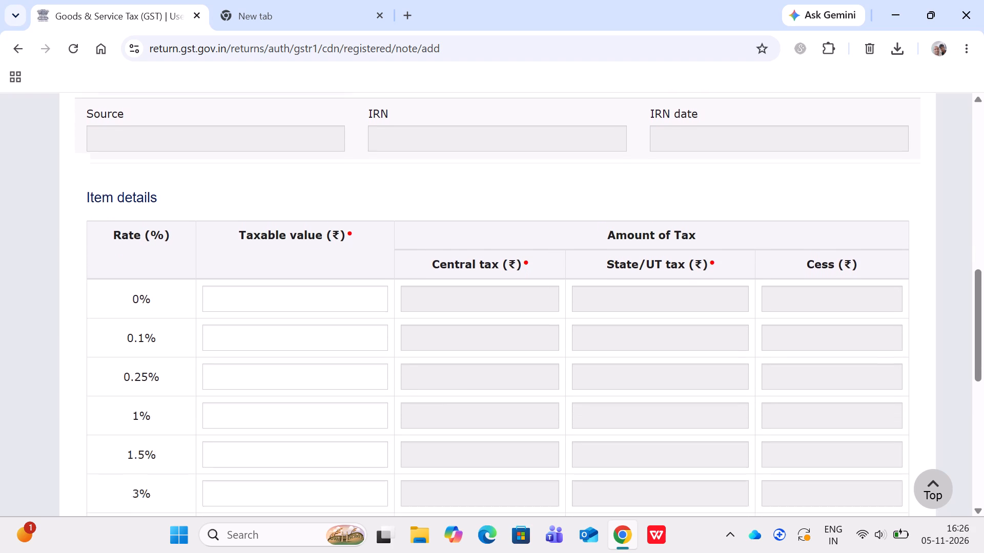
pyautogui.scroll(-1, 205, 251)
pyautogui.scroll(-2, 89, 314)
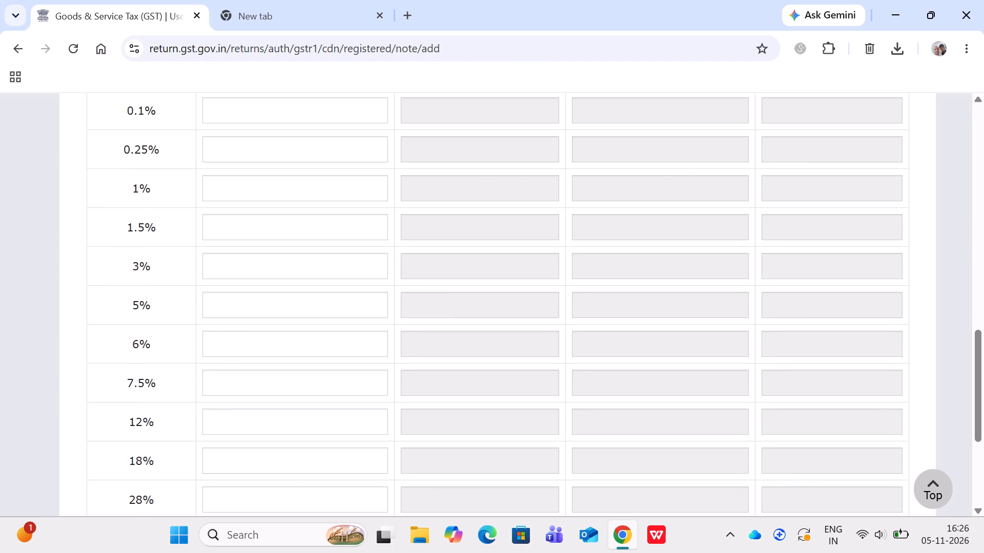
pyautogui.click(243, 312)
pyautogui.write('23')
pyautogui.press('8')
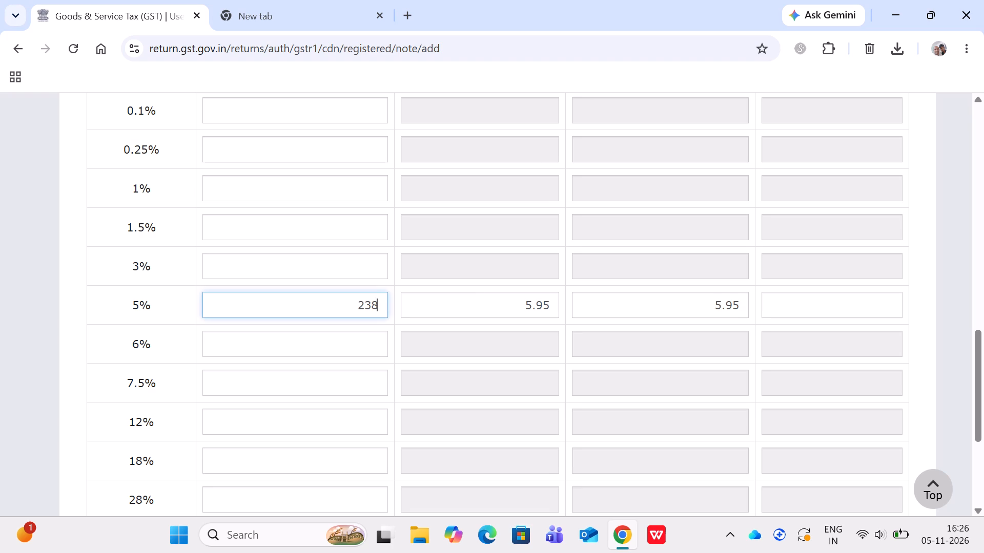
pyautogui.write('26')
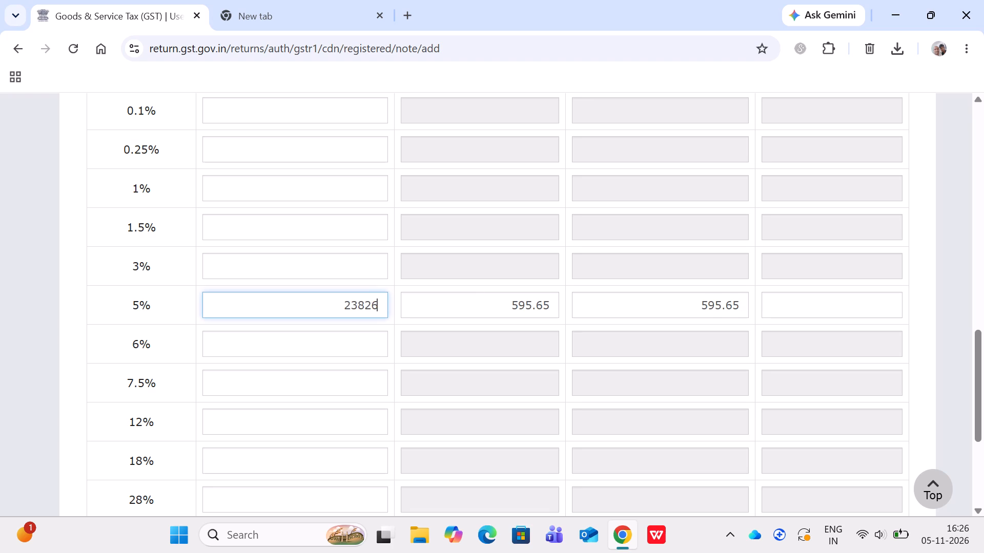
# Enter a taxable value of 1481.71 at the 18% rate in the item details of note 26-27/SRP/057.
pyautogui.scroll(-2, 243, 312)
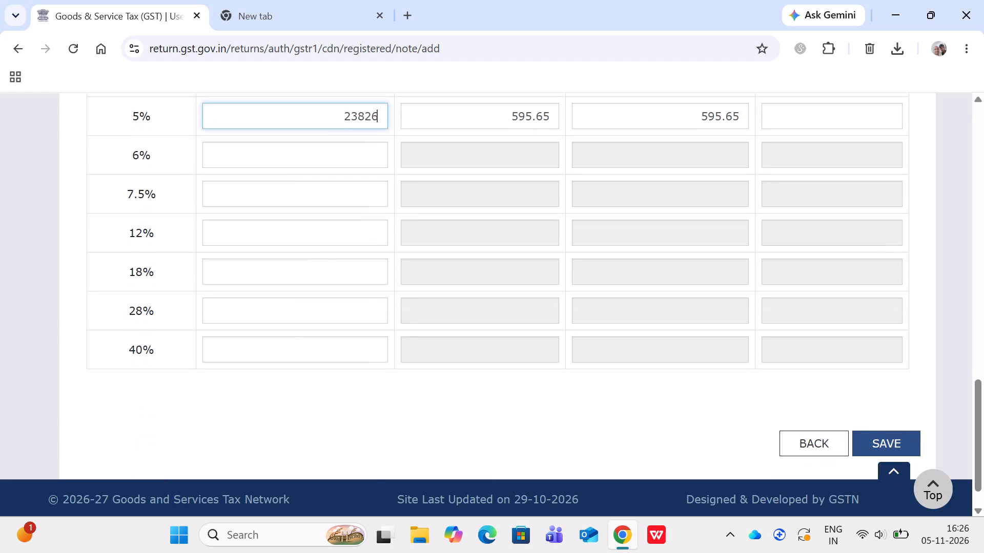
pyautogui.click(281, 265)
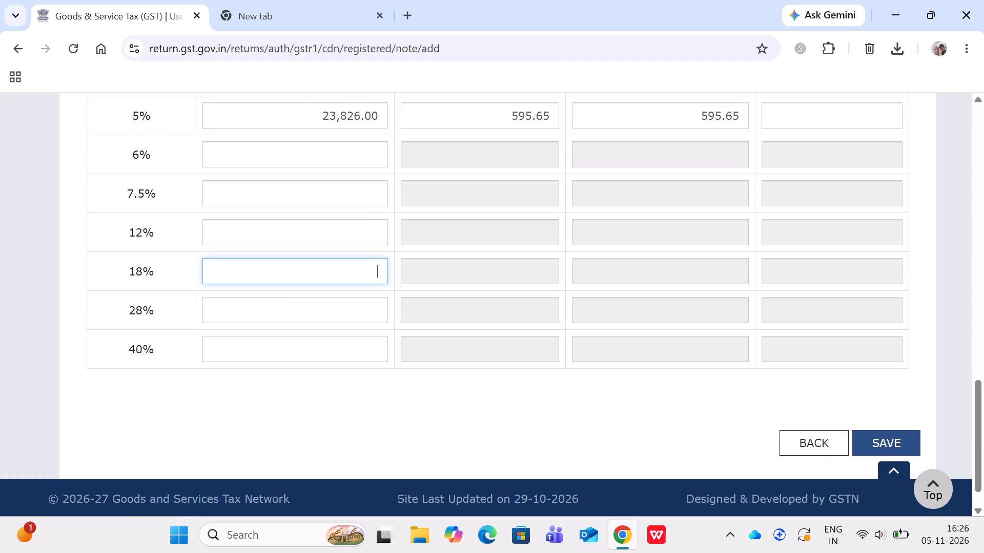
pyautogui.write('14')
pyautogui.write('81')
pyautogui.write(',71')
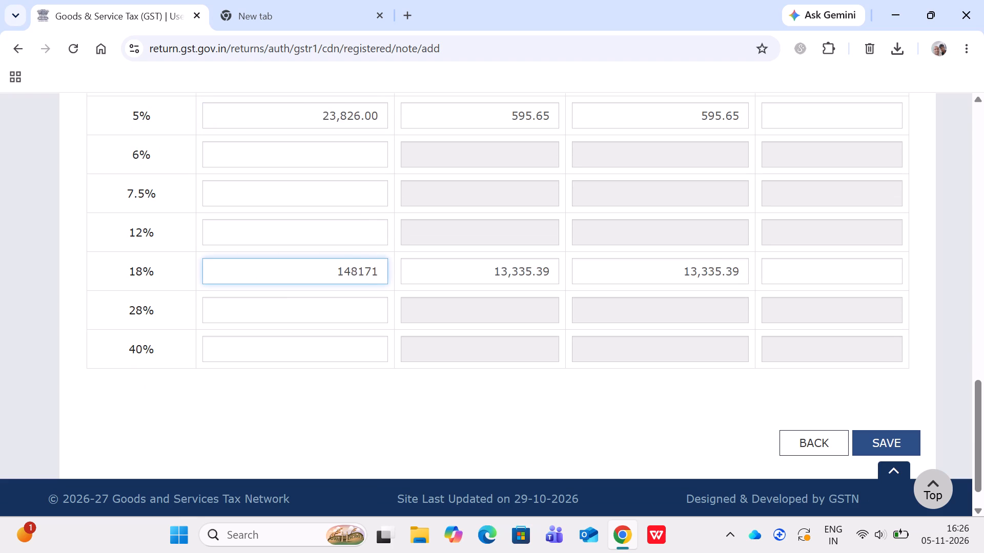
pyautogui.press('BackSpace')
pyautogui.press('BackSpace')
pyautogui.press('BackSpace')
pyautogui.press('BackSpace')
pyautogui.press('BackSpace')
pyautogui.press('BackSpace')
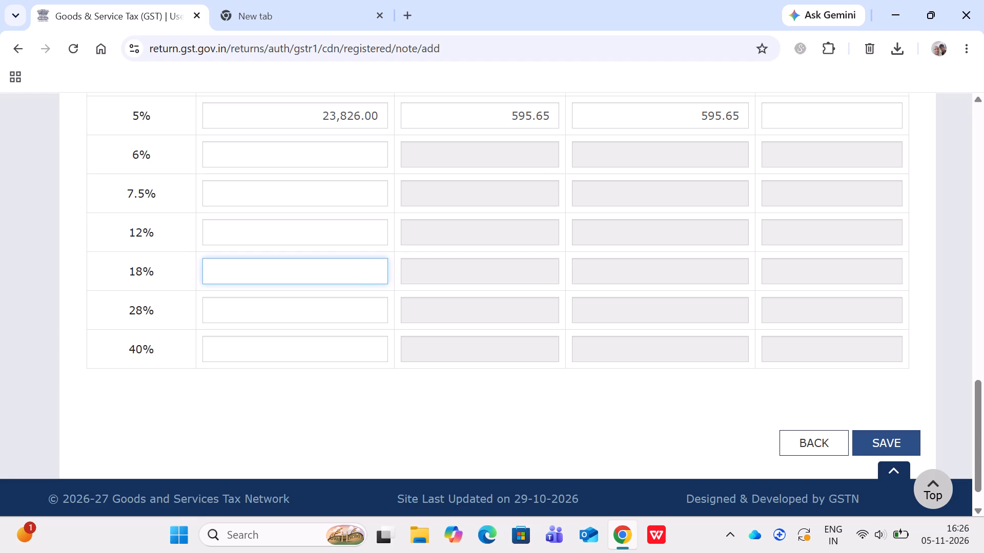
pyautogui.write('14')
pyautogui.write('81,')
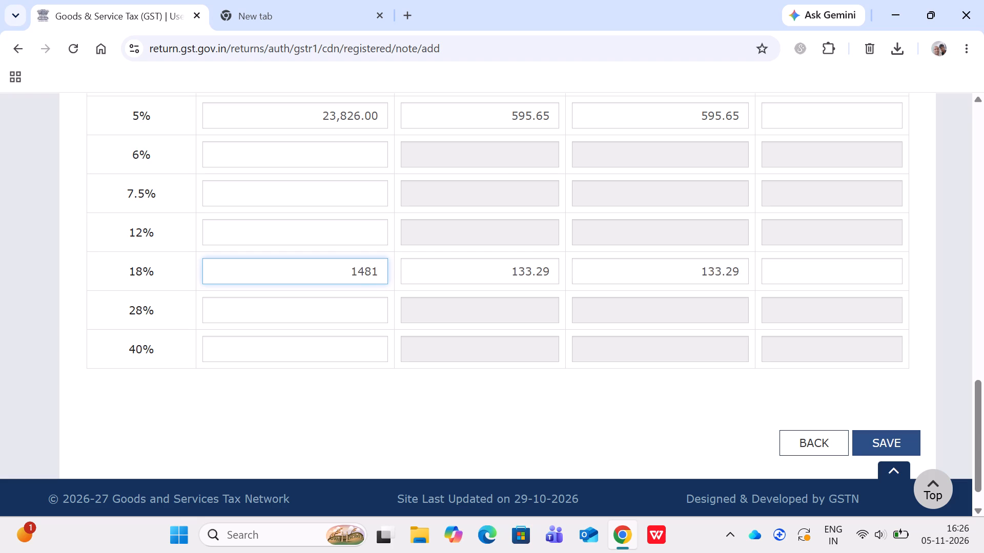
pyautogui.press('.')
pyautogui.press('7')
pyautogui.press('1')
# Save credit note 26-27/SRP/057 for PHYSICSWALLAH LIMITED.
pyautogui.click(879, 441)
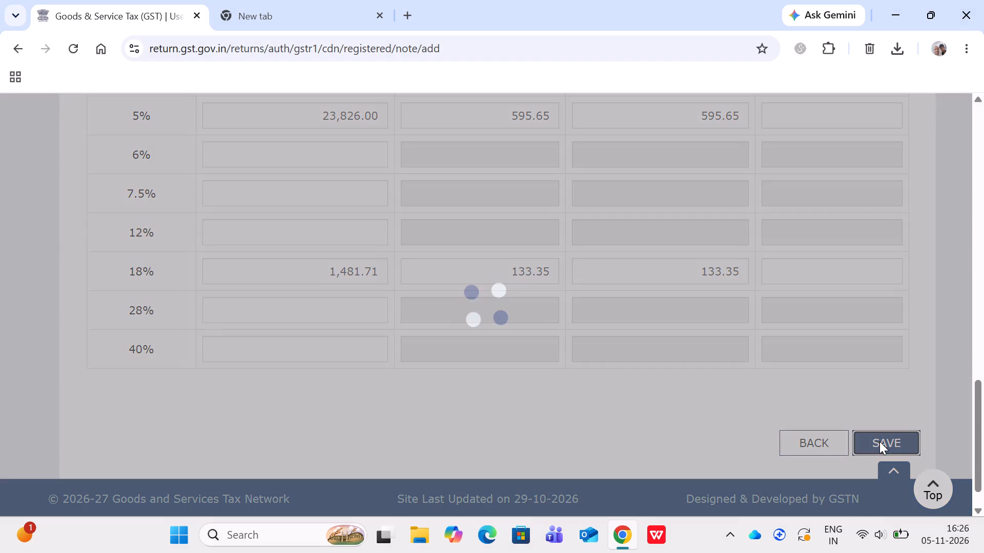
pyautogui.click(879, 441)
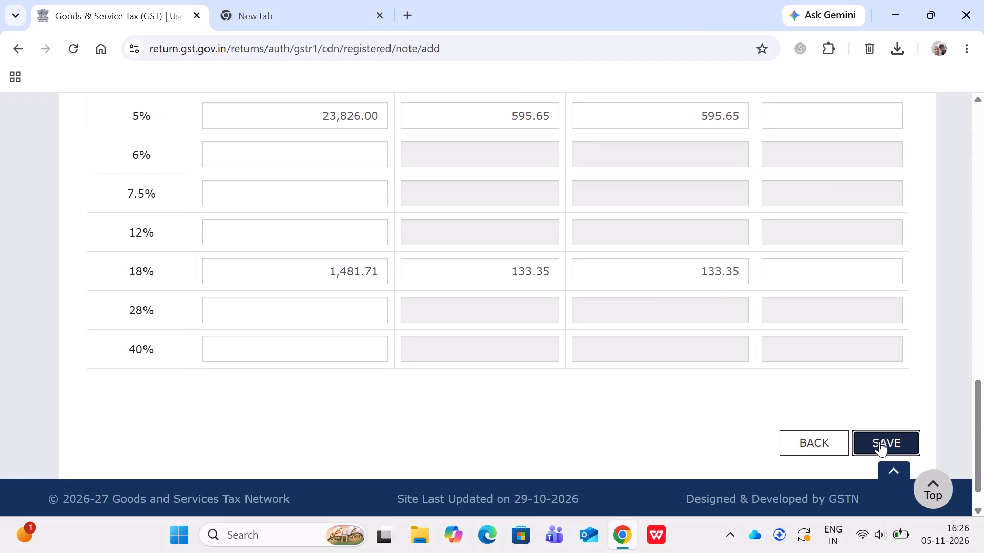
pyautogui.press('Return')
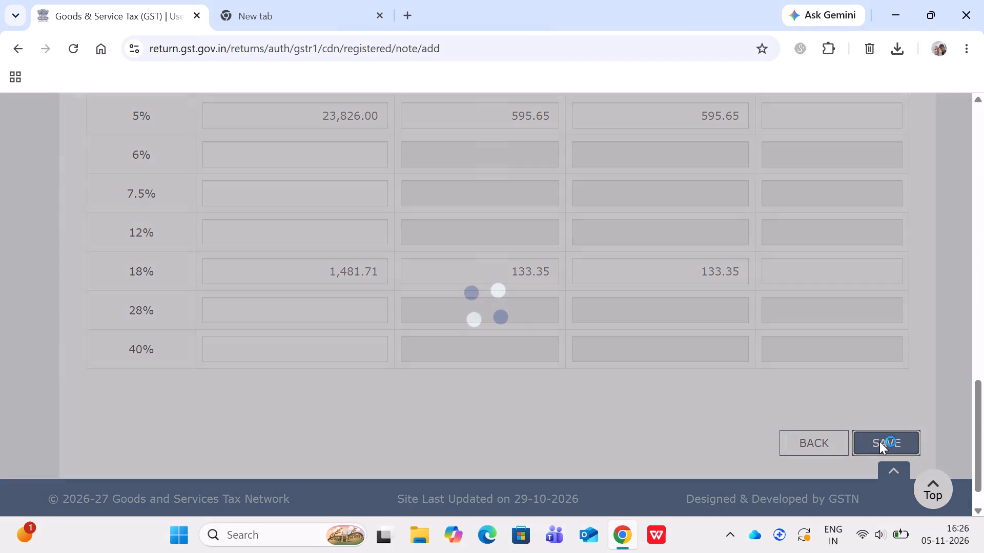
pyautogui.press('Return')
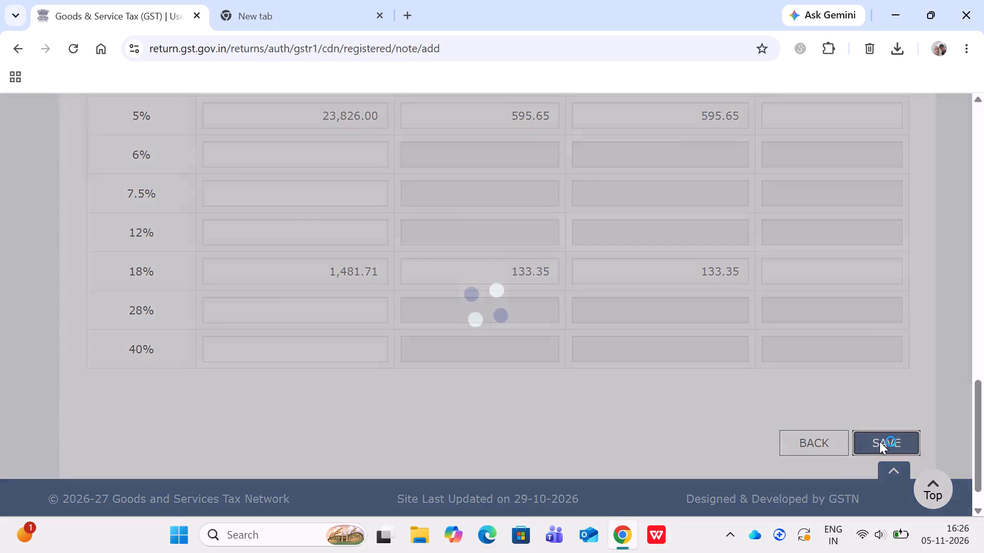
# Enter 26-27/SRP/058 as the debit/credit note number for PHYSICSWALLAH LIMITED in the blank note form.
pyautogui.scroll(-3, 879, 441)
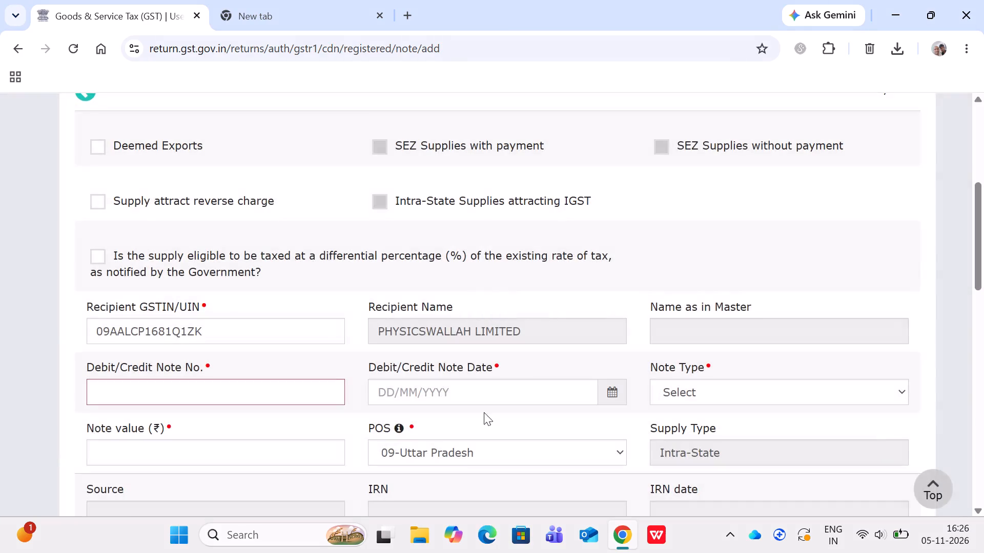
pyautogui.click(235, 387)
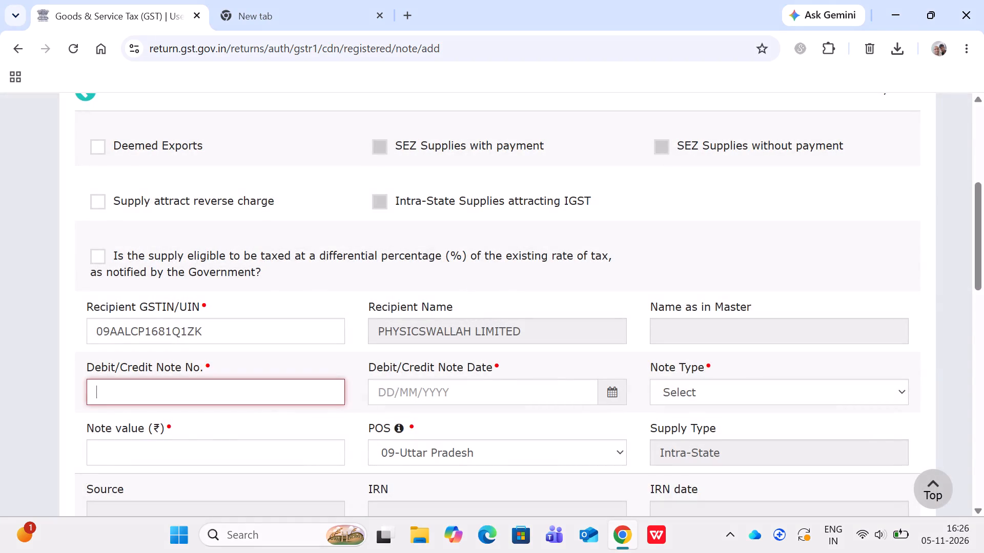
pyautogui.hotkey('ctrl', 'v')
pyautogui.press('BackSpace')
pyautogui.press('BackSpace')
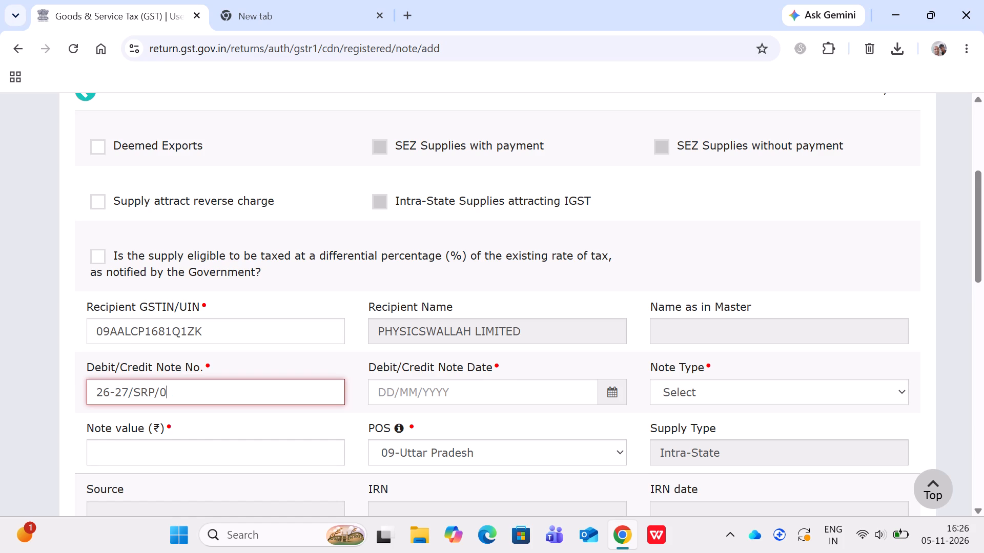
pyautogui.write('58')
# Set the date of note 26-27/SRP/058 to 14/08/2026 and the note type to Credit.
pyautogui.click(424, 394)
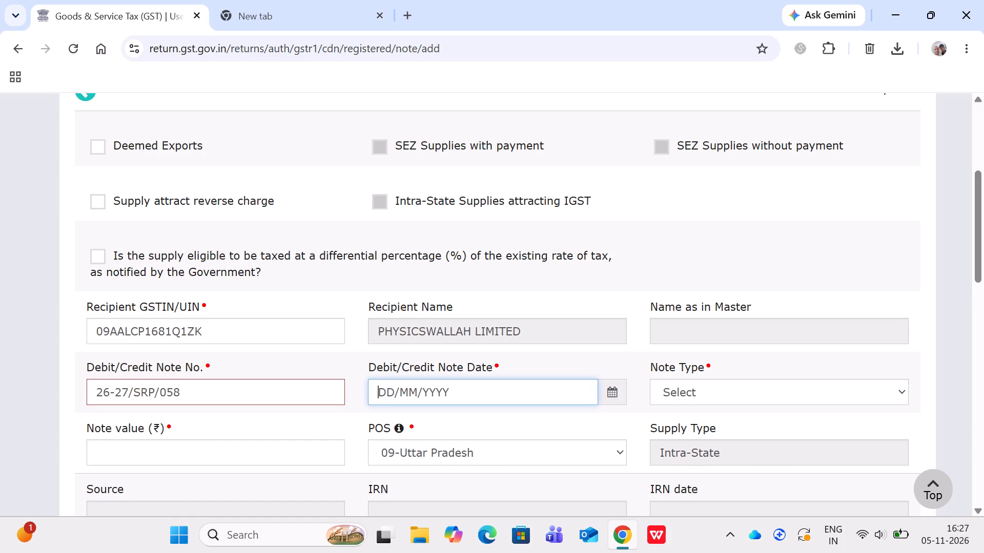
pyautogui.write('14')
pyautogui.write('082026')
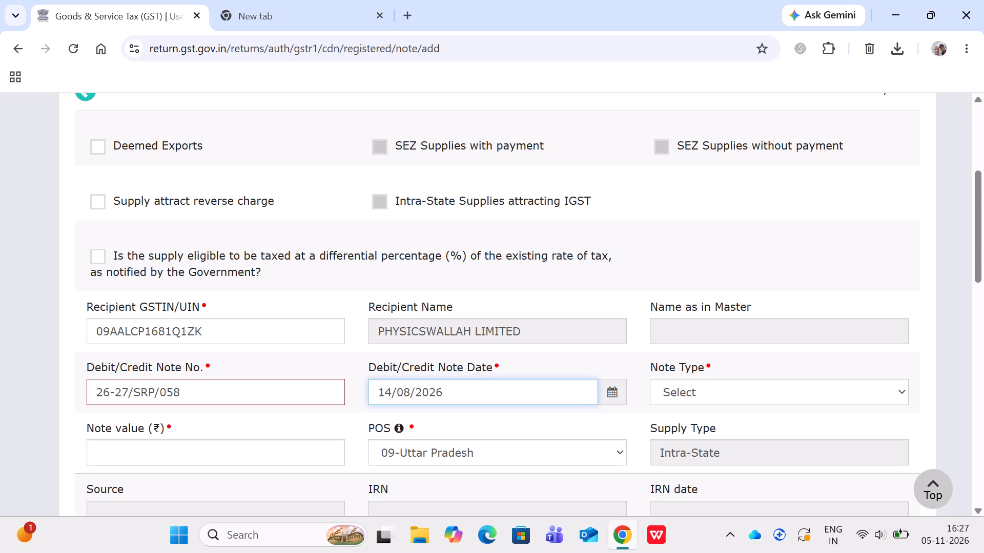
pyautogui.click(757, 384)
pyautogui.click(707, 435)
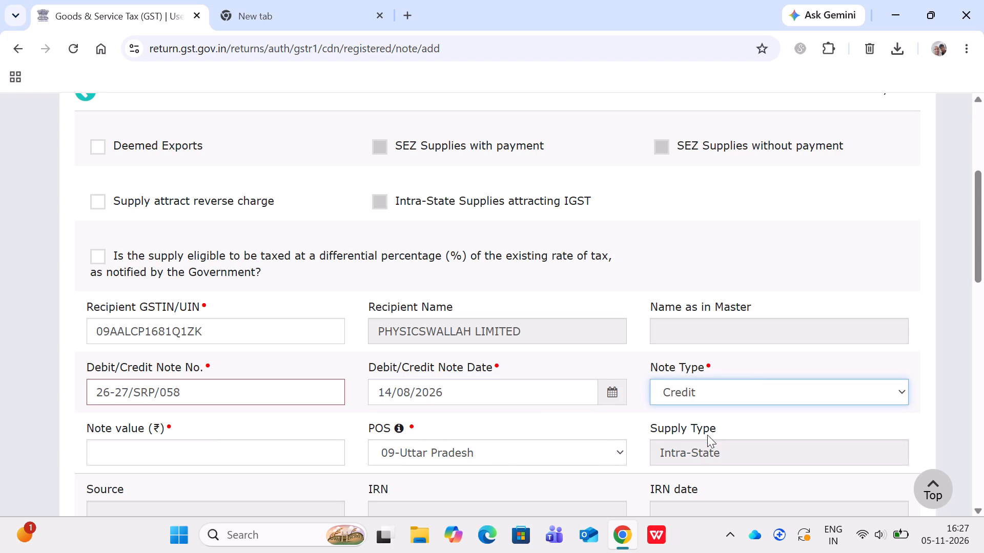
# Set the note value of credit note 26-27/SRP/058 to 21785.30.
pyautogui.click(234, 463)
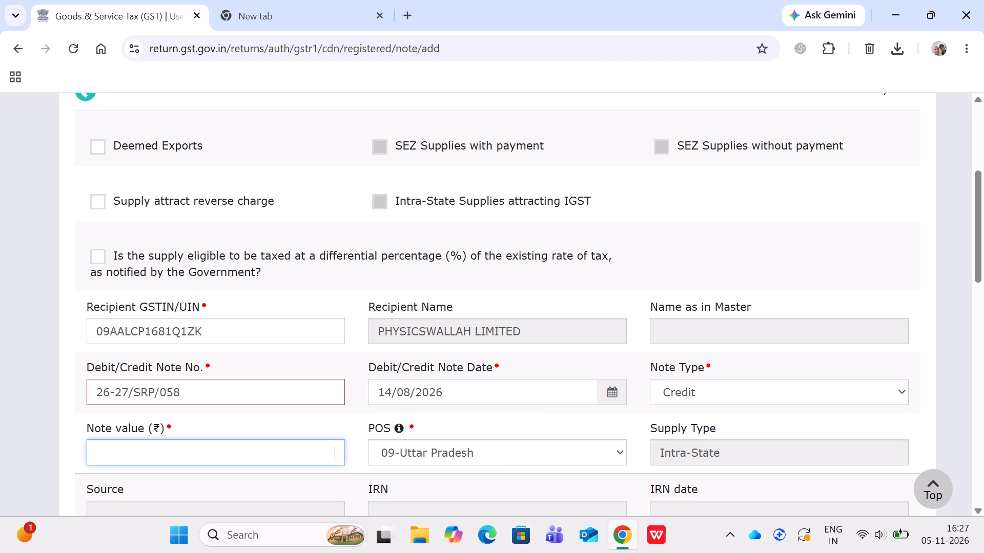
pyautogui.write('21')
pyautogui.write('78')
pyautogui.write('5.')
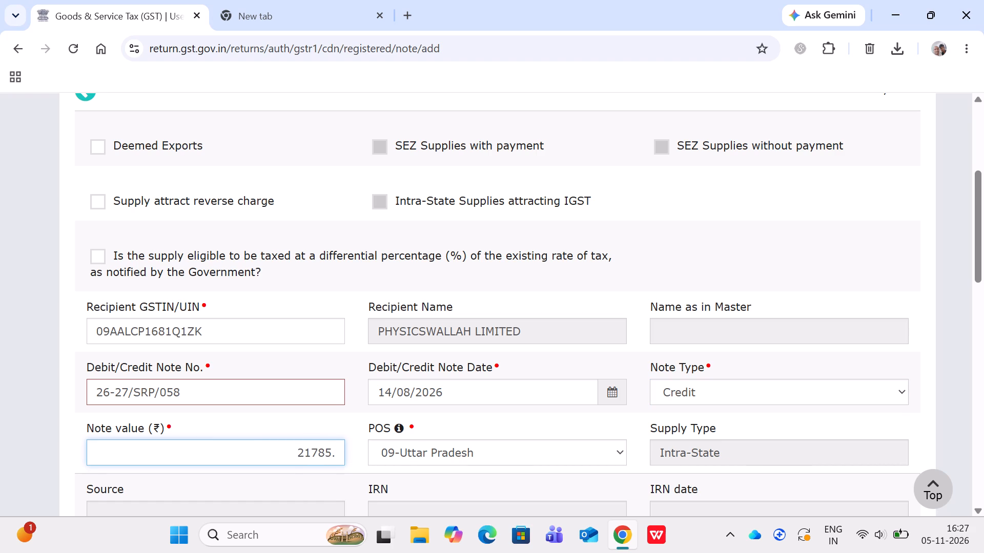
pyautogui.write('30')
# Enter a taxable value of 19102 at the 5% rate in the item details of note 26-27/SRP/058.
pyautogui.scroll(-6, 234, 463)
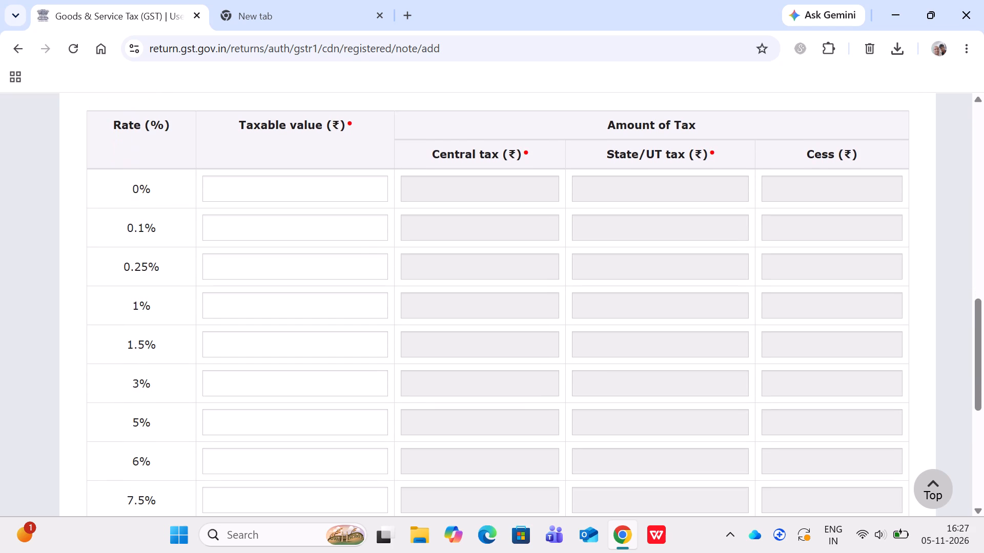
pyautogui.click(298, 424)
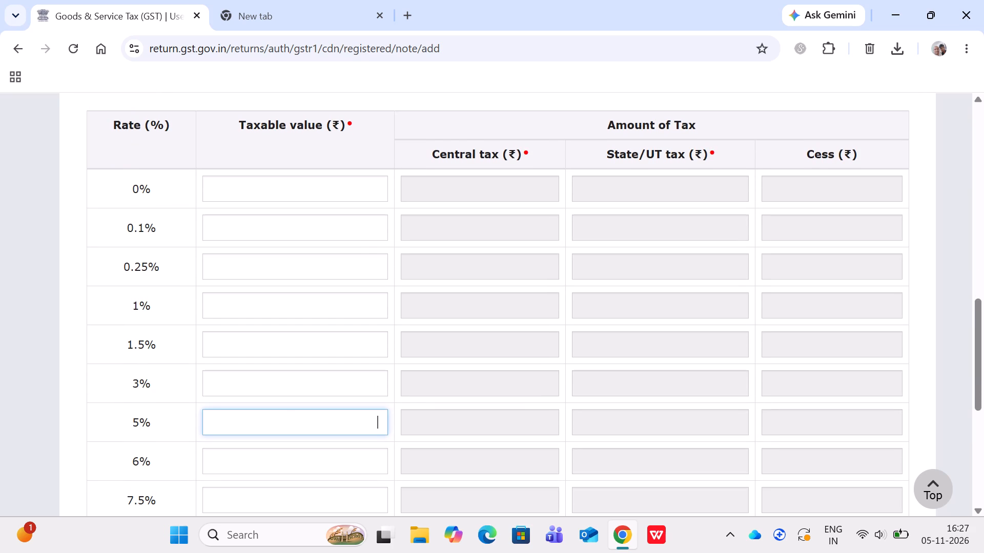
pyautogui.write('19')
pyautogui.write('102')
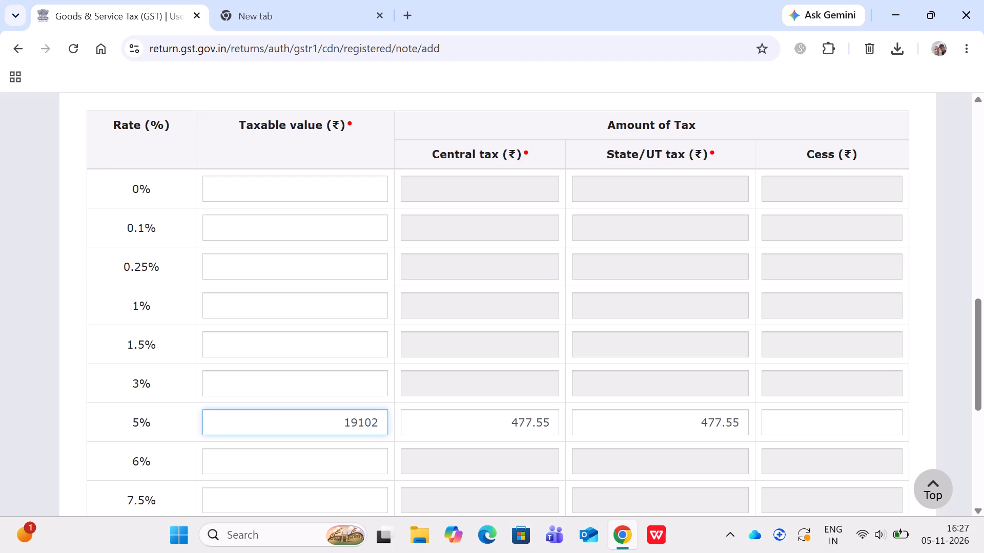
# Enter a taxable value of 1464.58 at the 18% rate for note 26-27/SRP/058 and save the note.
pyautogui.scroll(-4, 298, 424)
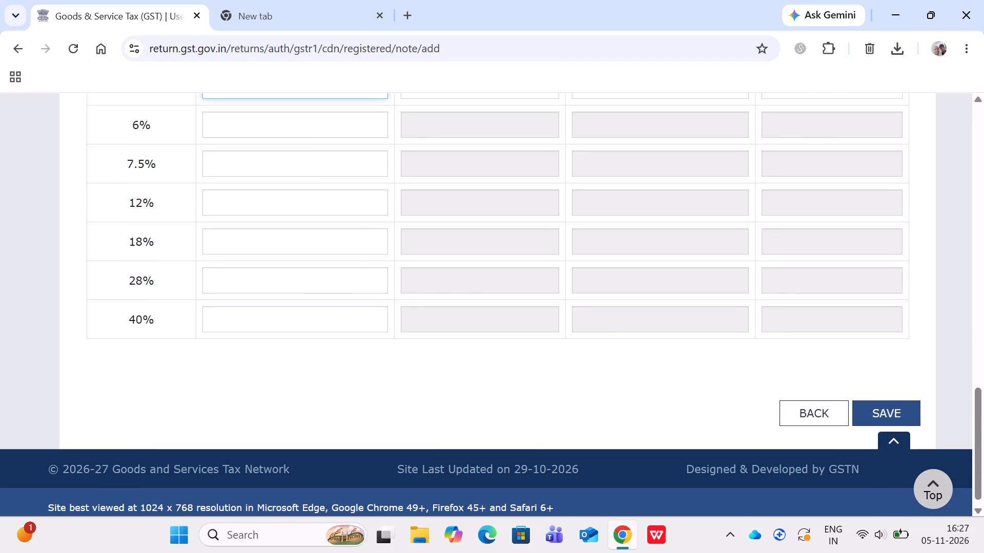
pyautogui.click(340, 240)
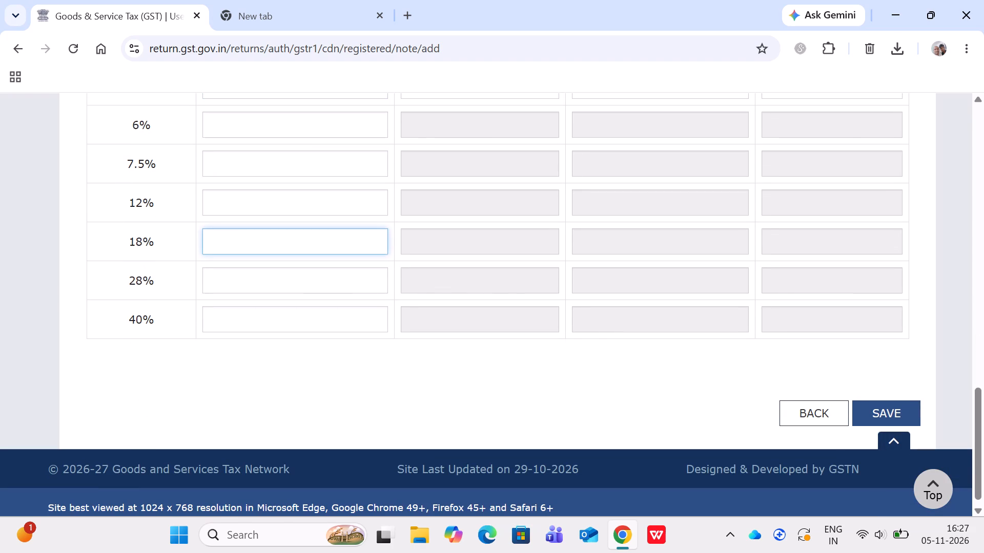
pyautogui.write('14')
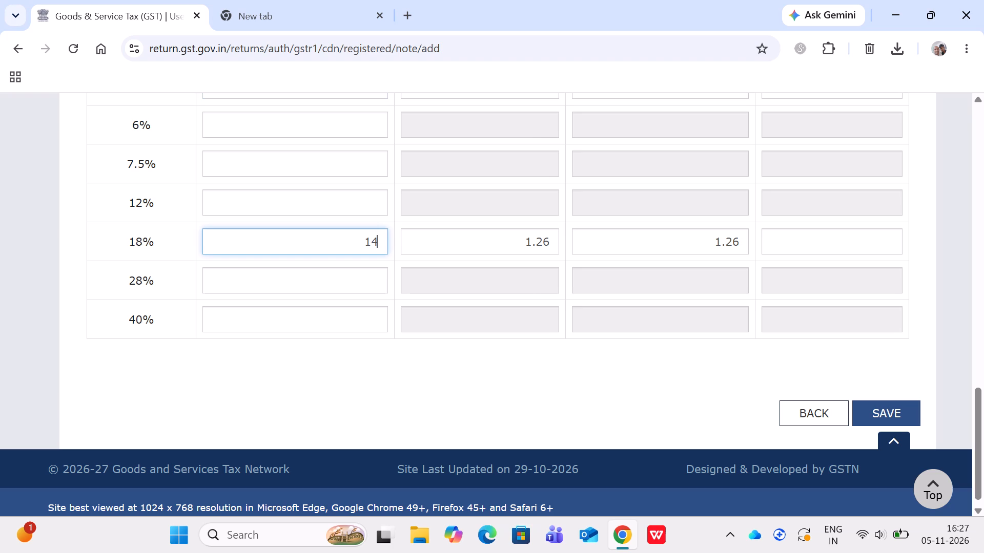
pyautogui.write('64')
pyautogui.write('.58')
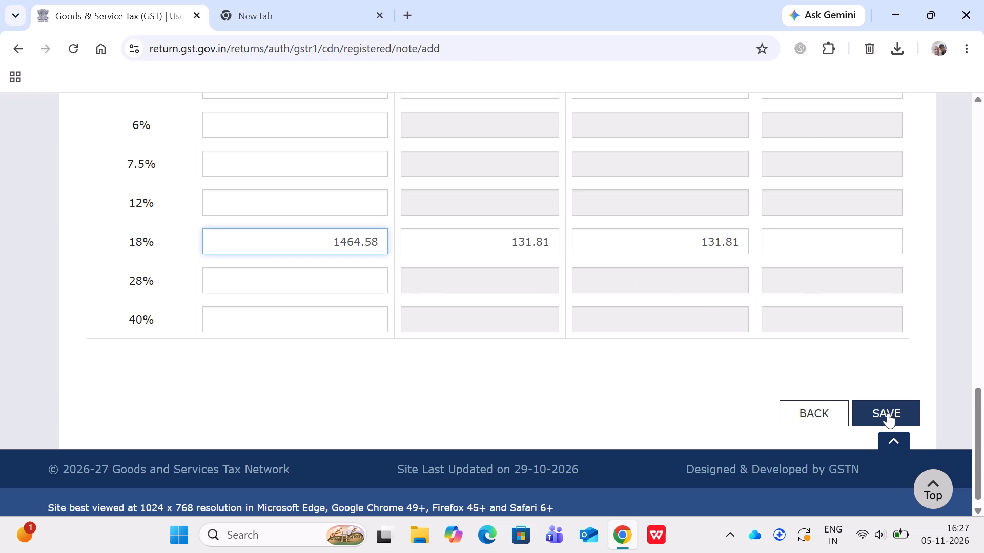
pyautogui.click(888, 413)
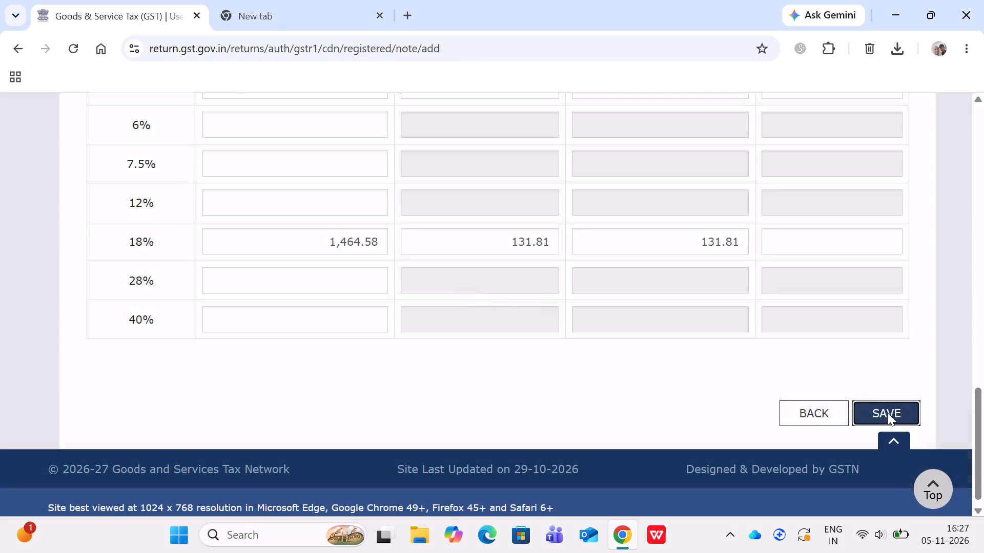
pyautogui.press('Return')
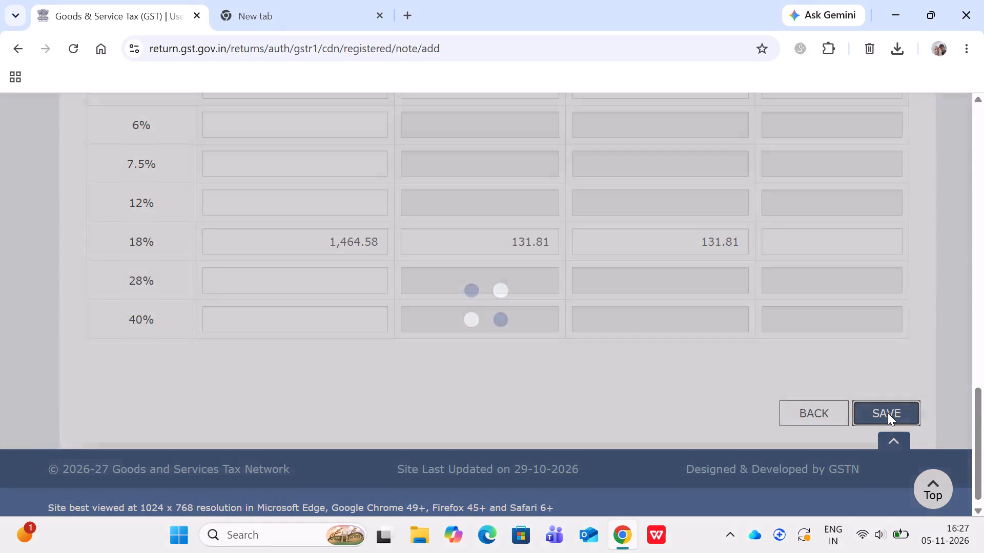
# Enter 26-27/SRP/060 as the debit/credit note number of a new note for PHYSICSWALLAH LIMITED.
pyautogui.scroll(-2, 514, 385)
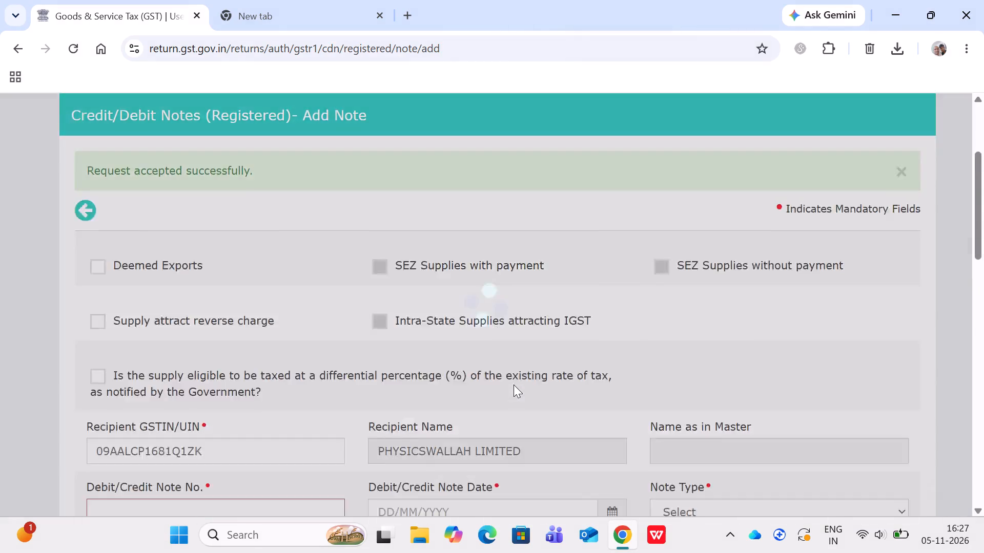
pyautogui.scroll(-4, 514, 385)
pyautogui.click(133, 307)
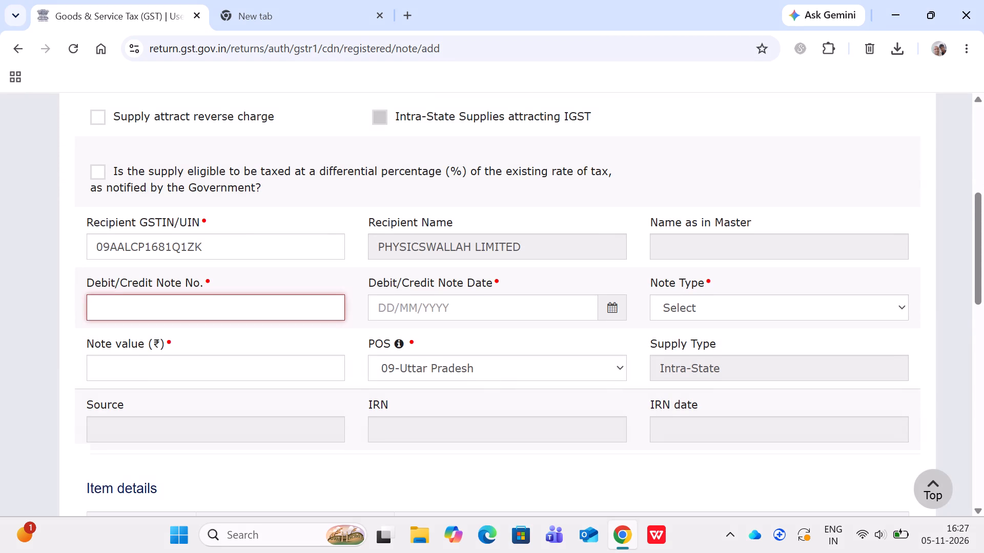
pyautogui.hotkey('ctrl', 'v')
pyautogui.press('BackSpace')
pyautogui.press('BackSpace')
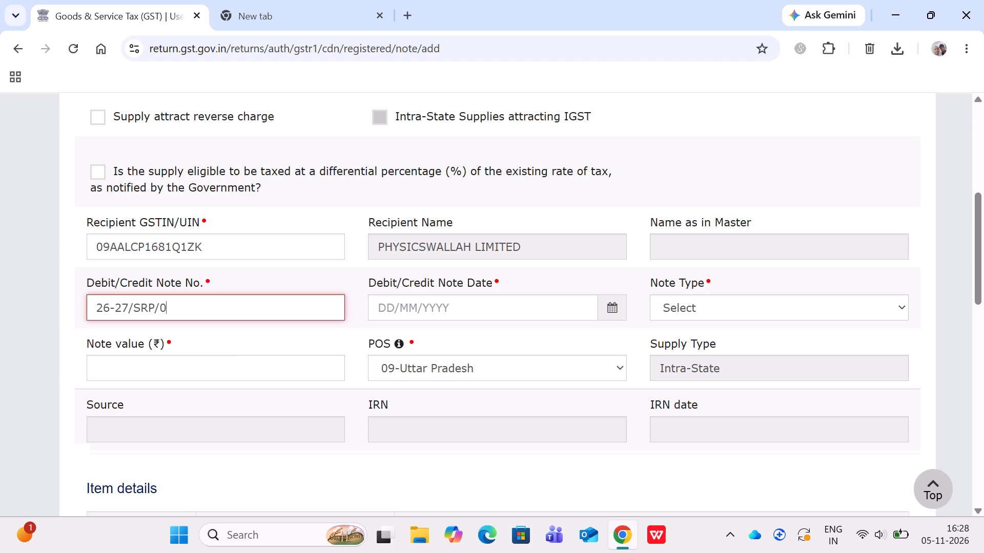
pyautogui.write('60')
# Set the date of note 26-27/SRP/060 to 14/08/2026 and the note type to Credit.
pyautogui.click(437, 315)
pyautogui.press('1')
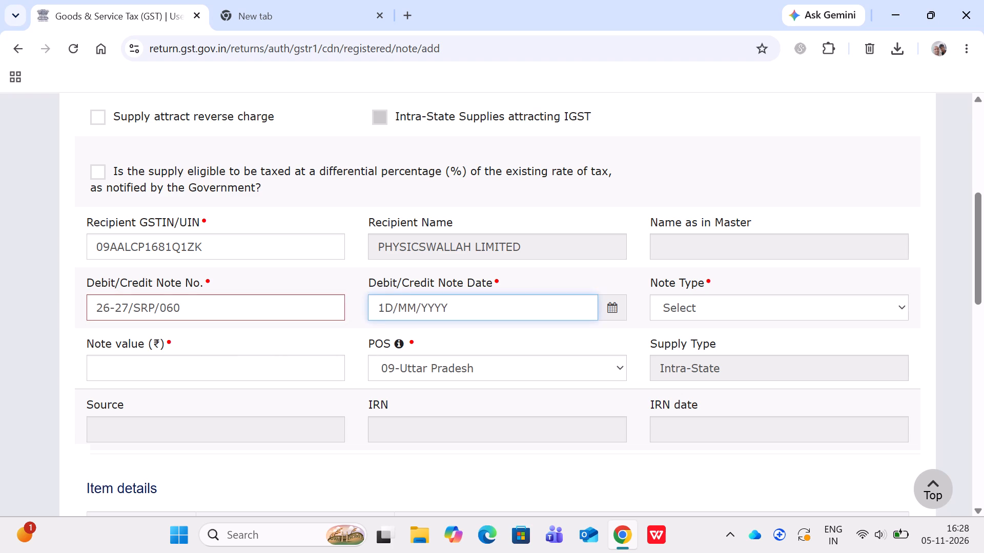
pyautogui.press('4')
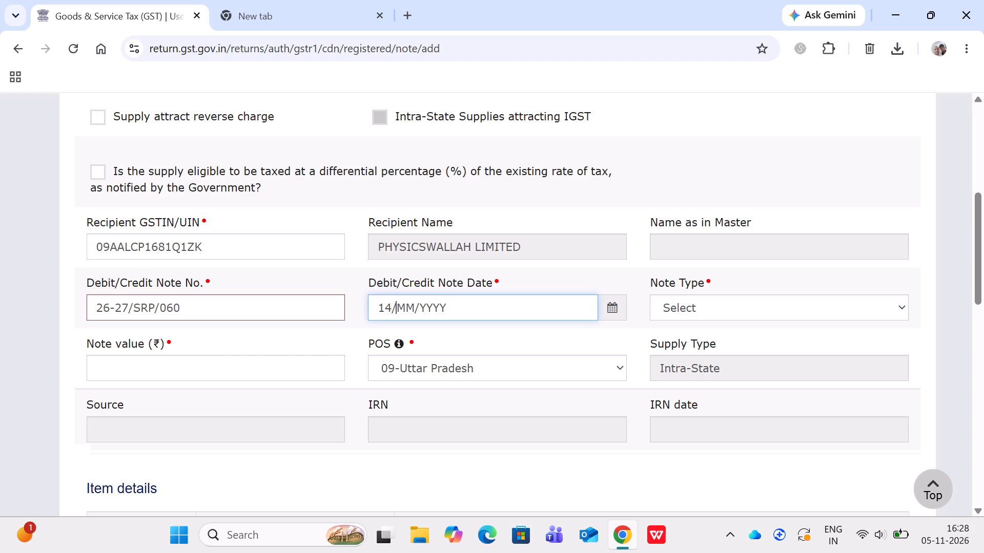
pyautogui.write('080')
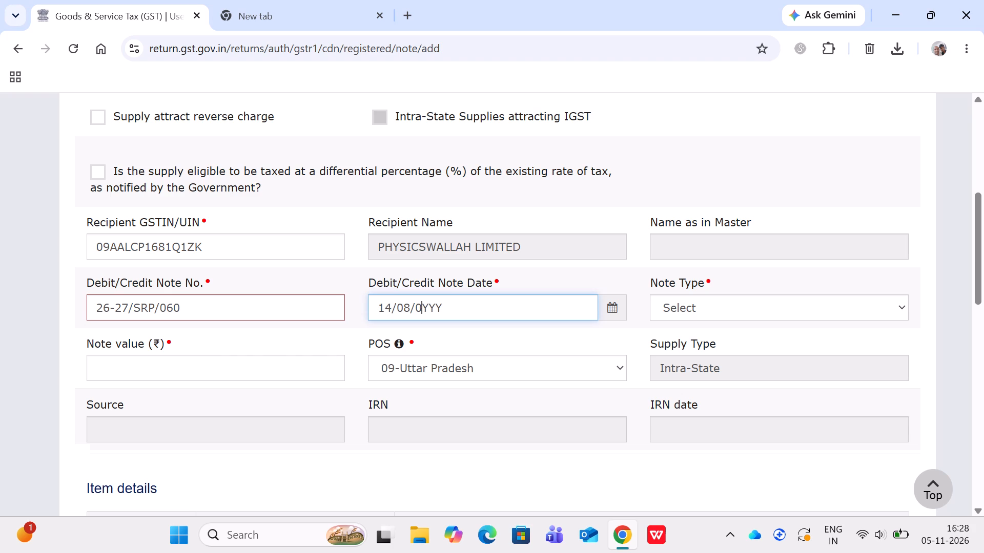
pyautogui.press('BackSpace')
pyautogui.write('2026')
pyautogui.click(696, 301)
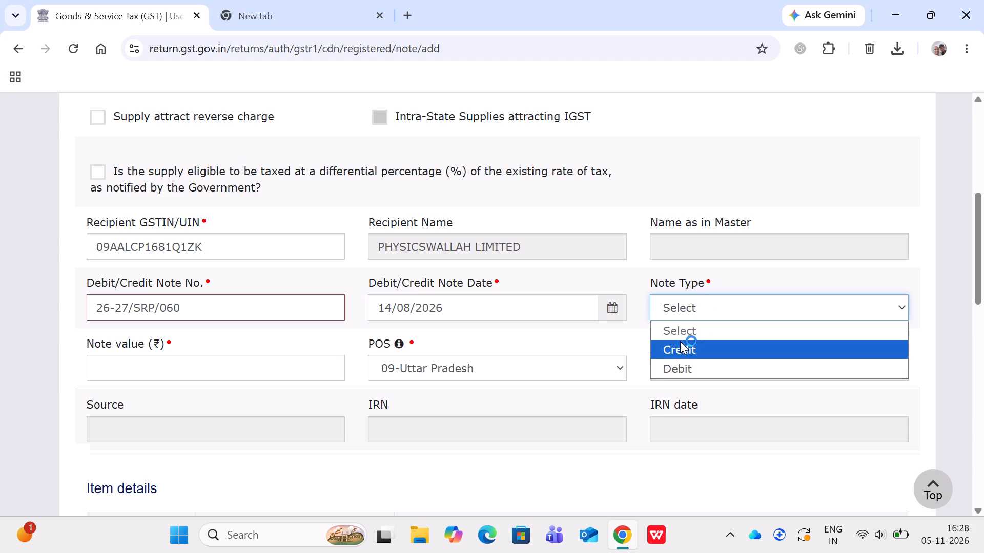
pyautogui.click(680, 341)
# Set the note value of credit note 26-27/SRP/060 to 47210.36.
pyautogui.click(239, 381)
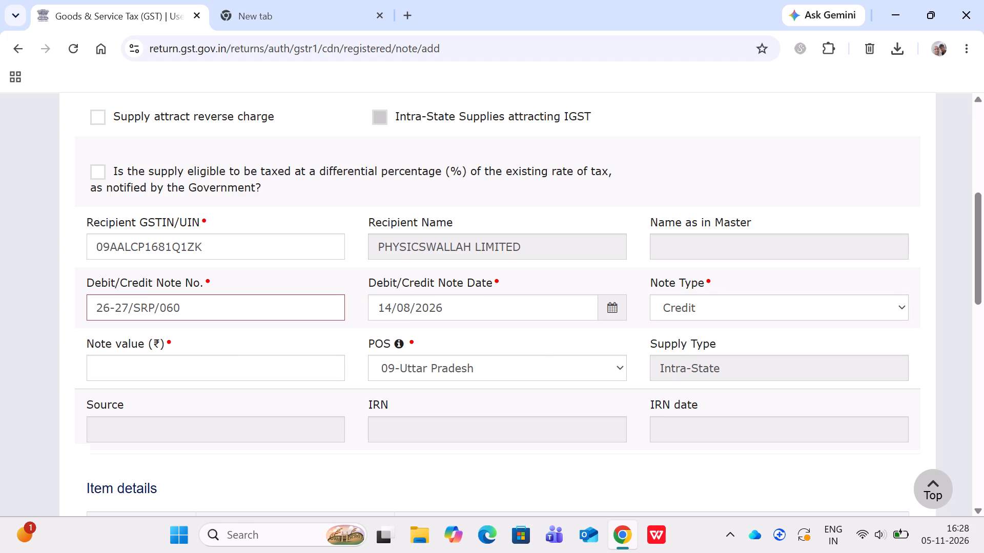
pyautogui.click(242, 367)
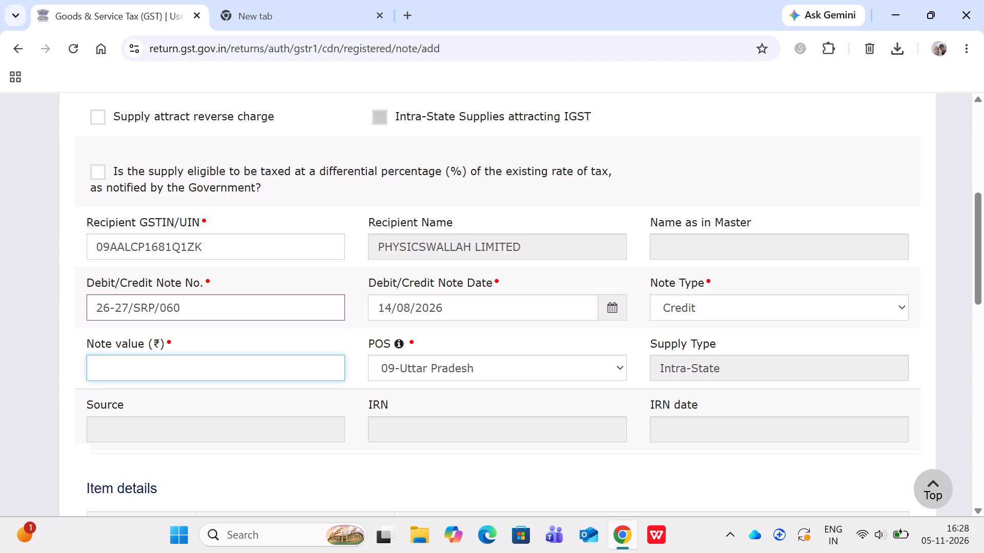
pyautogui.scroll(-2, 242, 367)
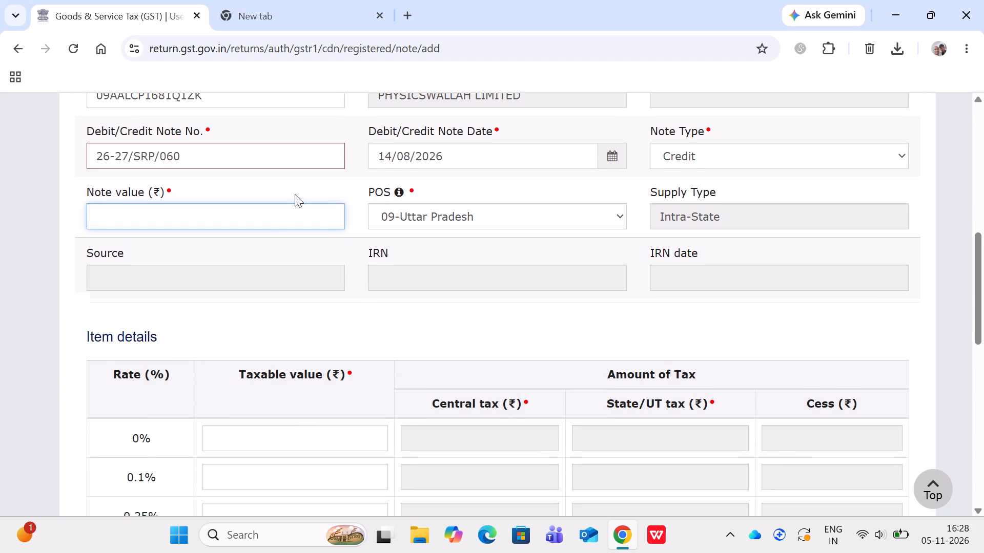
pyautogui.click(295, 225)
pyautogui.write('47')
pyautogui.write('210')
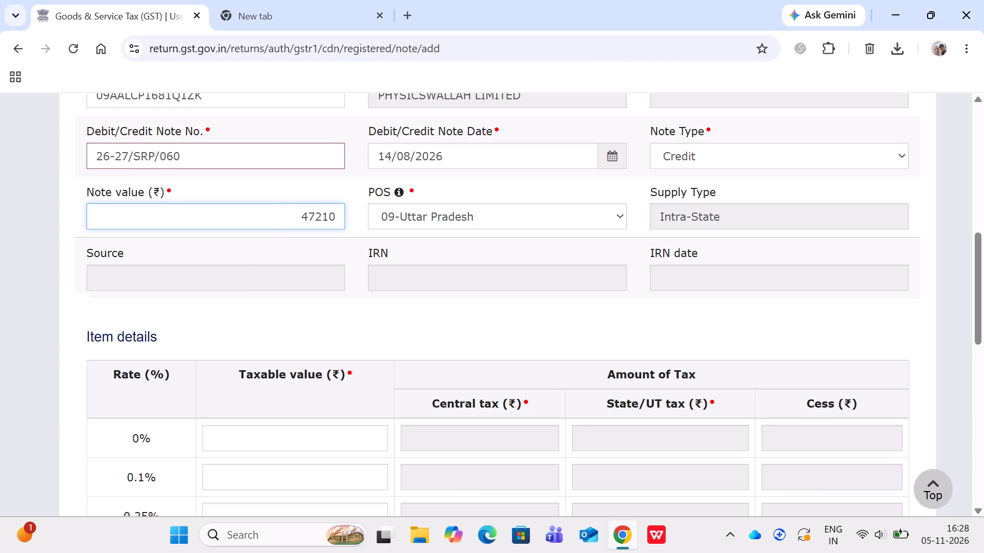
pyautogui.press('.')
pyautogui.write('36')
# Enter a taxable value of 41336 at the 5% rate in the item details of note 26-27/SRP/060.
pyautogui.scroll(-1, 295, 225)
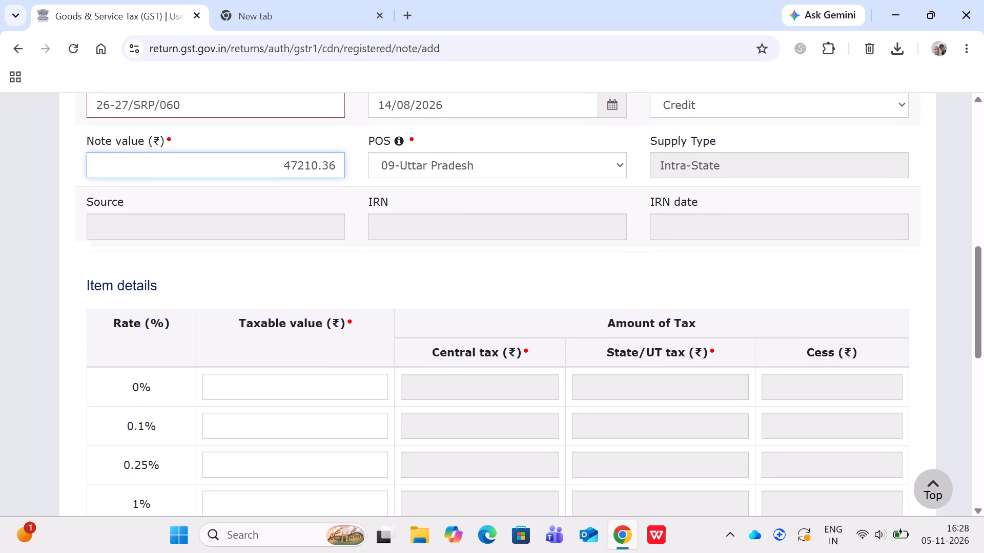
pyautogui.scroll(-2, 295, 225)
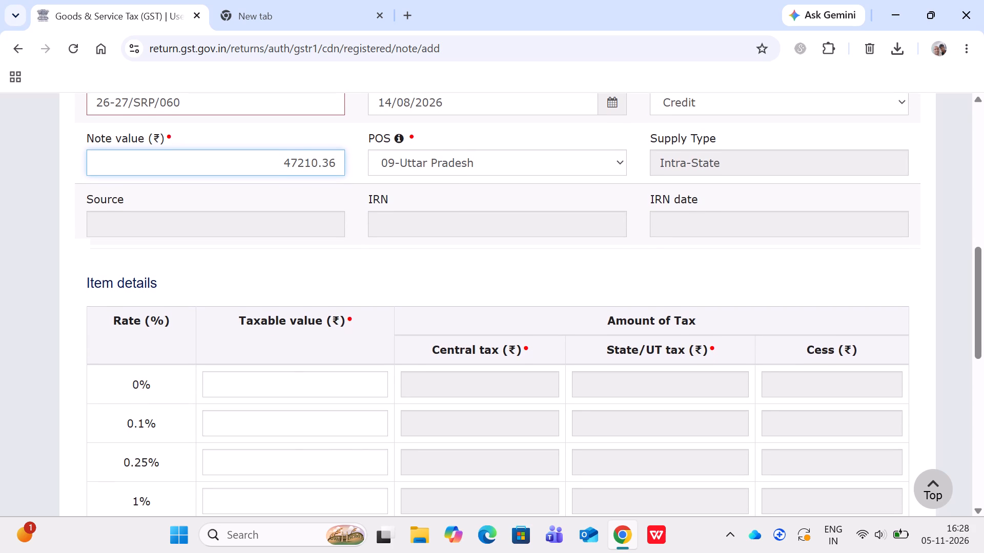
pyautogui.scroll(-1, 295, 225)
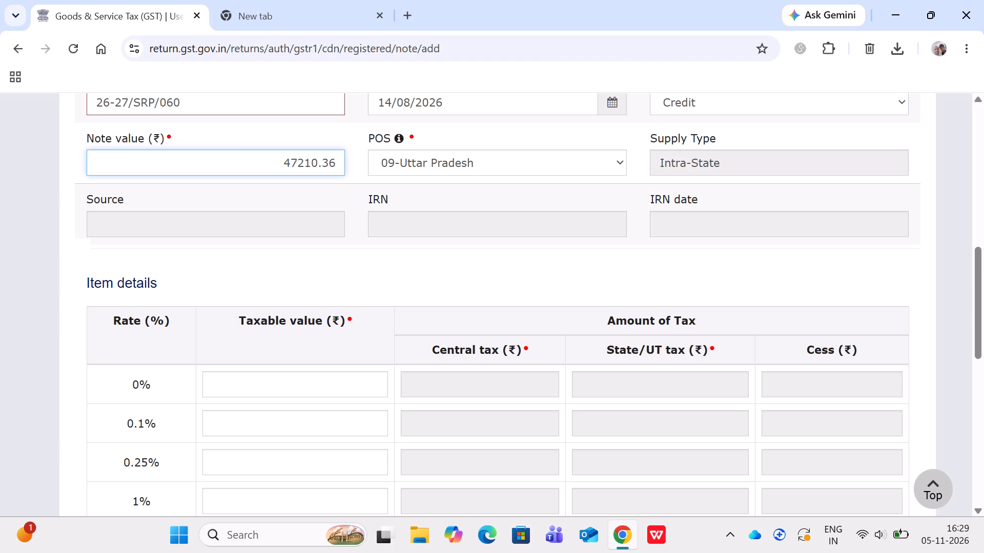
pyautogui.scroll(-3, 295, 225)
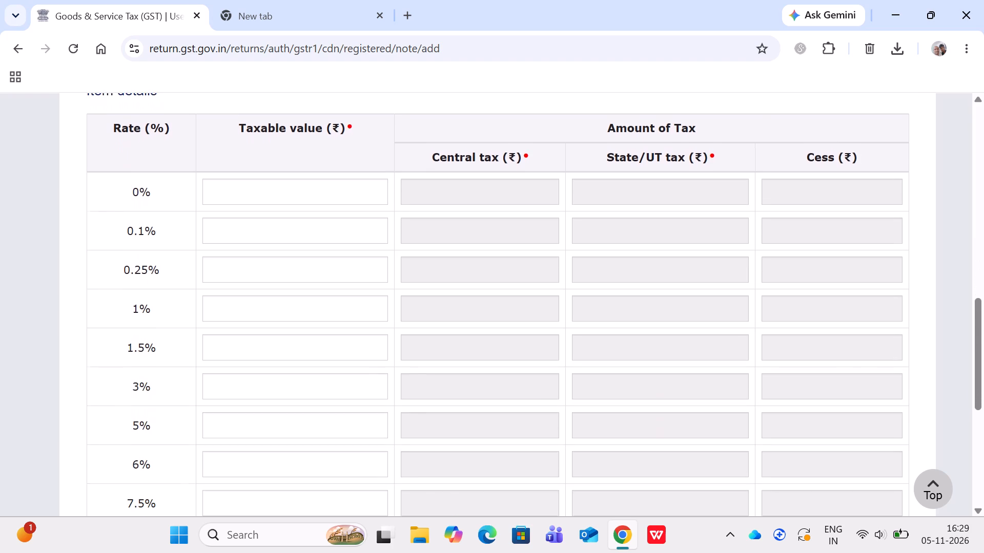
pyautogui.scroll(-2, 295, 225)
pyautogui.click(259, 275)
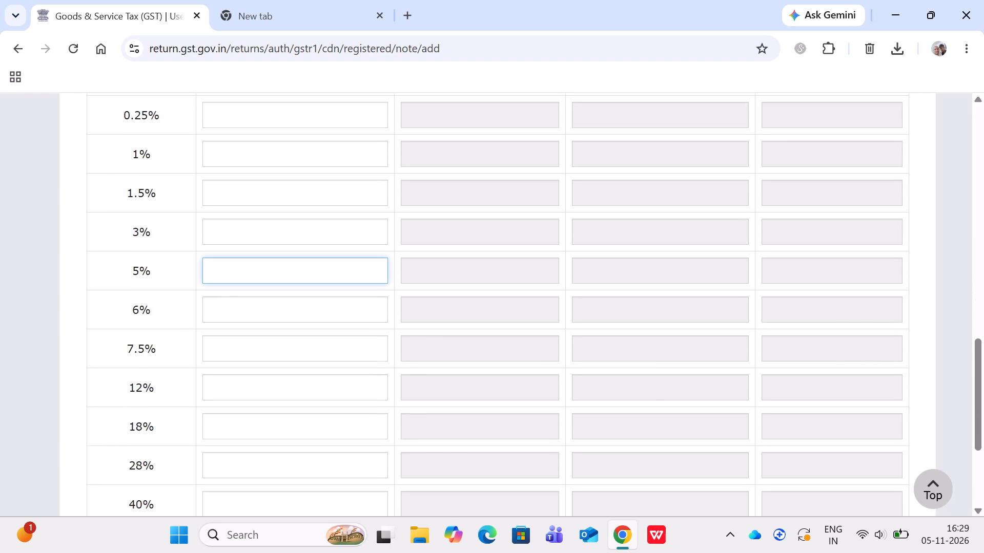
pyautogui.write('41')
pyautogui.write('336')
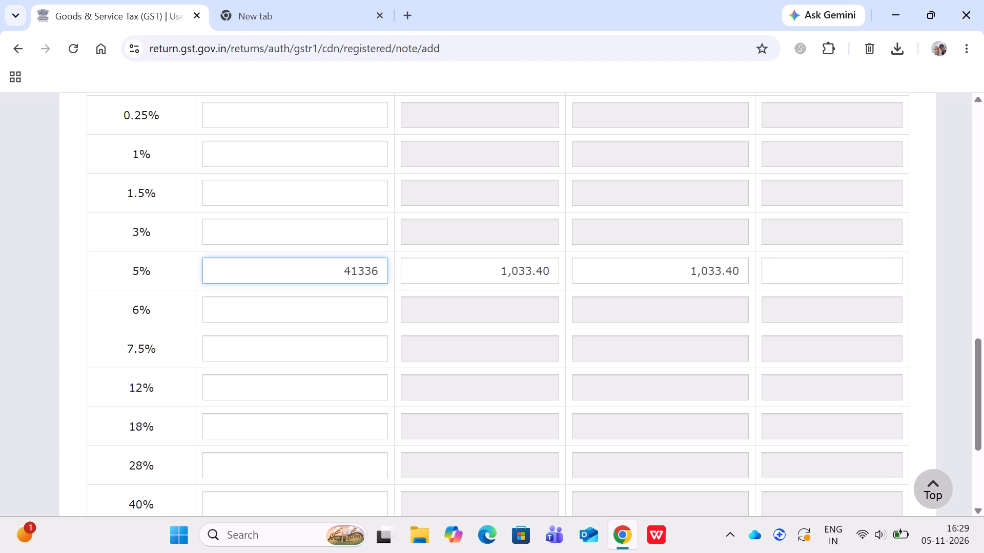
# Enter a taxable value of 3226.75 at the 18% rate for note 26-27/SRP/060 and save the note.
pyautogui.scroll(-2, 259, 275)
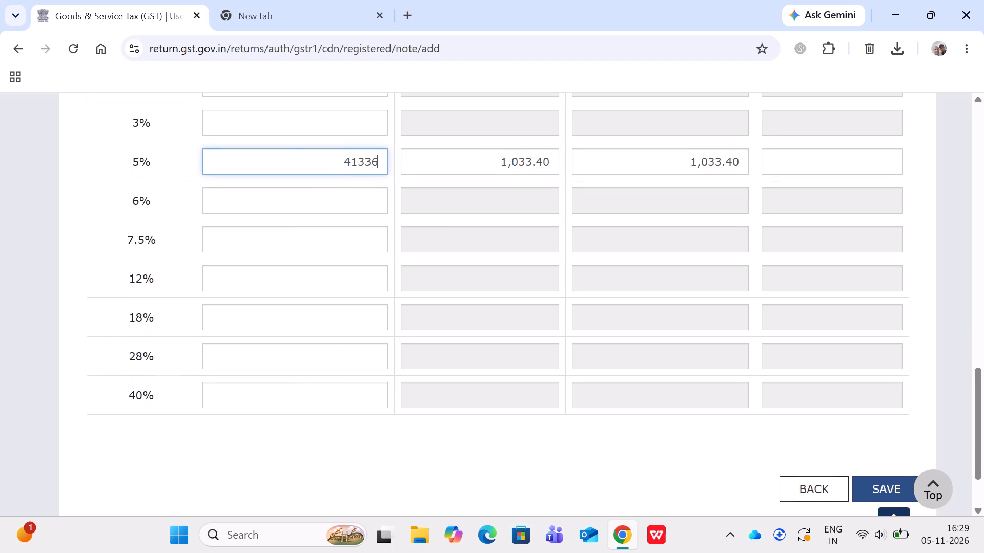
pyautogui.scroll(-1, 259, 275)
pyautogui.click(306, 314)
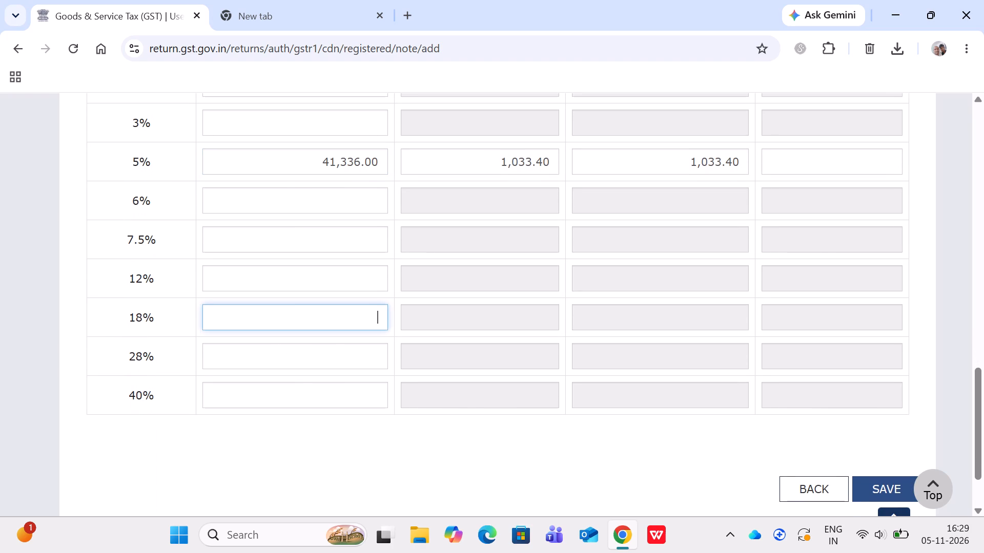
pyautogui.write('322')
pyautogui.write('6.')
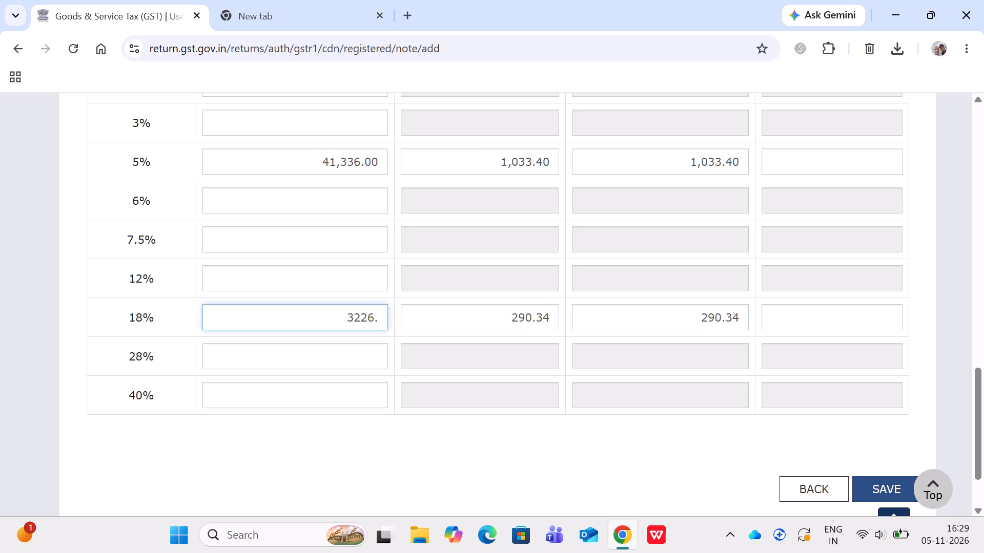
pyautogui.write('75')
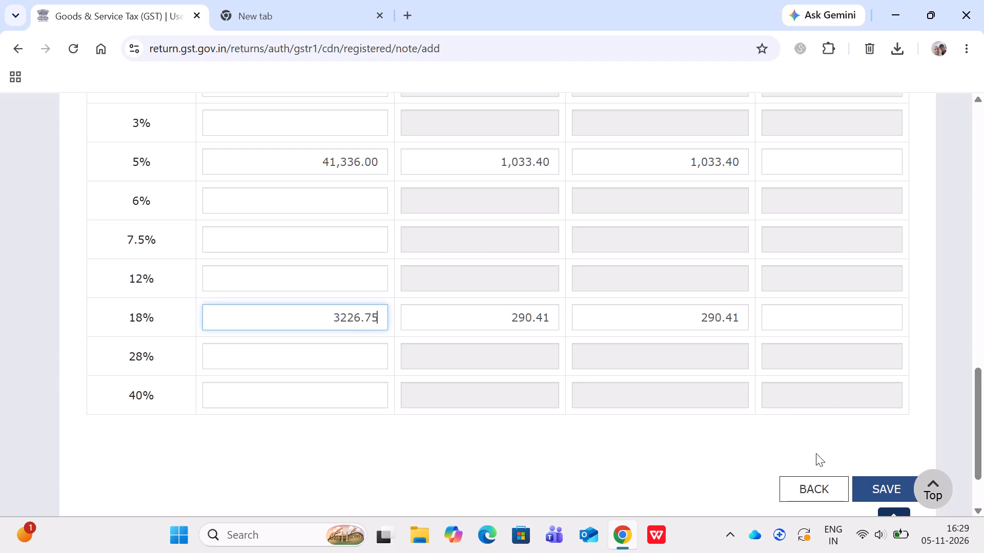
pyautogui.click(889, 488)
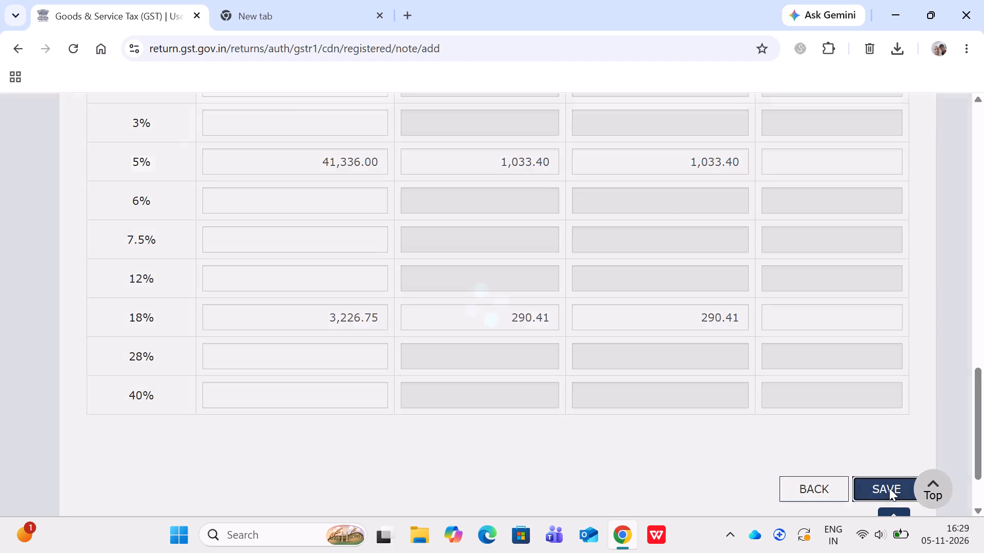
# Enter 26-27/SRP/061 as the debit/credit note number of the next new note for PHYSICSWALLAH LIMITED.
pyautogui.scroll(-3, 498, 414)
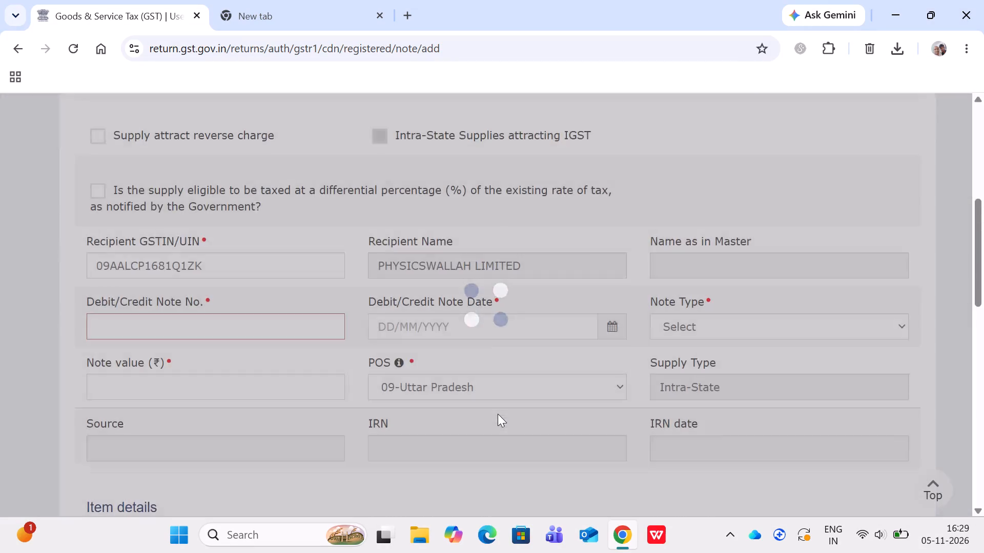
pyautogui.scroll(-3, 498, 414)
pyautogui.click(150, 238)
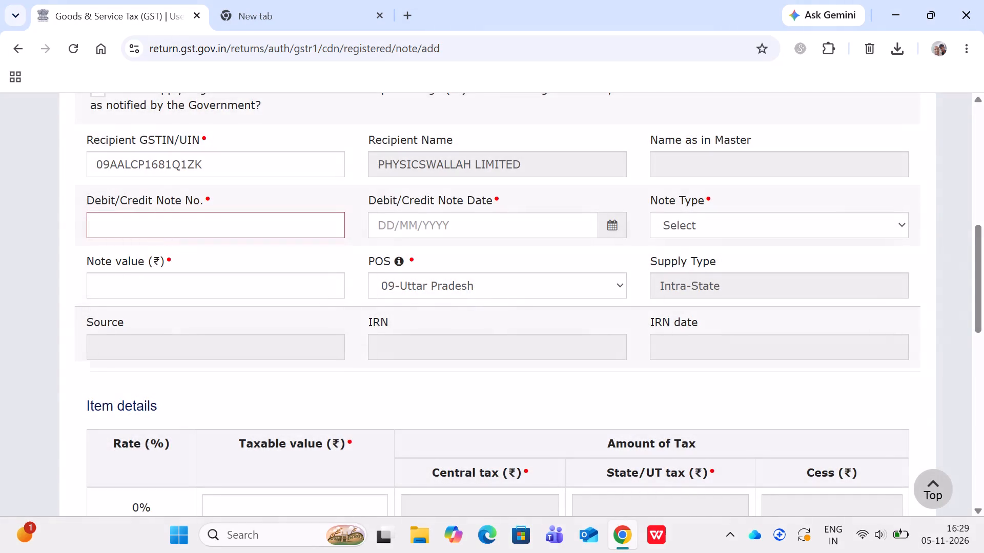
pyautogui.click(153, 223)
pyautogui.hotkey('ctrl', 'v')
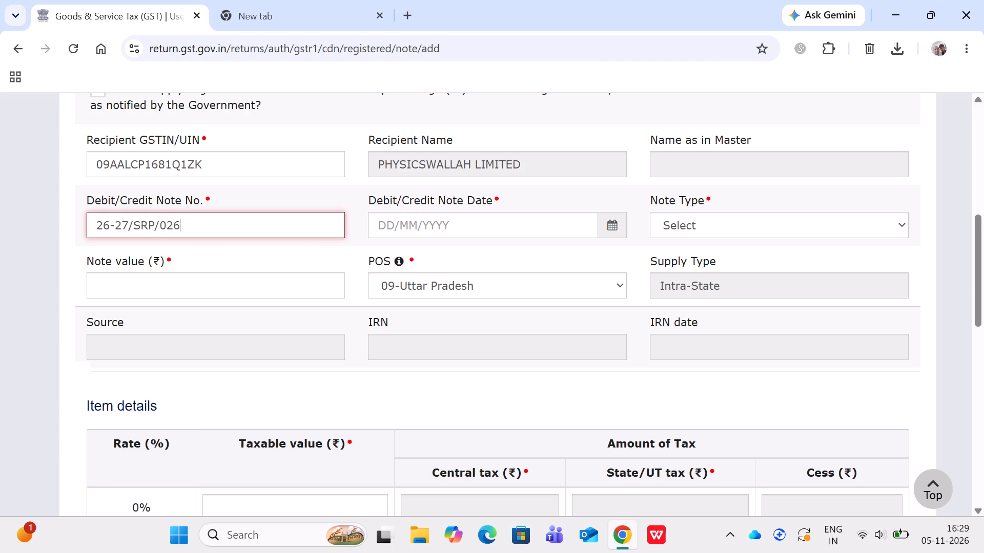
pyautogui.press('BackSpace')
pyautogui.press('BackSpace')
pyautogui.write('61')
# Set the date of note 26-27/SRP/061 to 14/08/2026 and its note type to Credit.
pyautogui.click(394, 223)
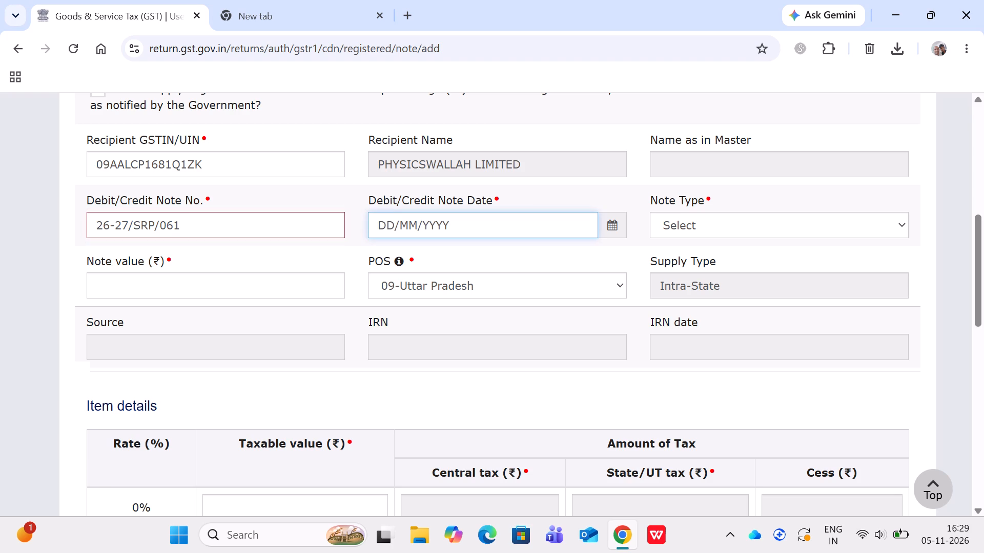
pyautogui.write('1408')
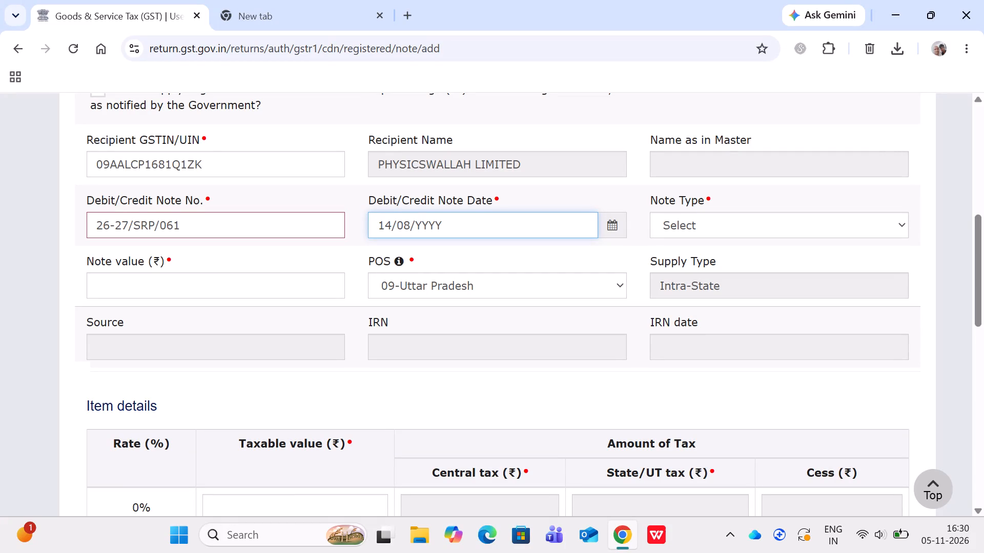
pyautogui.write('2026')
pyautogui.doubleClick(673, 231)
pyautogui.click(673, 231)
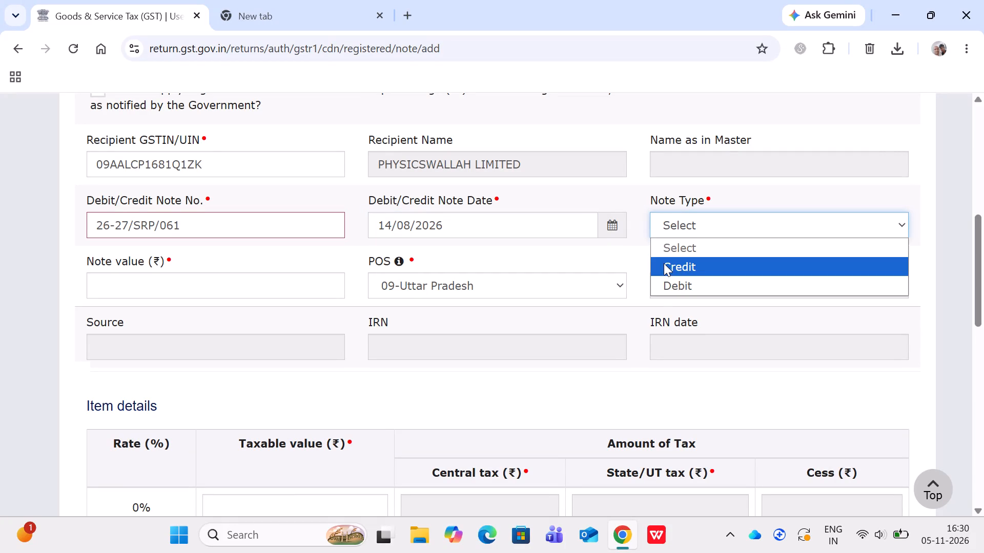
pyautogui.click(664, 266)
# Set the note value of credit note 26-27/SRP/061 to 78892.37.
pyautogui.click(178, 288)
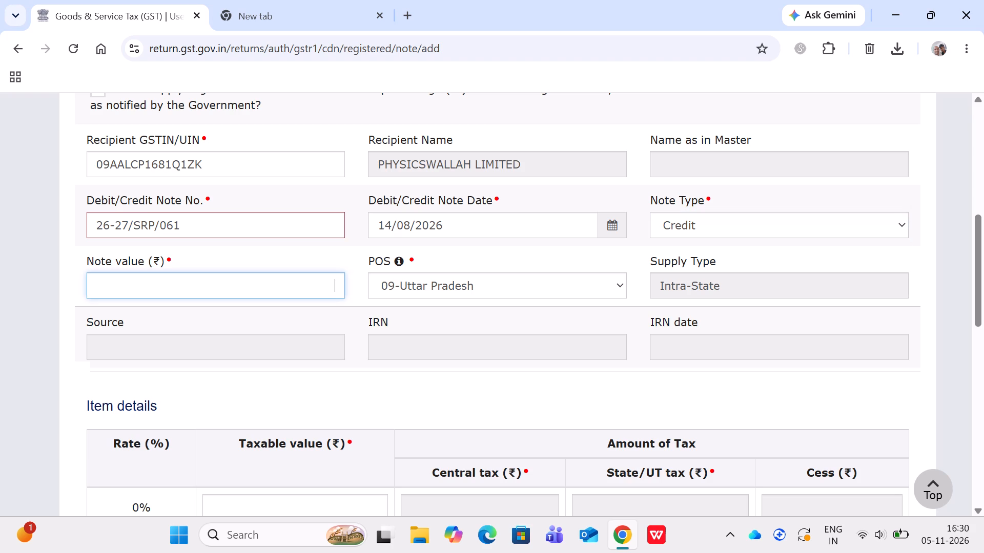
pyautogui.write('788')
pyautogui.write('92')
pyautogui.press('.')
pyautogui.write('37')
# Enter a taxable value of 72700 at the 5% rate in the item details of note 26-27/SRP/061.
pyautogui.scroll(-4, 178, 288)
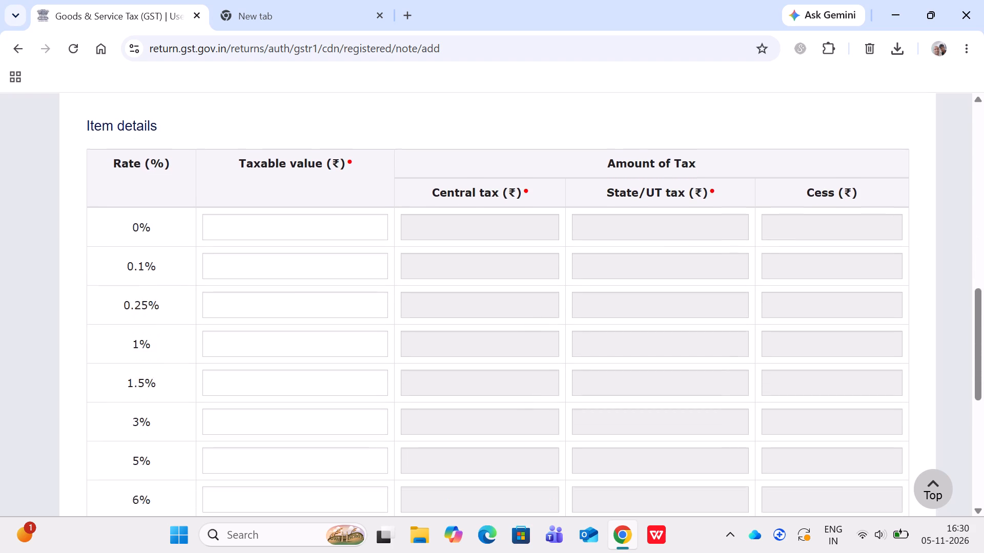
pyautogui.scroll(-3, 178, 288)
pyautogui.click(257, 224)
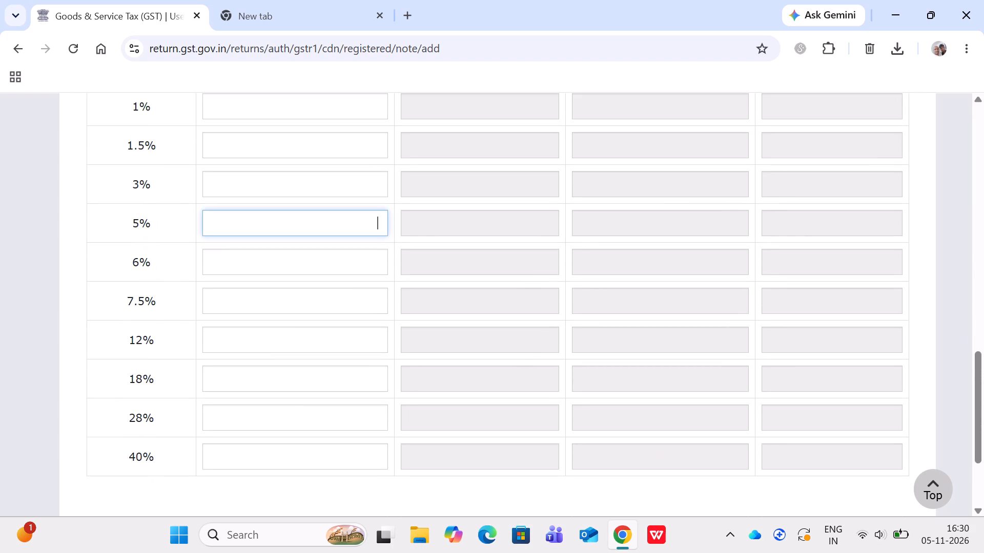
pyautogui.write('727')
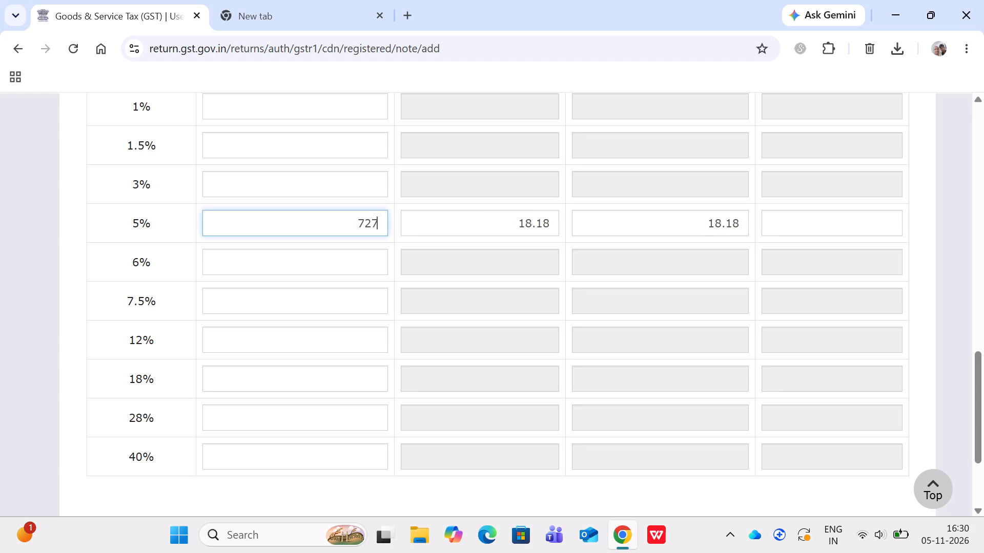
pyautogui.write('00')
# Enter a taxable value of 2167.26 at the 18% rate for note 26-27/SRP/061 and save the note.
pyautogui.scroll(-1, 257, 224)
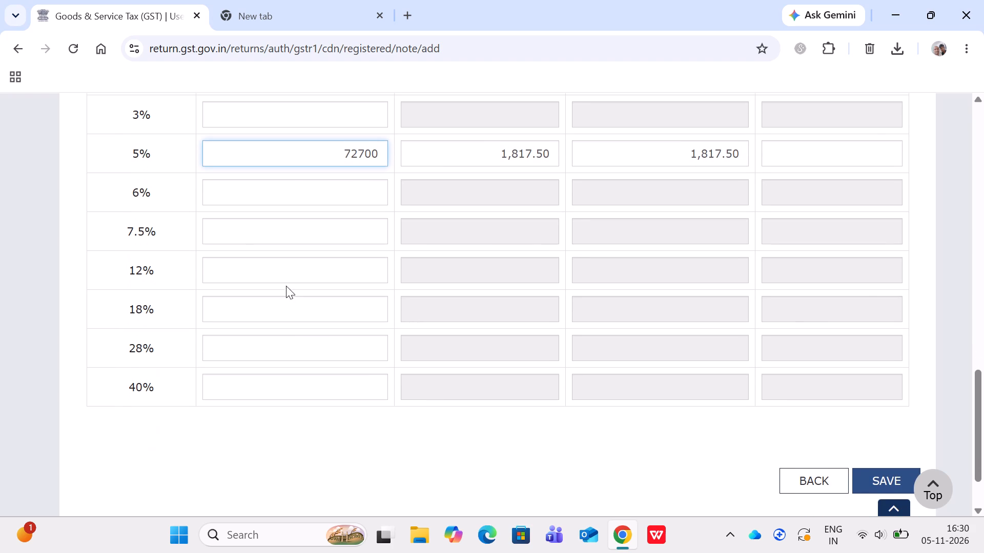
pyautogui.click(302, 306)
pyautogui.write('21')
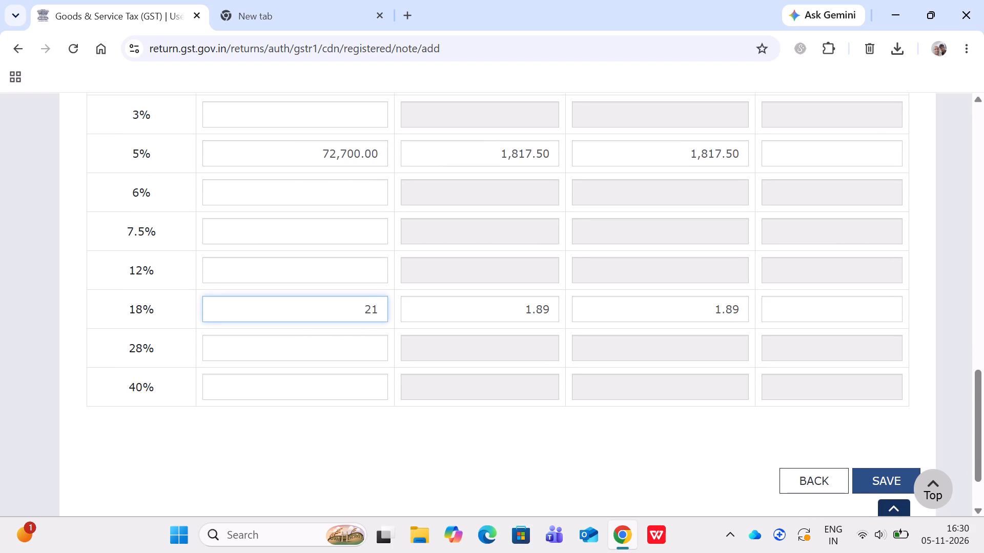
pyautogui.write('67.')
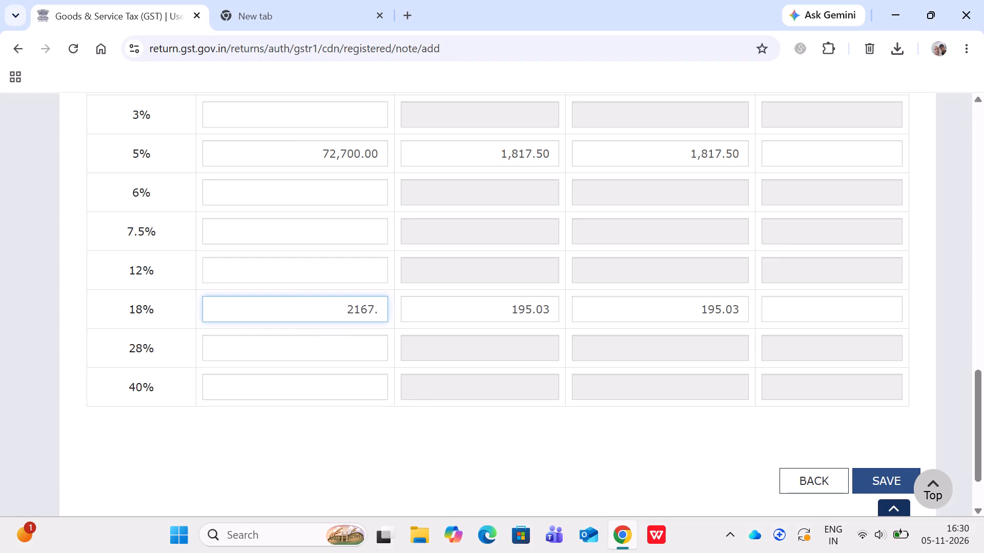
pyautogui.write('26')
pyautogui.click(882, 481)
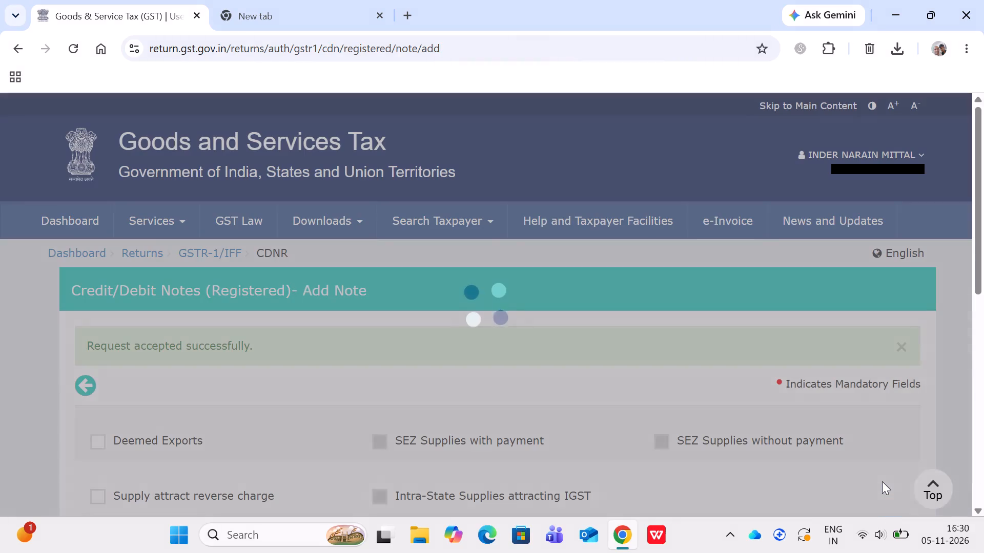
# Enter 26-27/SRP/063 as the debit/credit note number of the next new note for PHYSICSWALLAH LIMITED.
pyautogui.scroll(-3, 484, 441)
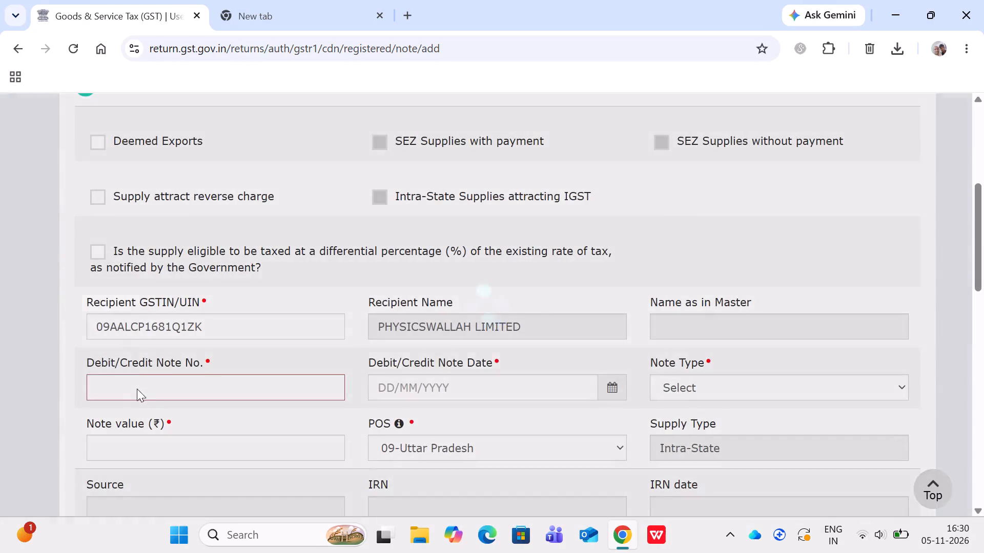
pyautogui.click(137, 389)
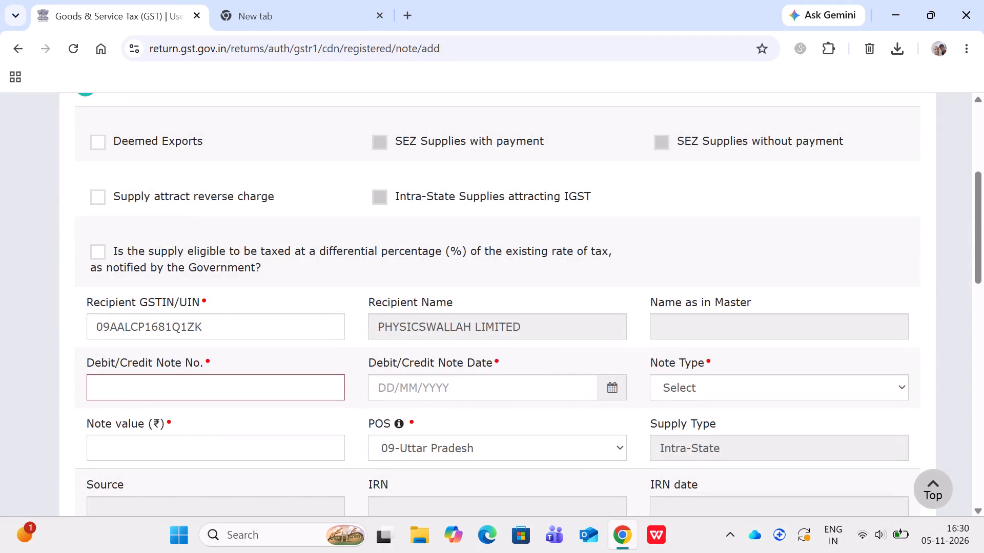
pyautogui.click(137, 389)
pyautogui.hotkey('ctrl', 'v')
pyautogui.press('BackSpace')
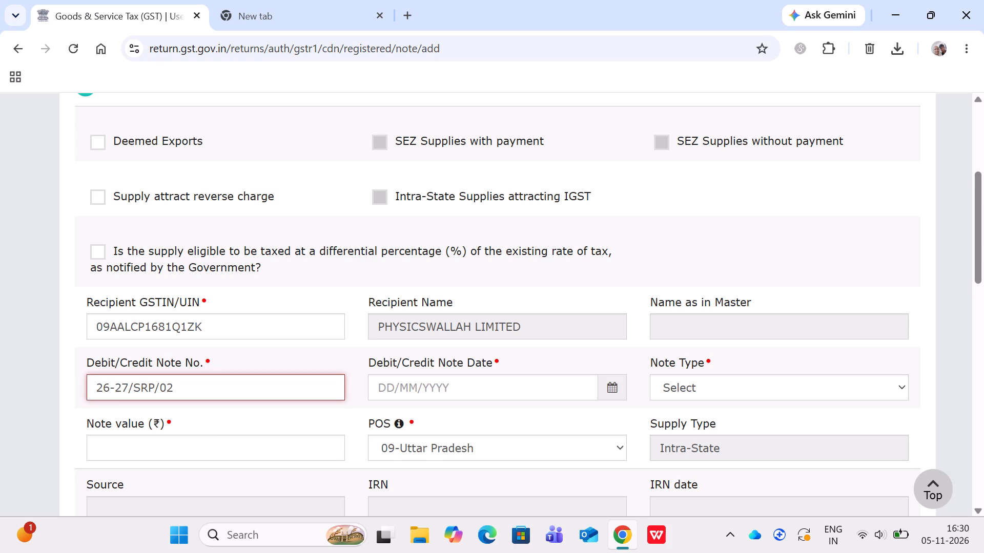
pyautogui.press('BackSpace')
pyautogui.write('63')
# Set the date of note 26-27/SRP/063 to 14/08/2026 and its note type to Credit.
pyautogui.click(442, 376)
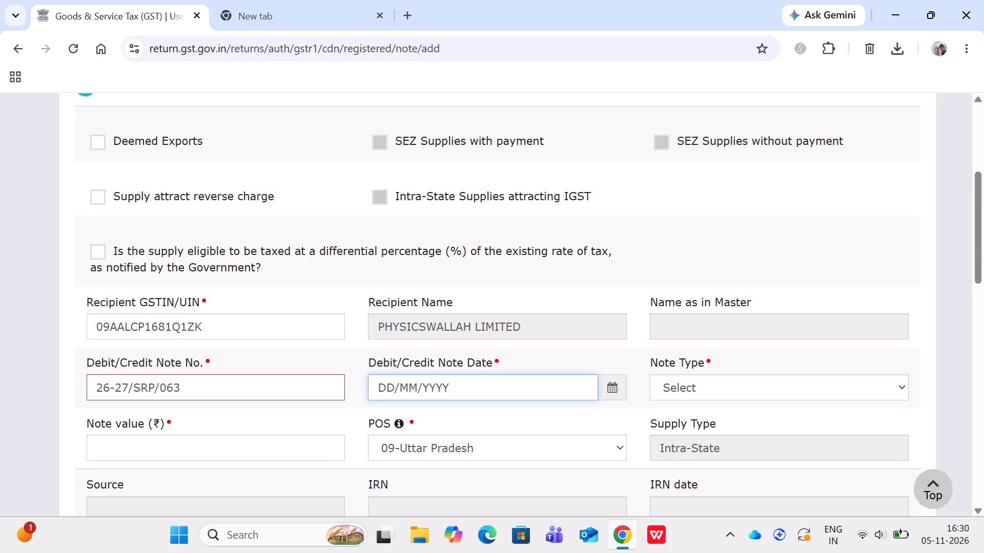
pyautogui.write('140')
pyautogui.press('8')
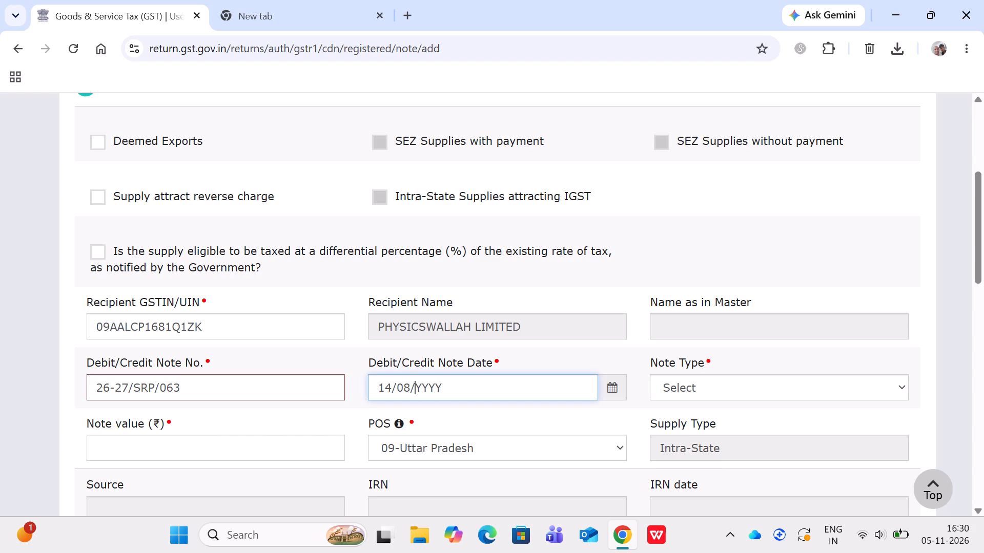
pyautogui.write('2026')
pyautogui.click(746, 387)
pyautogui.click(693, 424)
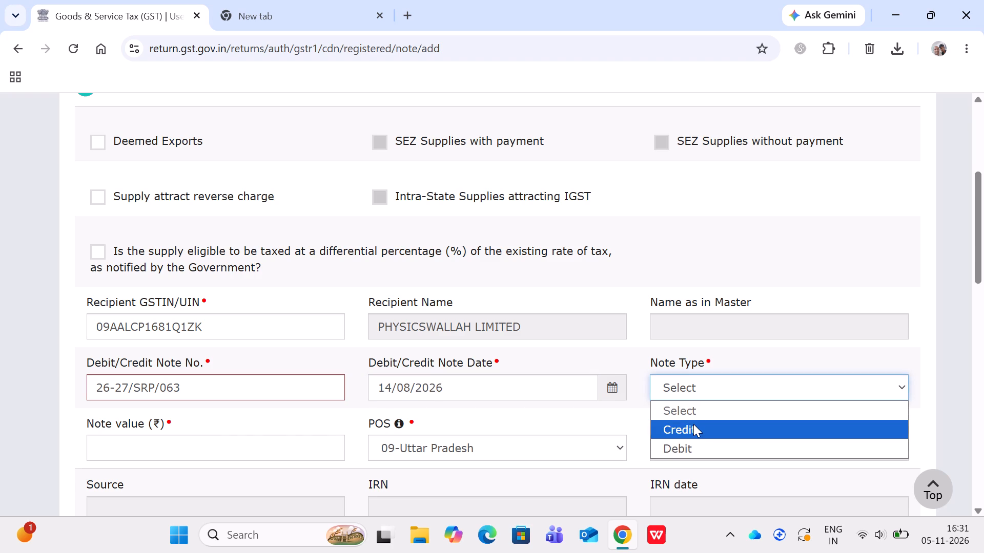
# Set the note value of credit note 26-27/SRP/063 to 85497.69.
pyautogui.click(200, 443)
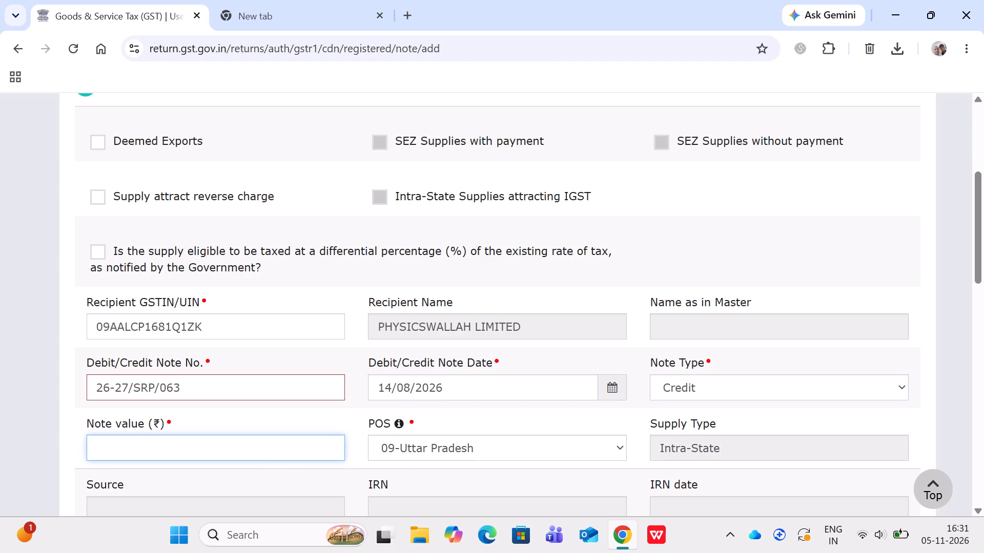
pyautogui.write('85')
pyautogui.write('49')
pyautogui.write('7.')
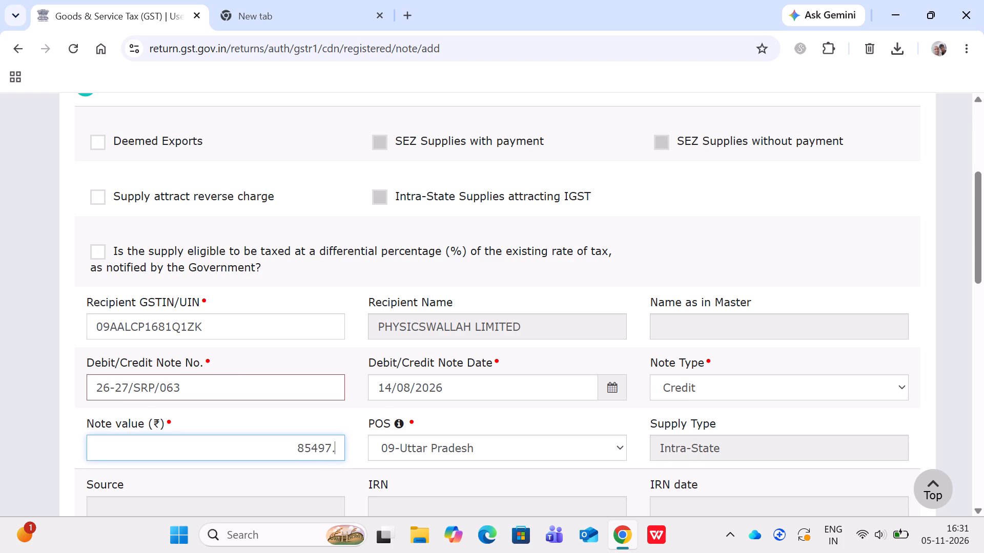
pyautogui.write('69')
# Enter a taxable value of 77358 at the 5% rate in the item details of note 26-27/SRP/063.
pyautogui.scroll(-4, 200, 443)
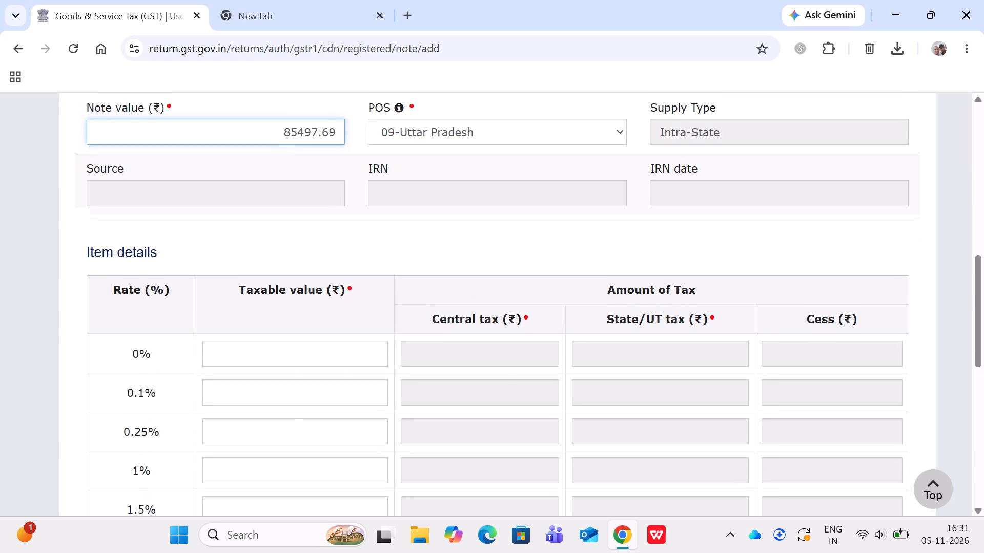
pyautogui.scroll(-2, 200, 443)
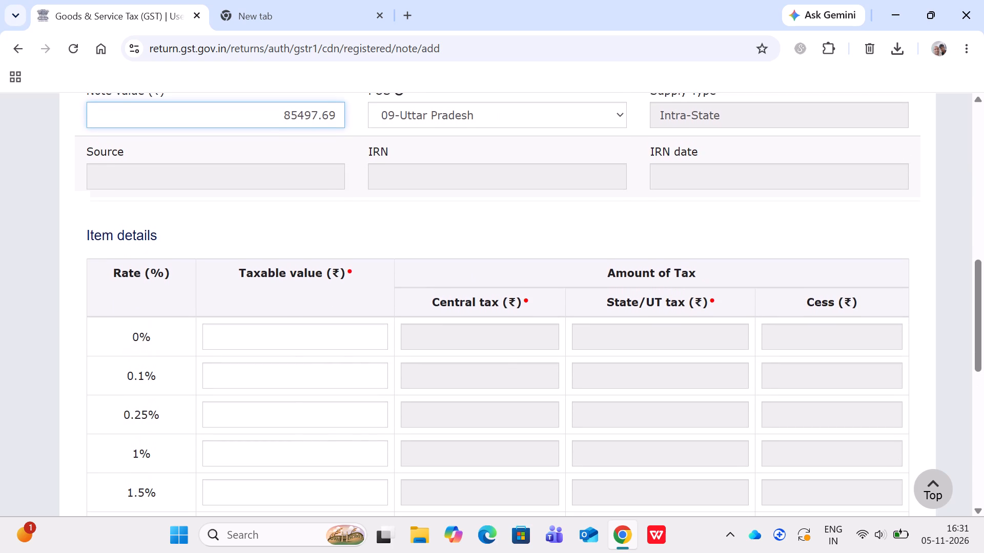
pyautogui.scroll(-2, 200, 443)
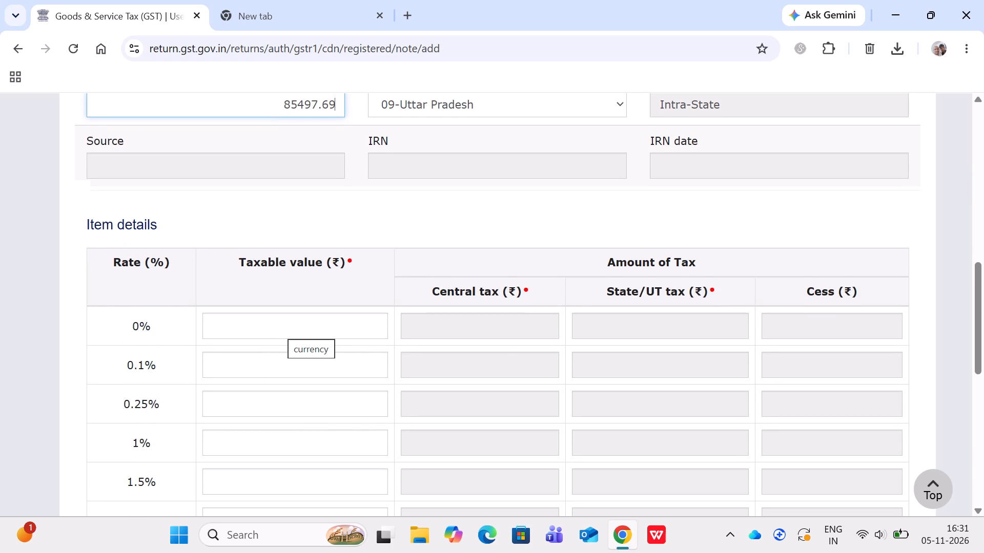
pyautogui.scroll(-1, 280, 328)
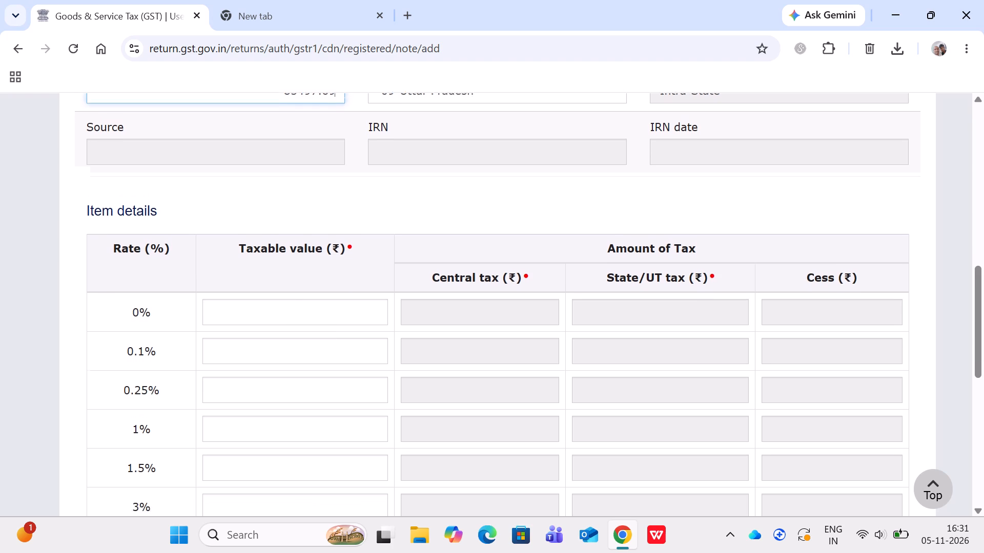
pyautogui.scroll(-2, 280, 328)
pyautogui.click(304, 352)
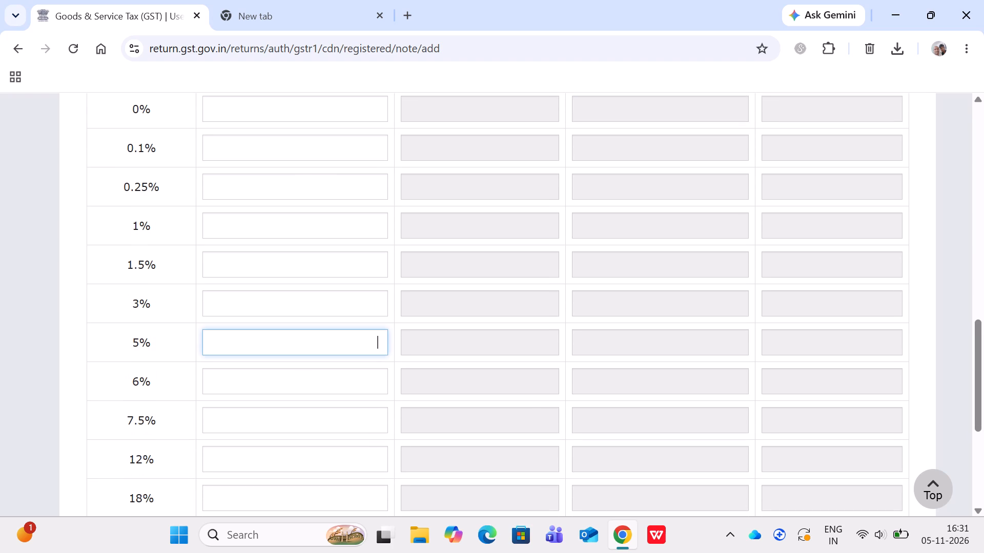
pyautogui.write('77')
pyautogui.press('3')
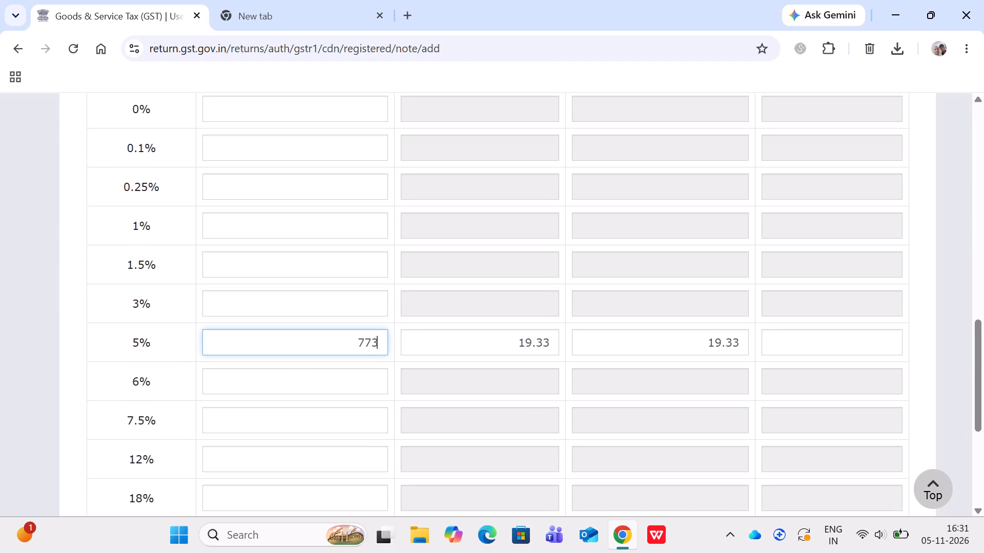
pyautogui.write('58')
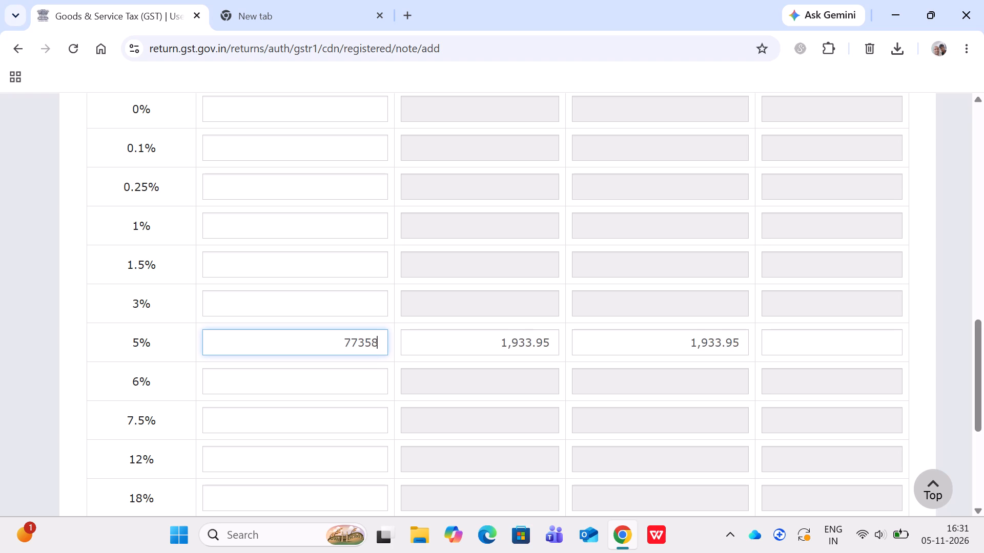
# Enter a taxable value of 3620.16 at the 18% rate for note 26-27/SRP/063 and save the note.
pyautogui.scroll(-2, 304, 352)
pyautogui.click(353, 334)
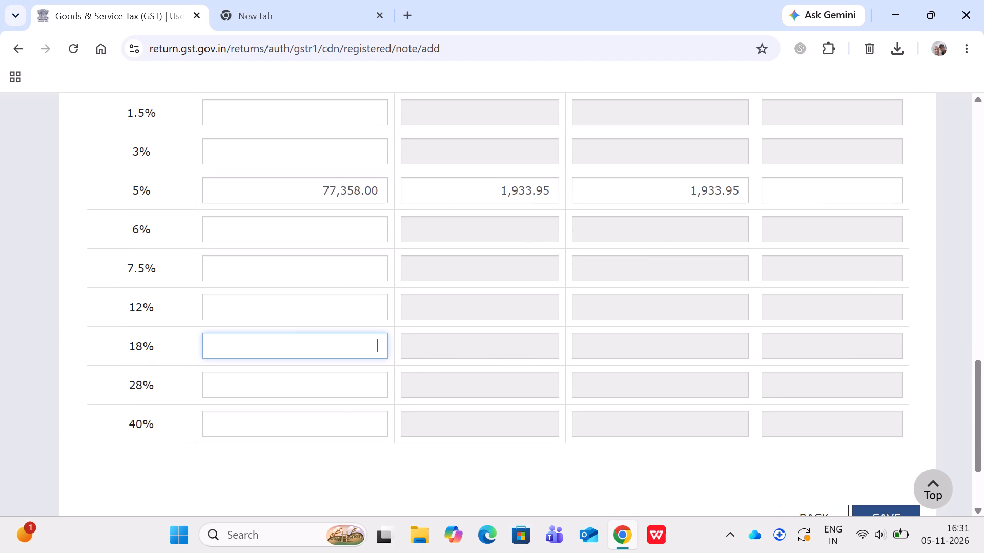
pyautogui.write('36')
pyautogui.write('20')
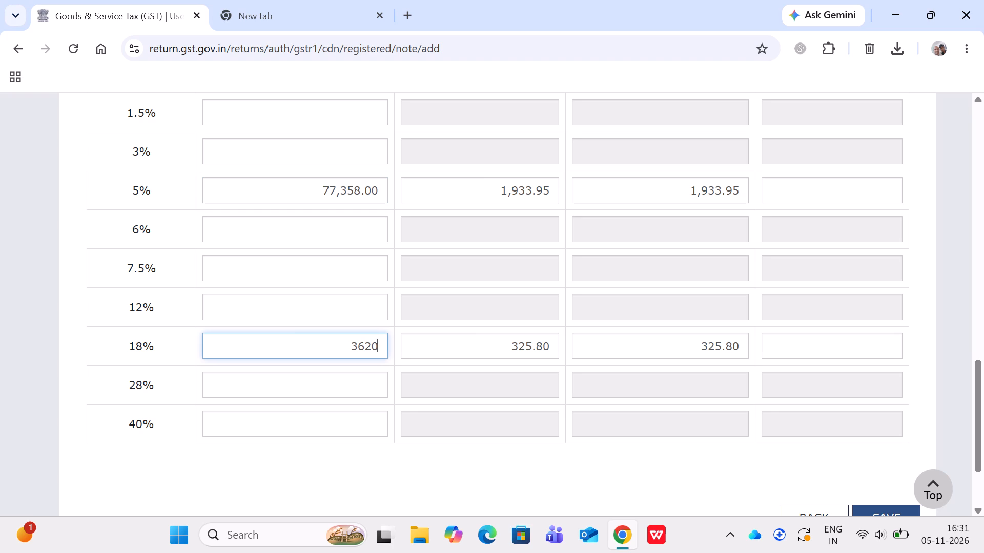
pyautogui.write('.16')
pyautogui.scroll(-1, 353, 334)
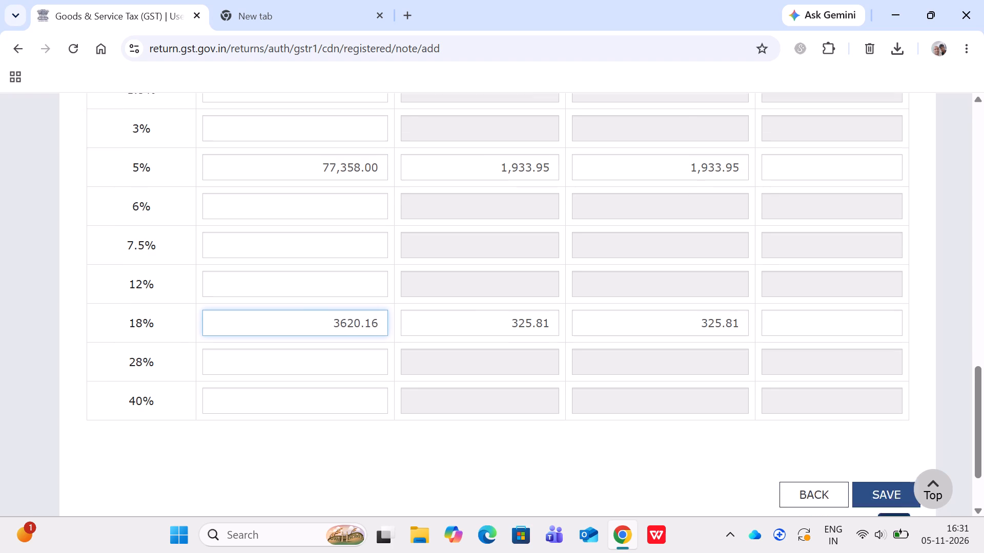
pyautogui.scroll(-2, 353, 334)
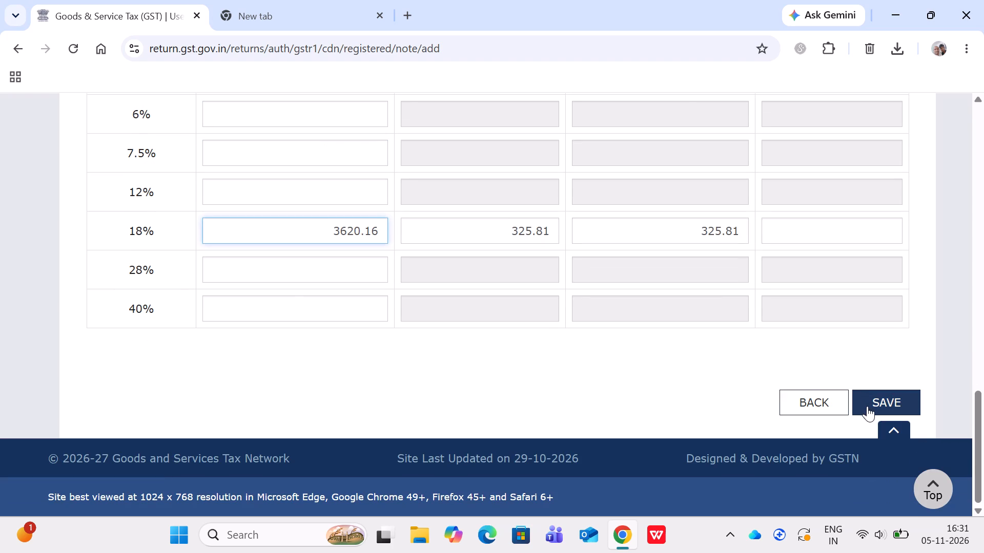
pyautogui.click(867, 406)
pyautogui.click(867, 406)
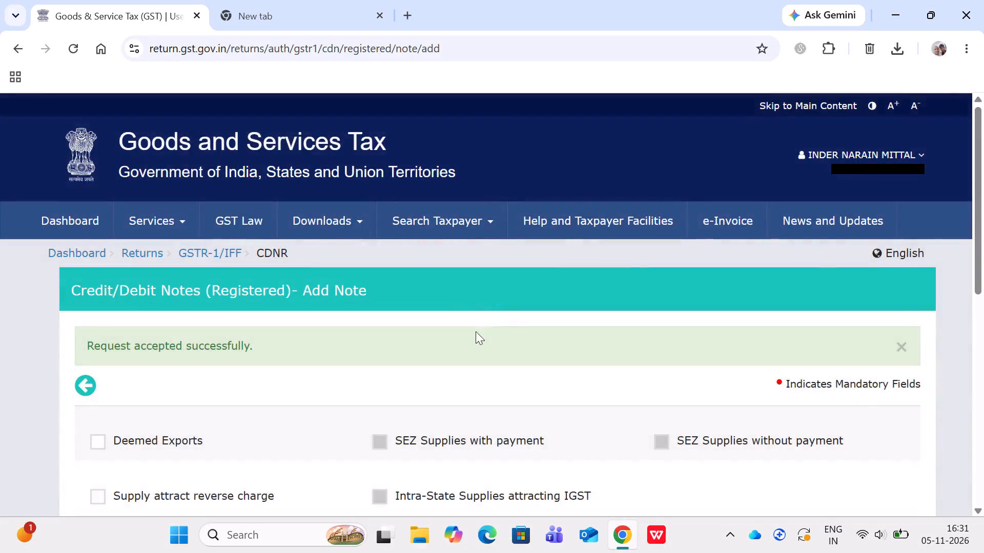
# Enter 26-27/SRP/064 as the debit/credit note number of the next new note for PHYSICSWALLAH LIMITED.
pyautogui.scroll(-4, 457, 337)
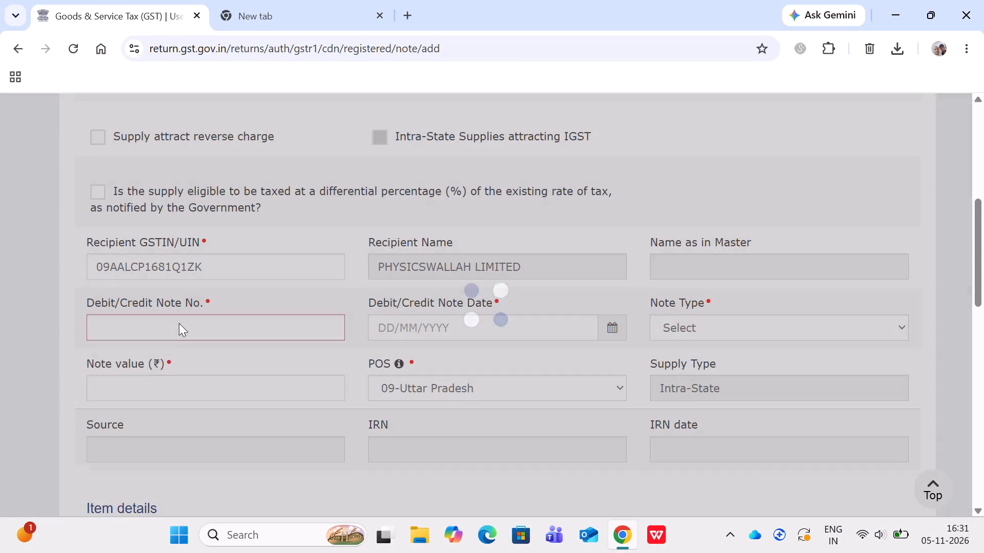
pyautogui.click(179, 323)
pyautogui.click(179, 323)
pyautogui.hotkey('ctrl', 'v')
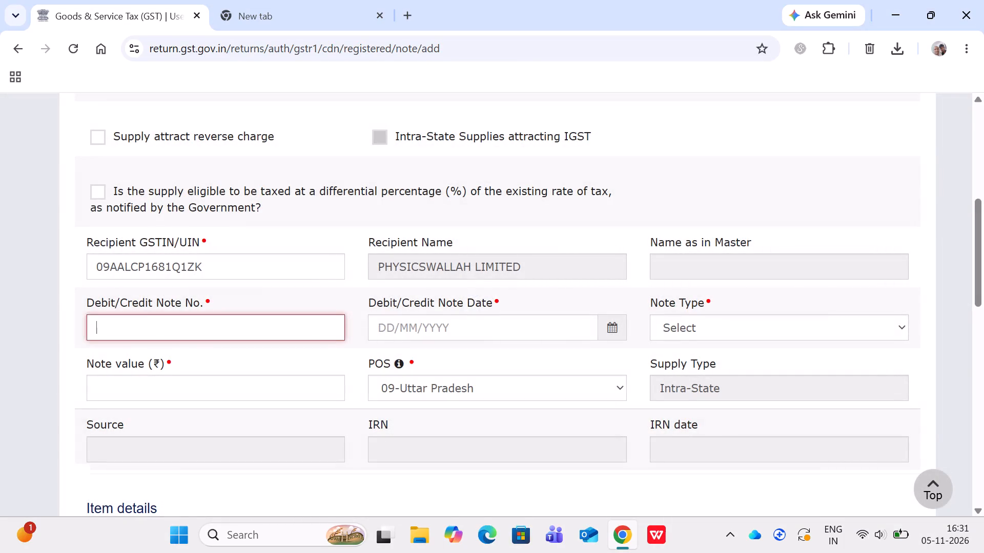
pyautogui.press('BackSpace')
pyautogui.press('BackSpace')
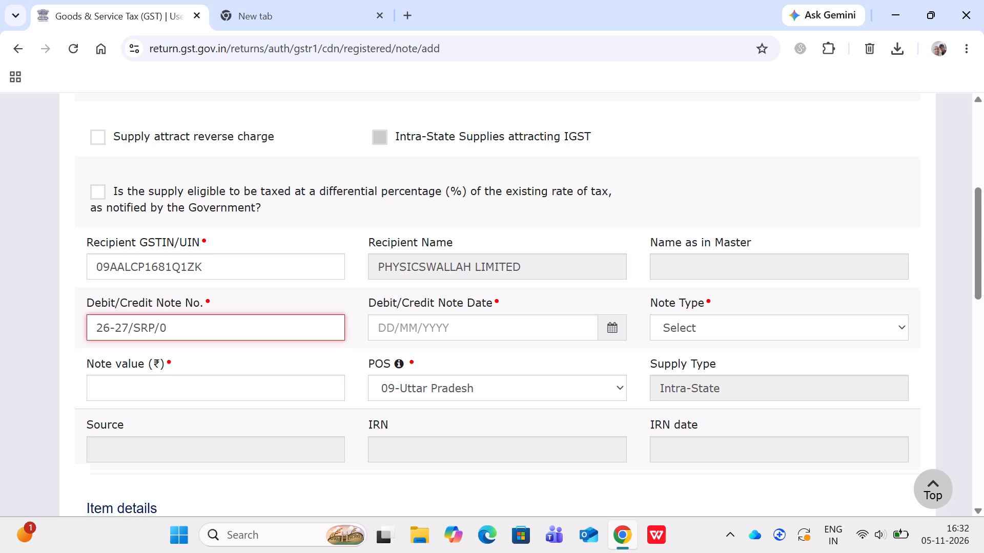
pyautogui.write('64')
# Set the date of note 26-27/SRP/064 to 14/08/2026 and its note type to Credit.
pyautogui.click(454, 337)
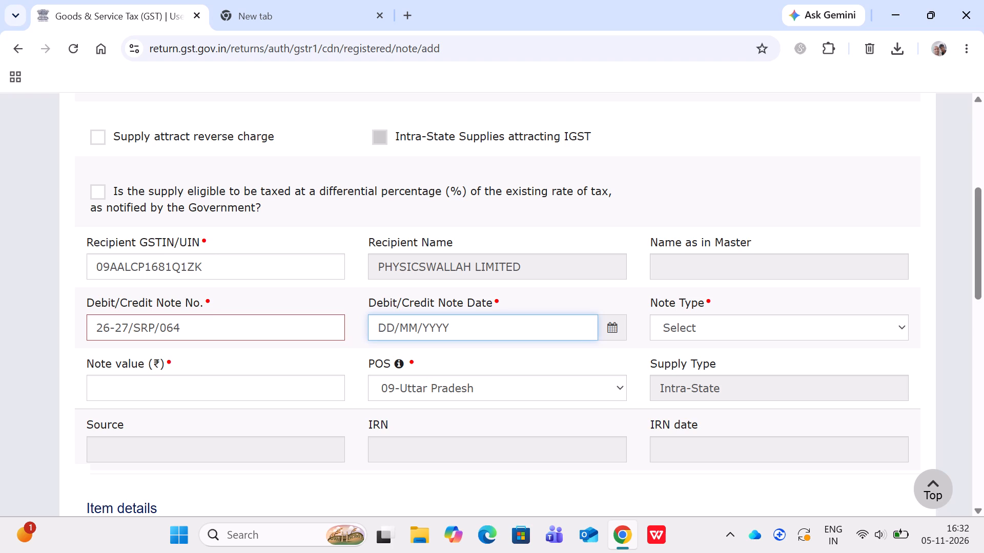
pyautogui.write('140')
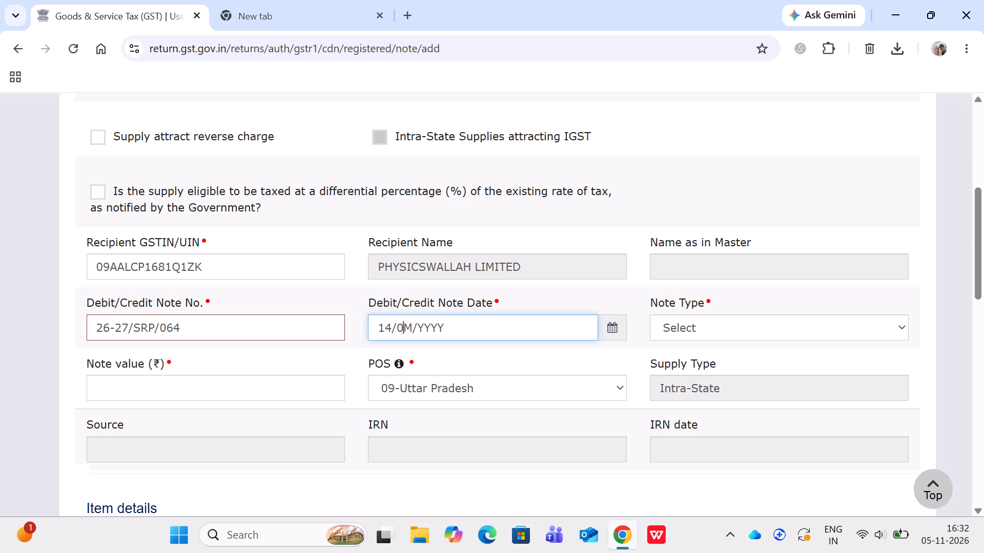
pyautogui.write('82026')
pyautogui.click(688, 331)
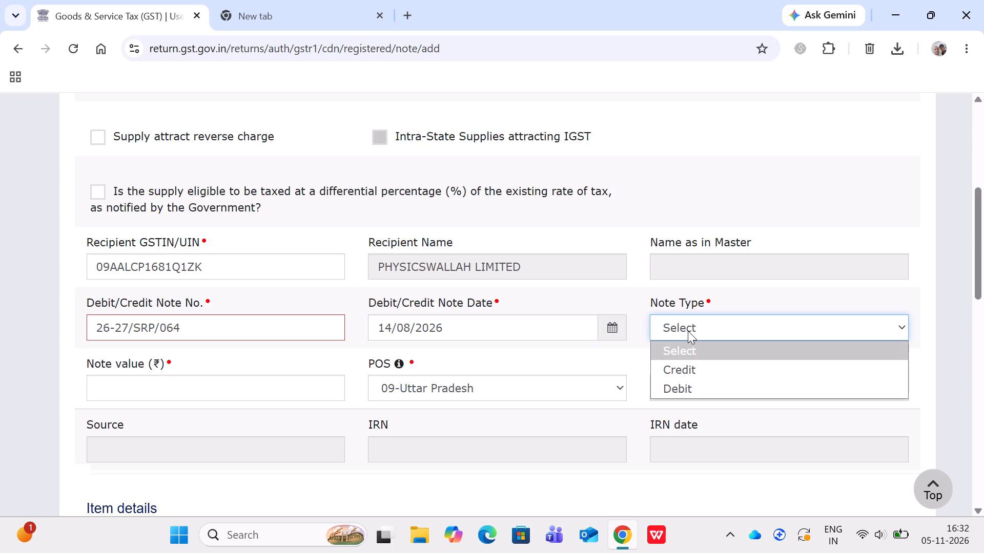
pyautogui.click(687, 365)
# Set the note value of credit note 26-27/SRP/064 to 36401.79.
pyautogui.click(195, 385)
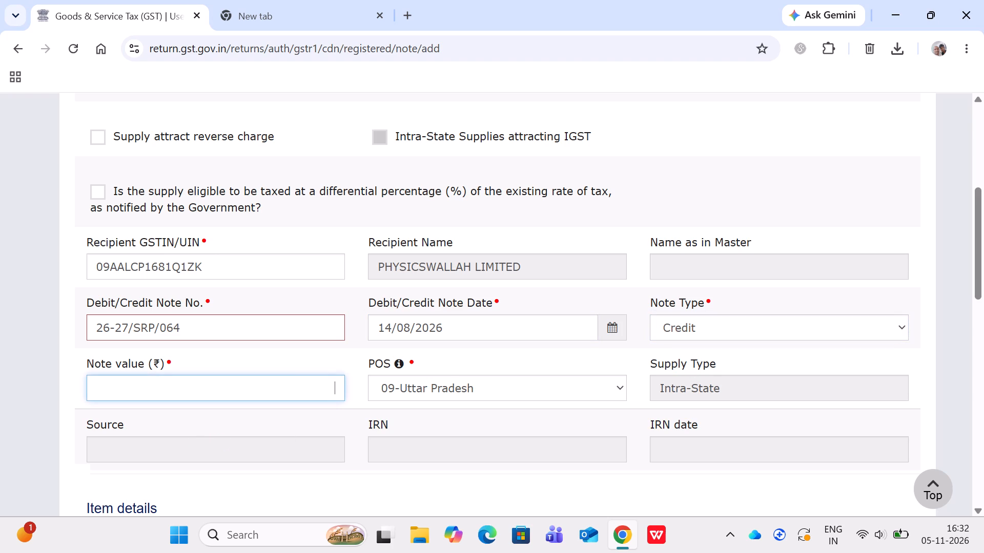
pyautogui.write('36')
pyautogui.write('401')
pyautogui.press('.')
pyautogui.press('7')
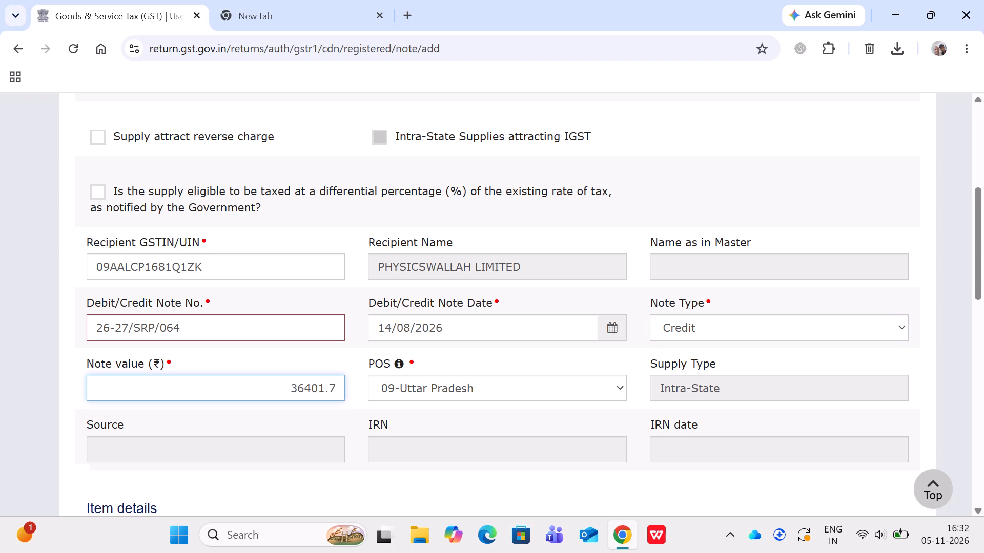
pyautogui.press('9')
# Enter a taxable value of 31732 at the 5% rate in the item details of note 26-27/SRP/064.
pyautogui.scroll(-1, 195, 385)
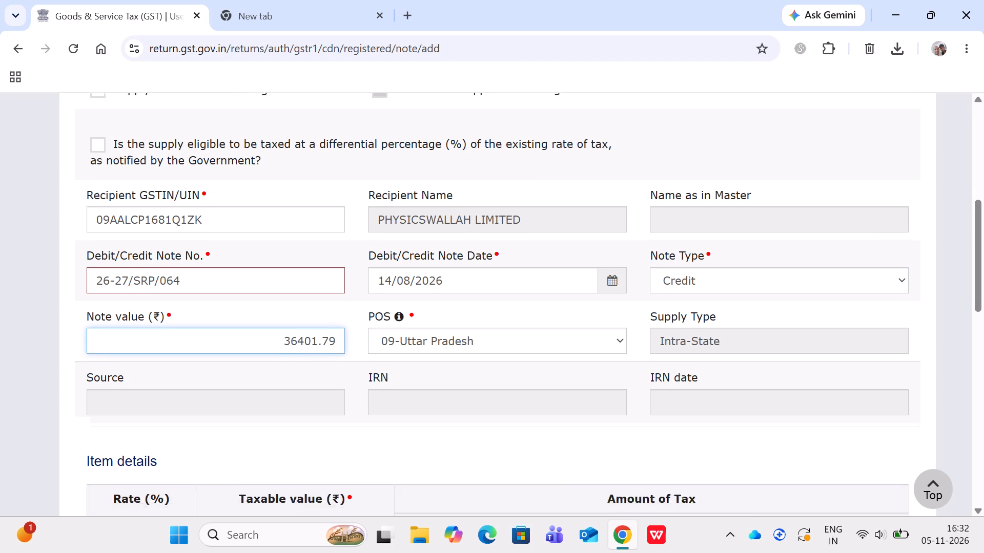
pyautogui.scroll(-5, 195, 385)
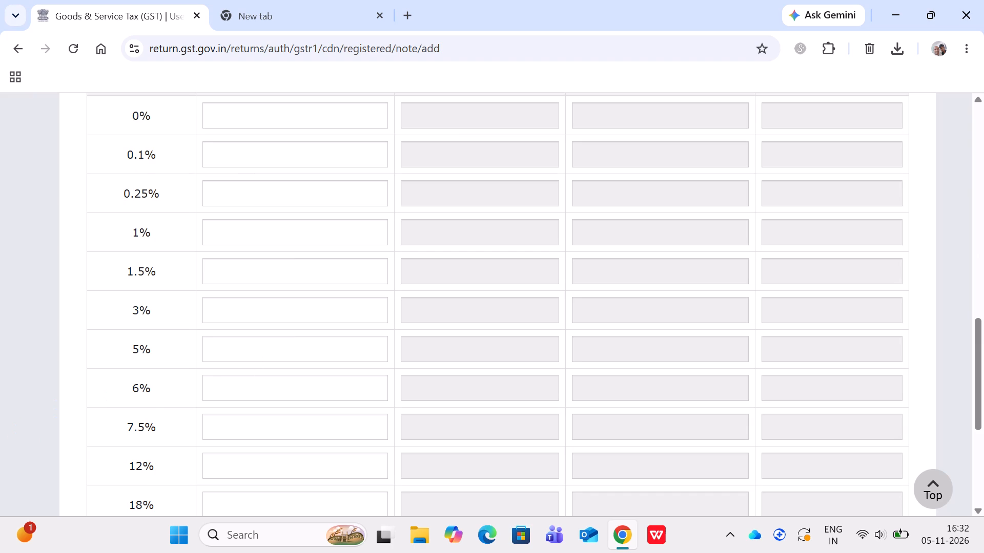
pyautogui.click(247, 358)
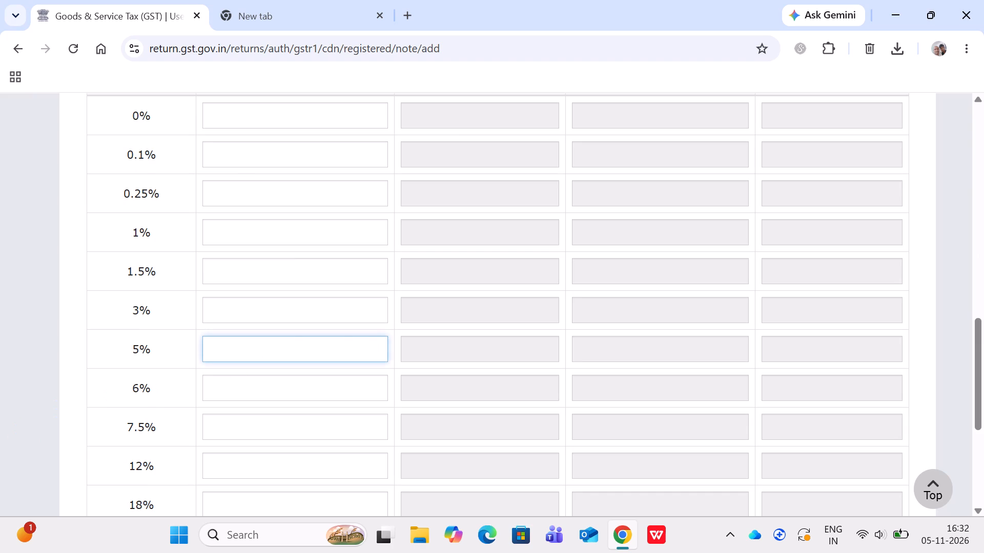
pyautogui.write('31')
pyautogui.write('73')
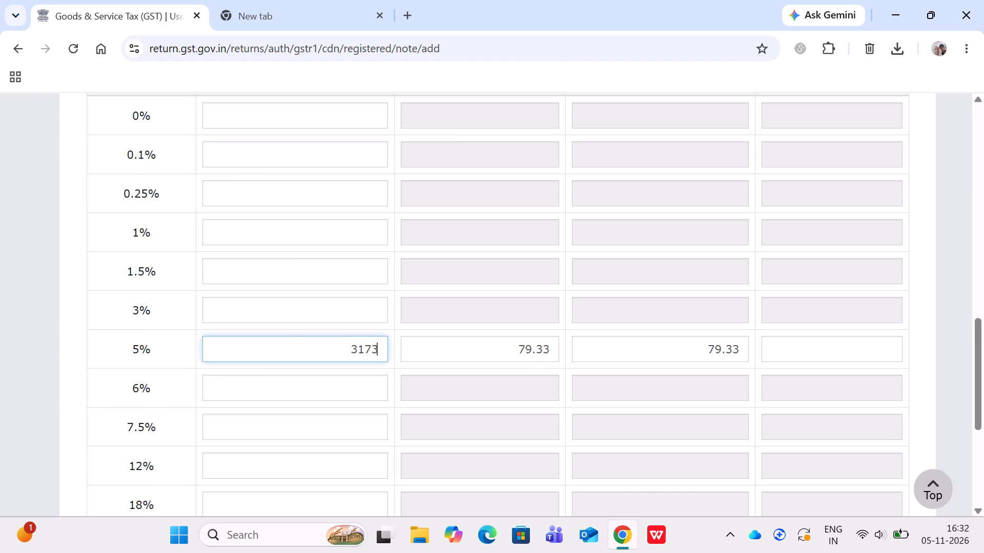
pyautogui.press('2')
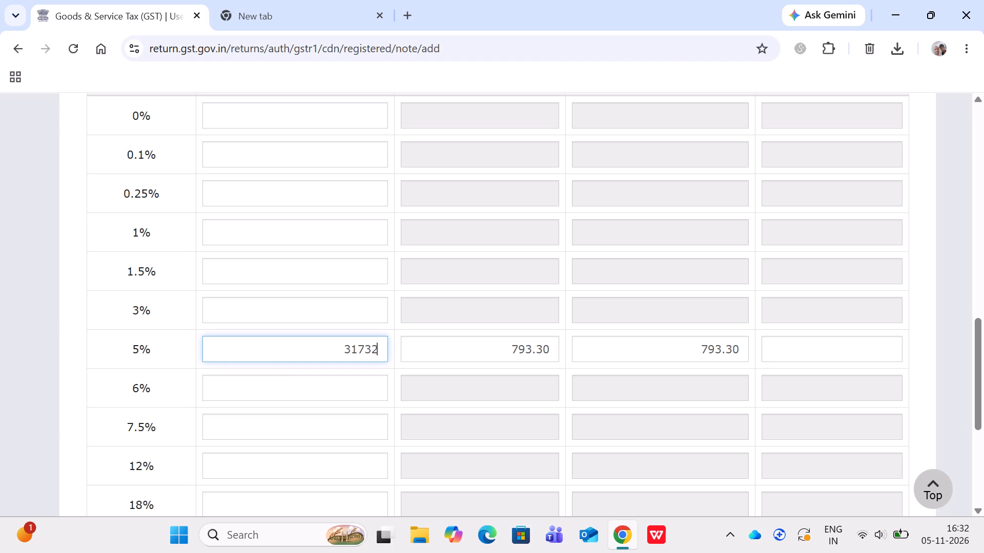
# Enter a taxable value of 2612.87 at the 18% rate for note 26-27/SRP/064 and save the note.
pyautogui.scroll(-3, 241, 287)
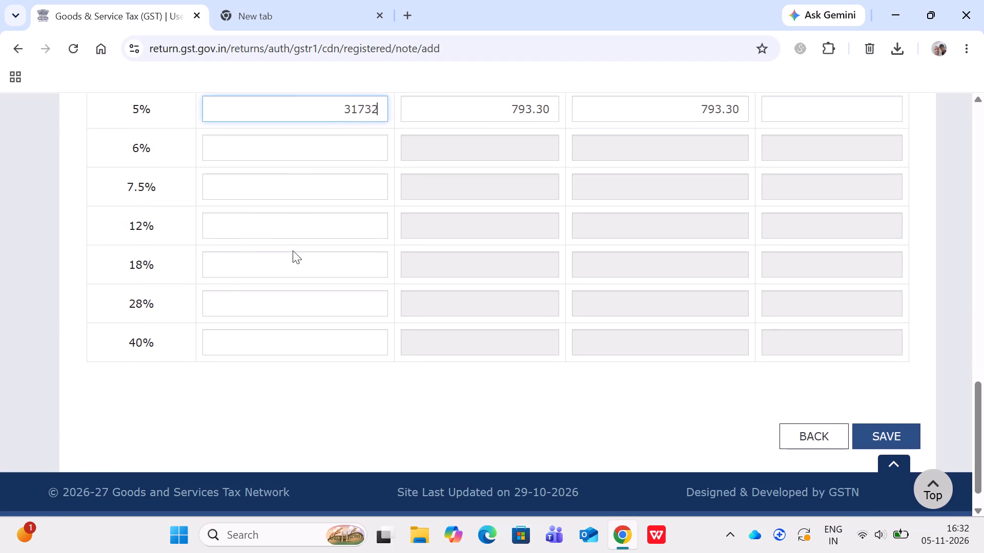
pyautogui.click(297, 257)
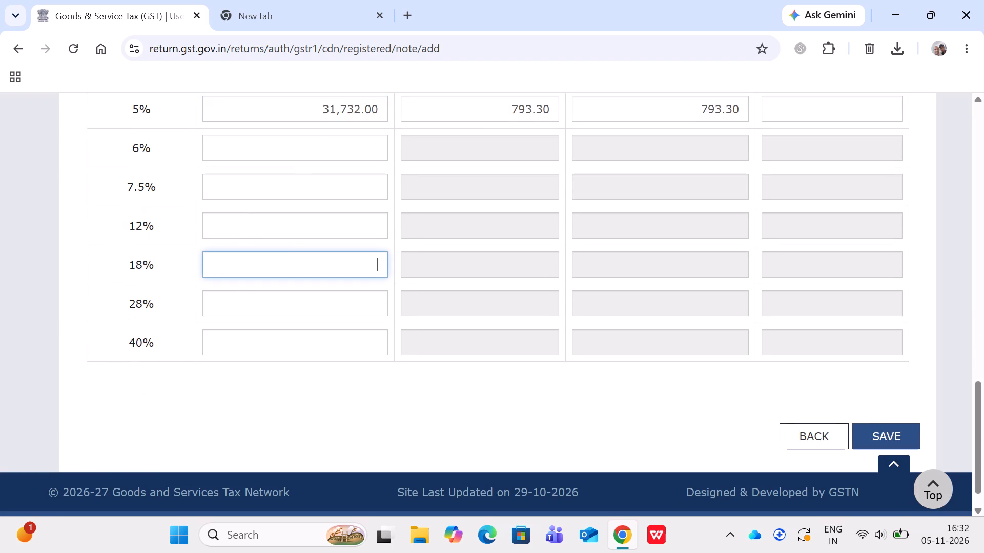
pyautogui.write('26')
pyautogui.write('1`2')
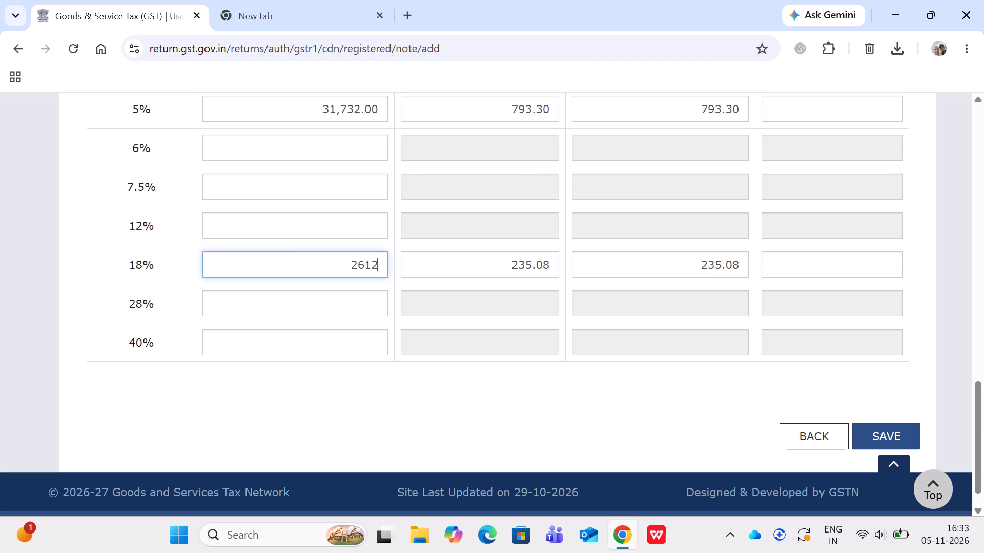
pyautogui.write('.87')
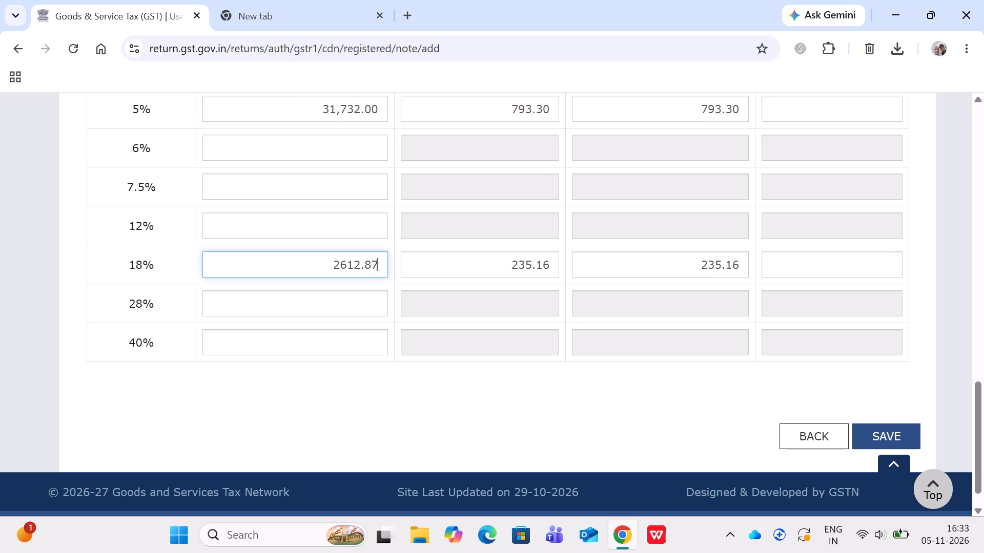
pyautogui.click(890, 430)
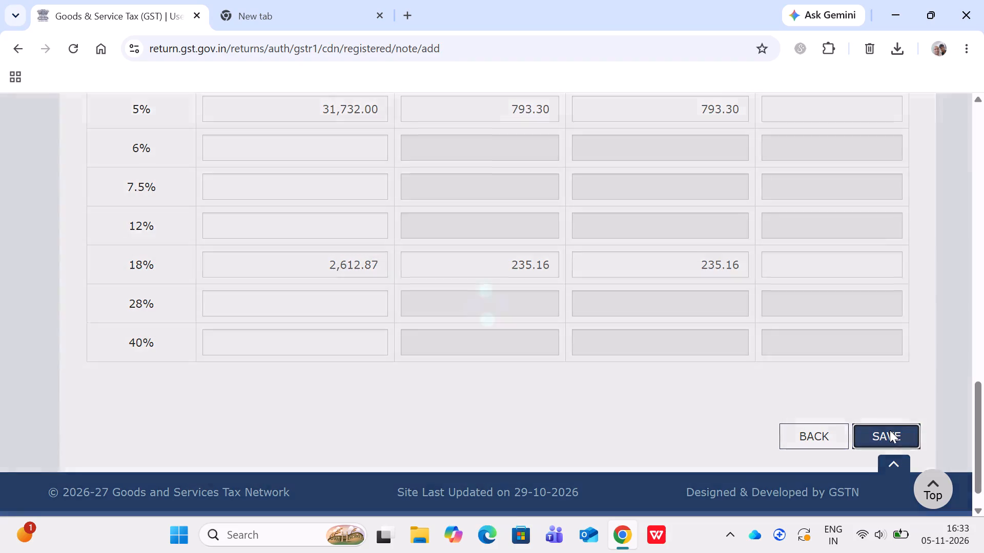
pyautogui.click(890, 430)
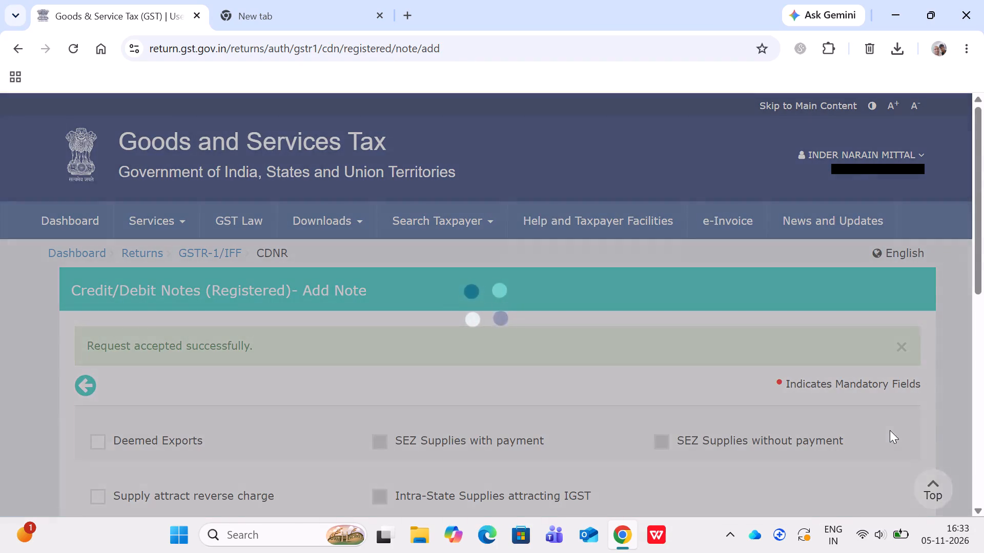
# Enter 26-27/SRP/065 as the debit/credit note number of the next new note for PHYSICSWALLAH LIMITED.
pyautogui.scroll(-4, 484, 390)
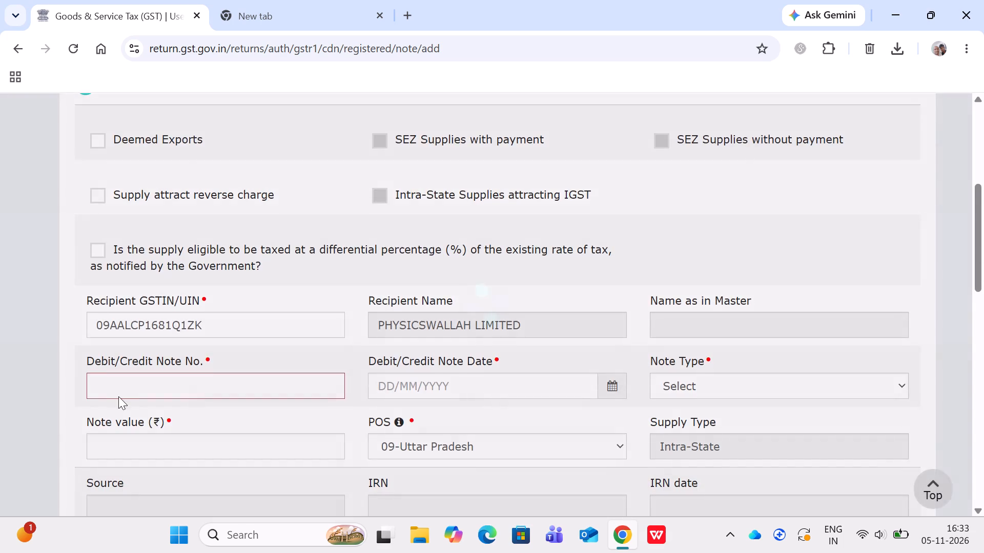
pyautogui.click(119, 382)
pyautogui.click(119, 382)
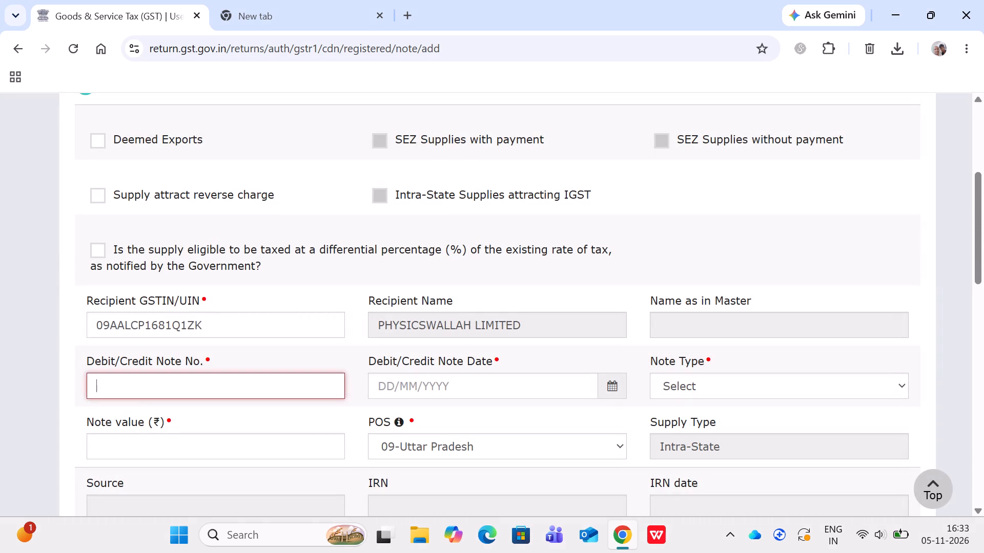
pyautogui.hotkey('ctrl', 'v')
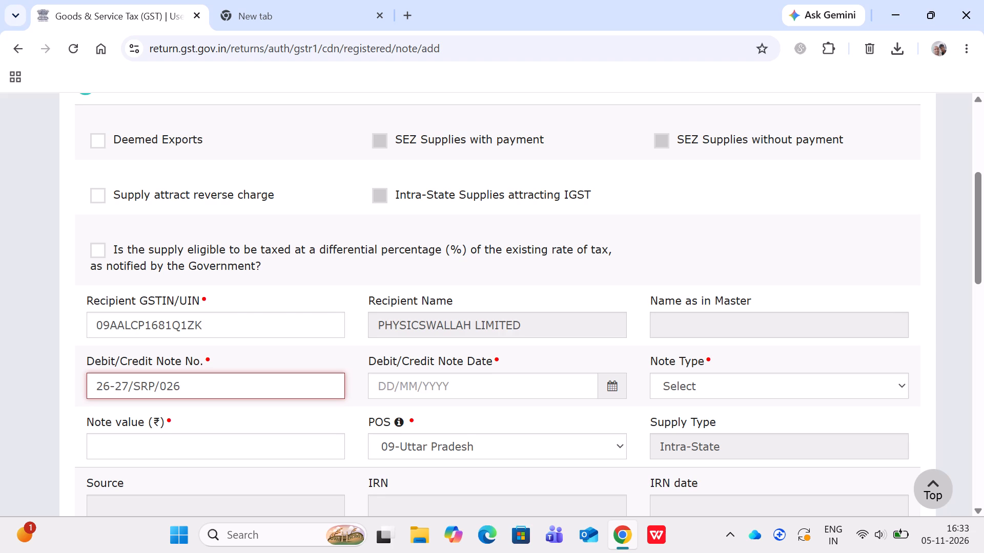
pyautogui.press('BackSpace')
pyautogui.press('BackSpace')
pyautogui.write('65')
# Date note 26-27/SRP/065 14/08/2026 and set its note type to Credit.
pyautogui.click(435, 392)
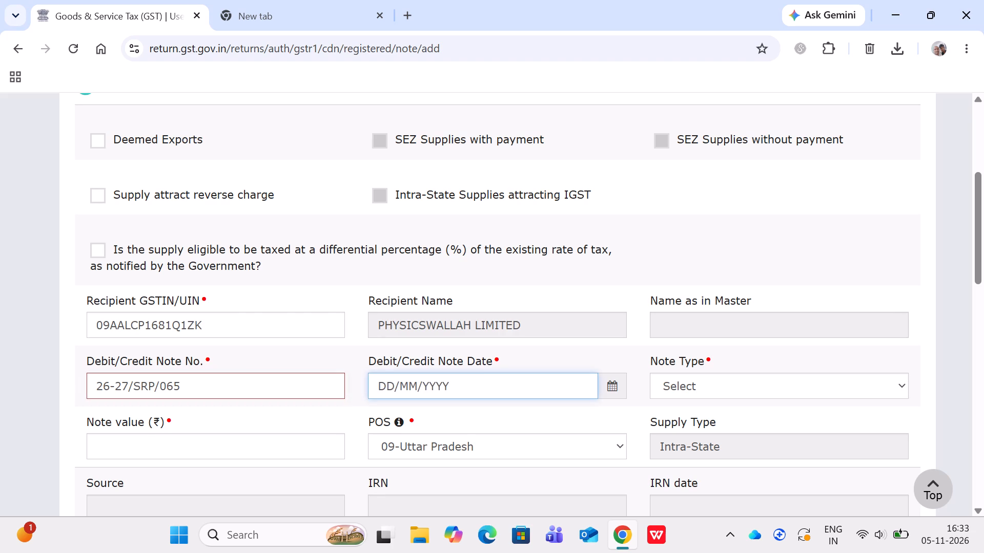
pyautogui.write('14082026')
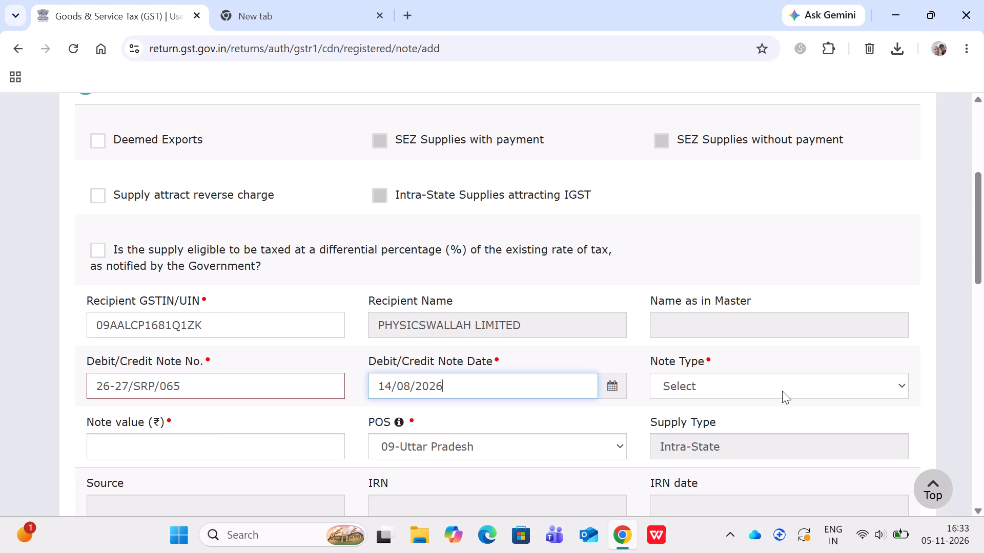
pyautogui.moveTo(782, 391); pyautogui.dragTo(692, 439)
pyautogui.click(687, 423)
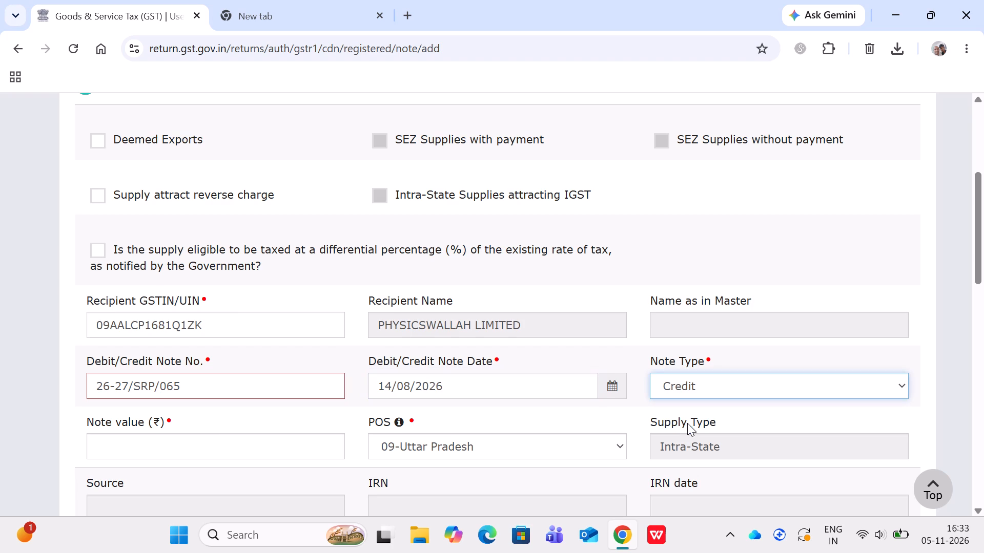
# Set the note value of credit note 26-27/SRP/065 to 11289.34.
pyautogui.click(119, 446)
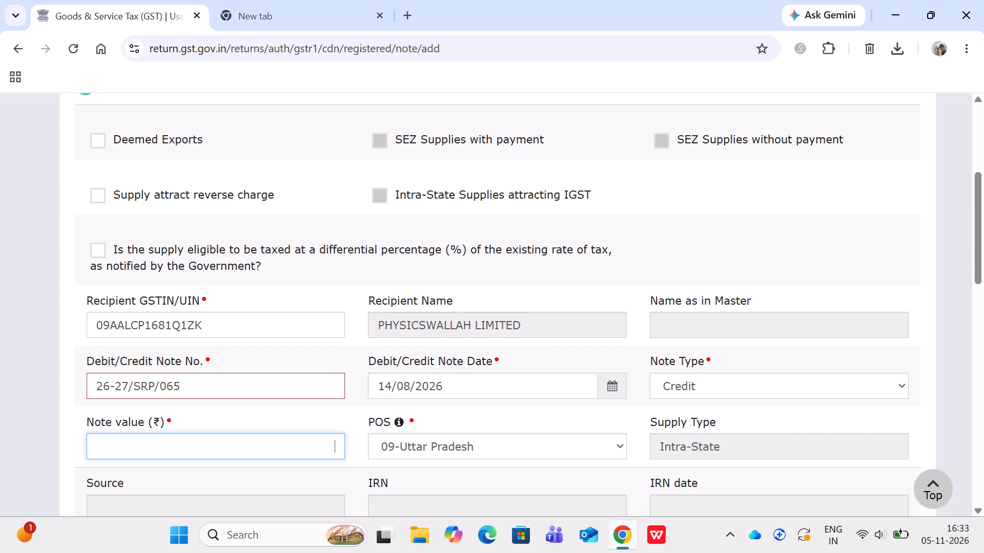
pyautogui.write('112')
pyautogui.write('89')
pyautogui.write('.34')
# Enter a taxable value of 9751.59 at the 5% rate in the item details of note 26-27/SRP/065.
pyautogui.scroll(-5, 119, 446)
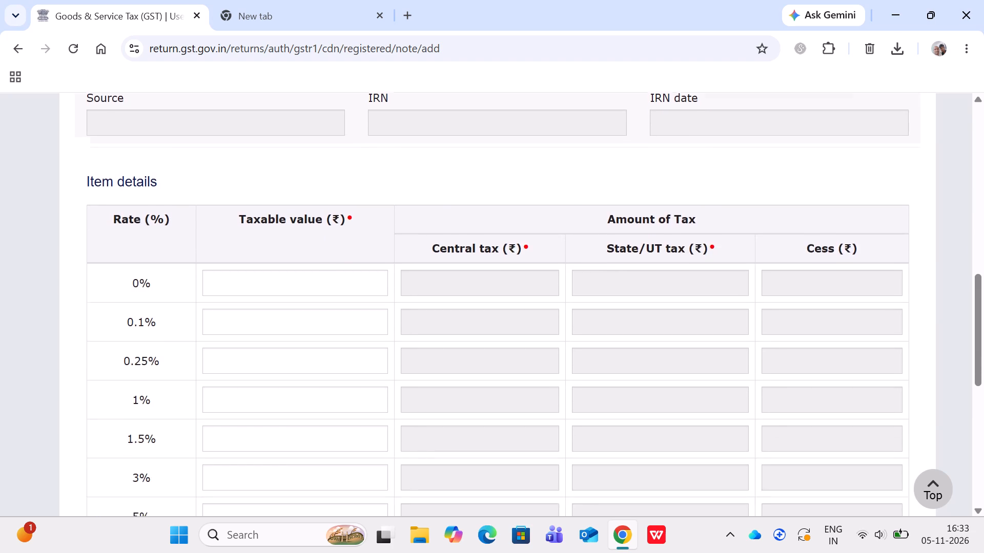
pyautogui.scroll(-2, 119, 446)
pyautogui.click(249, 421)
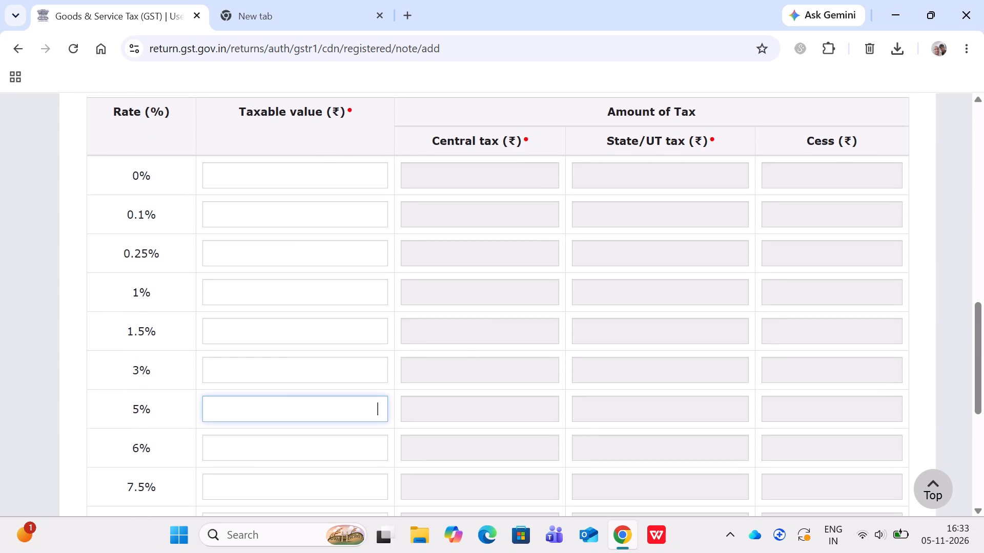
pyautogui.scroll(2, 249, 421)
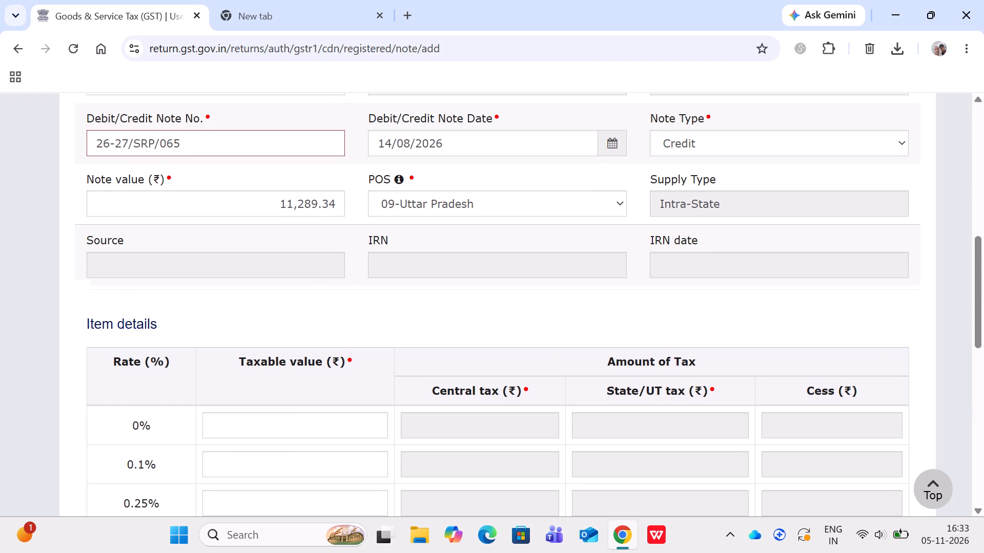
pyautogui.scroll(3, 249, 421)
pyautogui.scroll(-2, 249, 421)
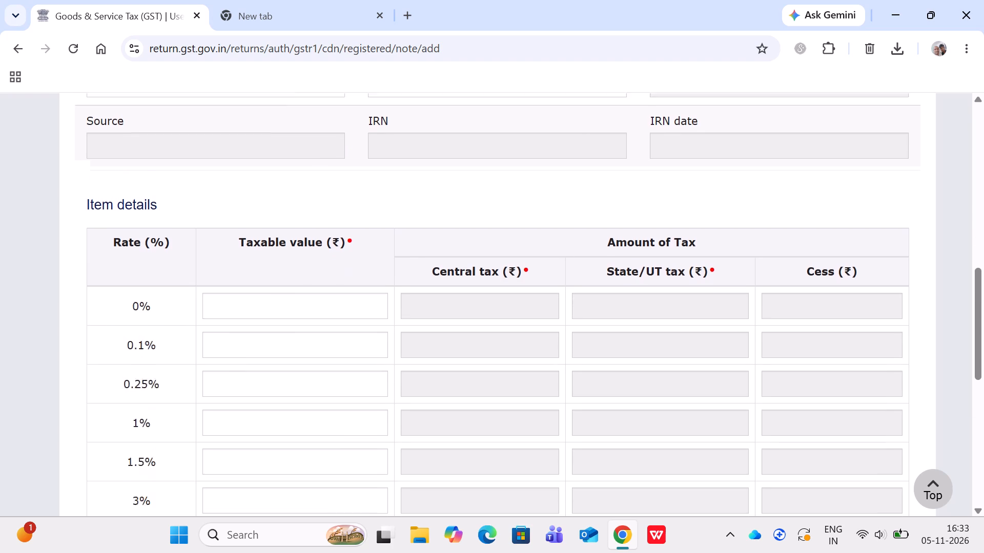
pyautogui.scroll(-5, 249, 421)
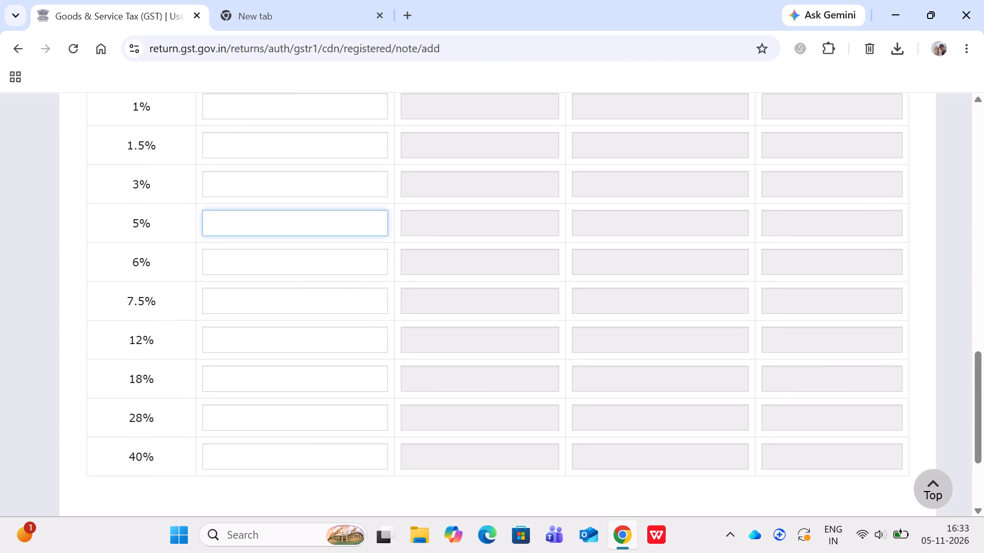
pyautogui.click(359, 220)
pyautogui.write('97')
pyautogui.write('51')
pyautogui.press('.')
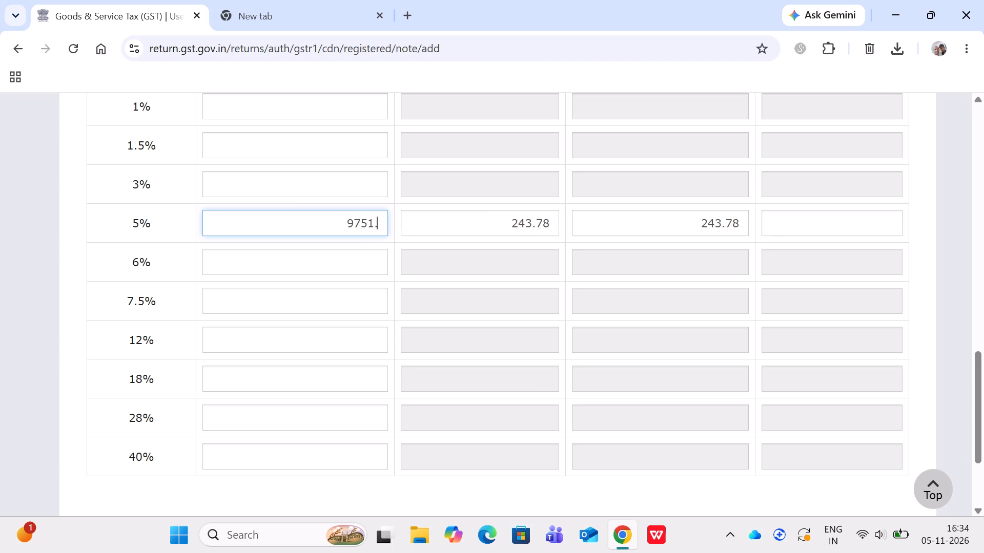
pyautogui.write('59')
# Enter a taxable value of 889.96 at the 18% rate for note 26-27/SRP/065 and save the note.
pyautogui.scroll(-1, 348, 190)
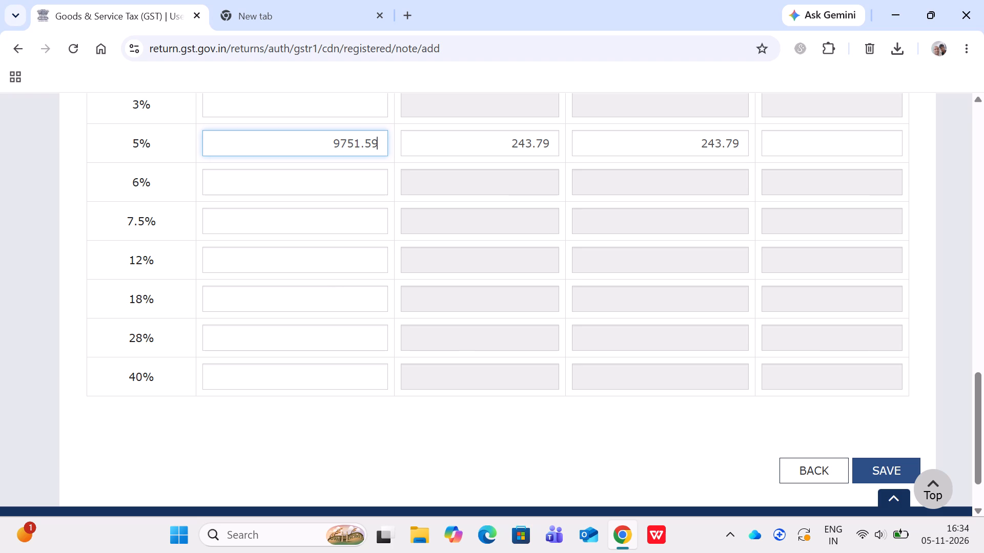
pyautogui.click(323, 301)
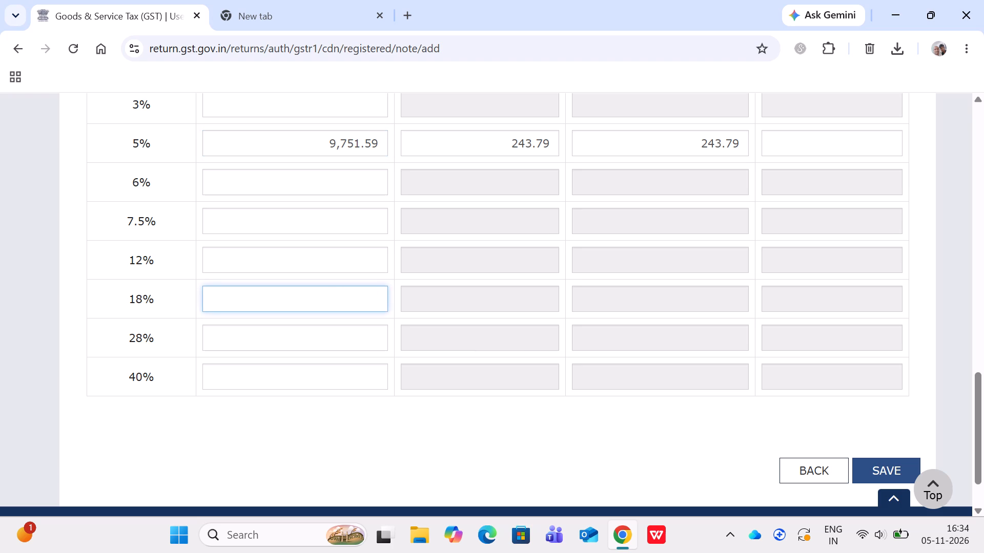
pyautogui.write('889')
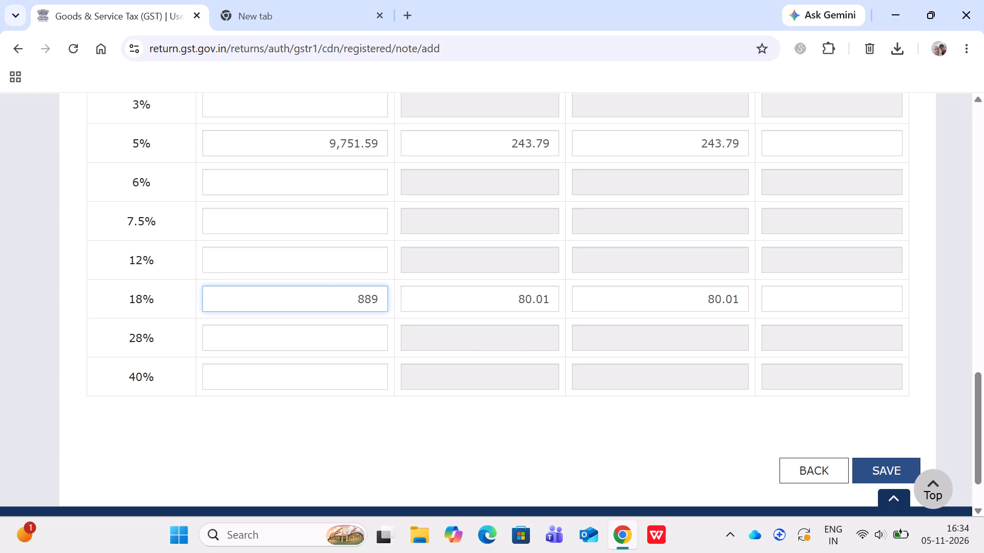
pyautogui.write('.96')
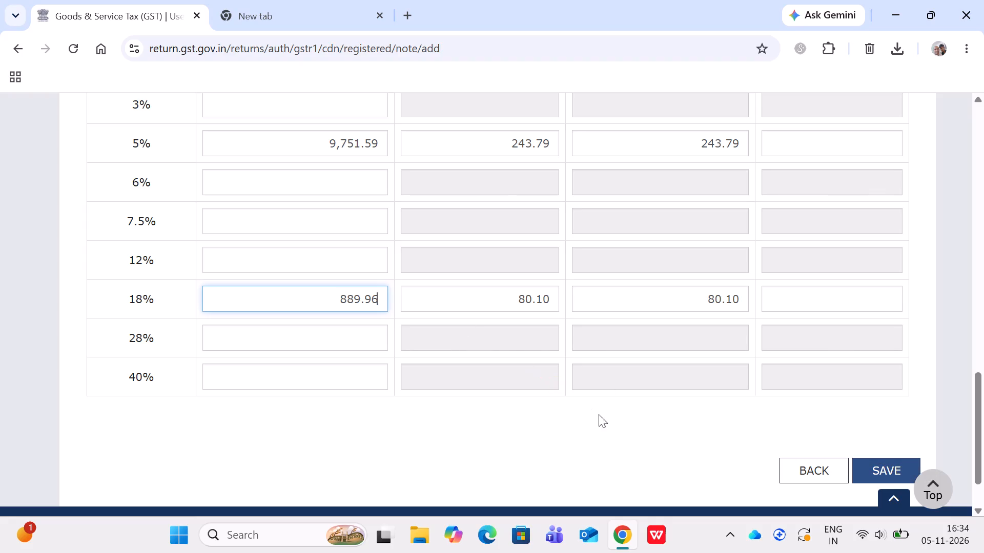
pyautogui.click(887, 475)
# Enter 26-27/SRP/066 as the debit/credit note number of the next new note for PHYSICSWALLAH LIMITED.
pyautogui.scroll(-2, 195, 389)
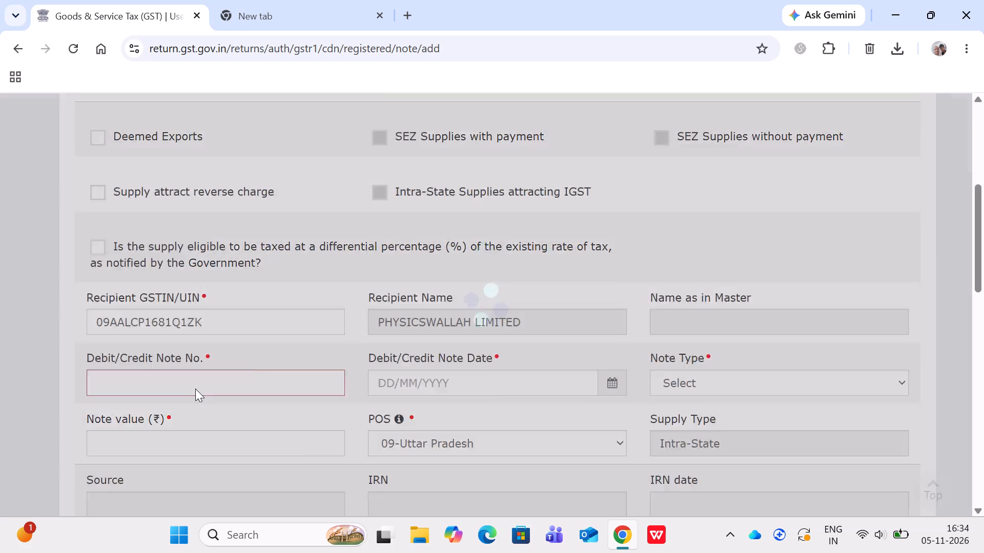
pyautogui.scroll(-2, 195, 389)
pyautogui.moveTo(152, 325); pyautogui.dragTo(147, 358)
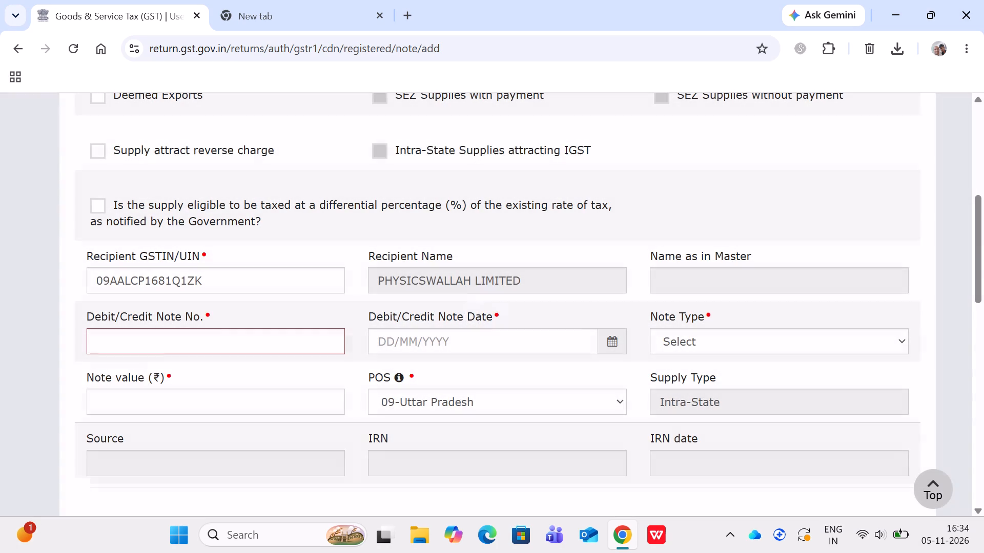
pyautogui.click(147, 348)
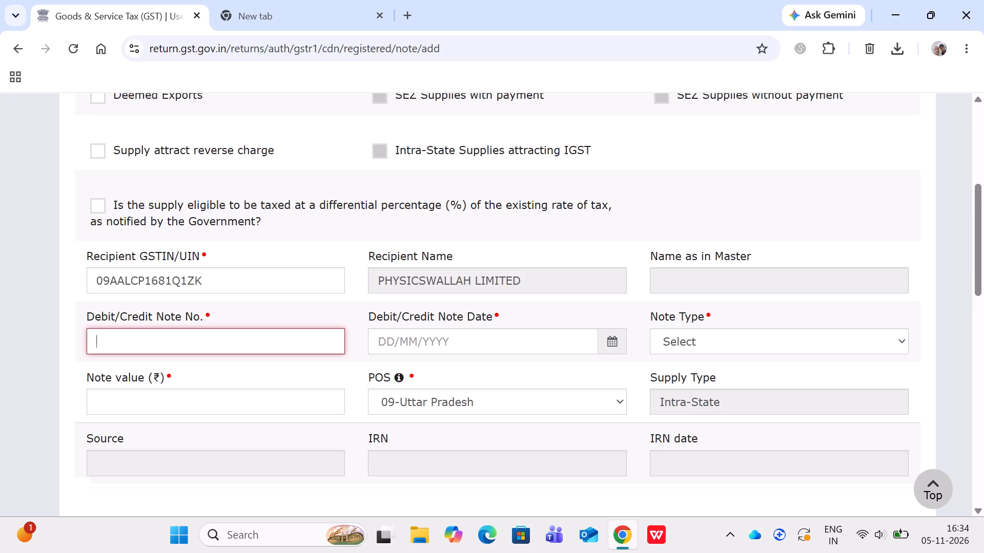
pyautogui.hotkey('ctrl', 'v')
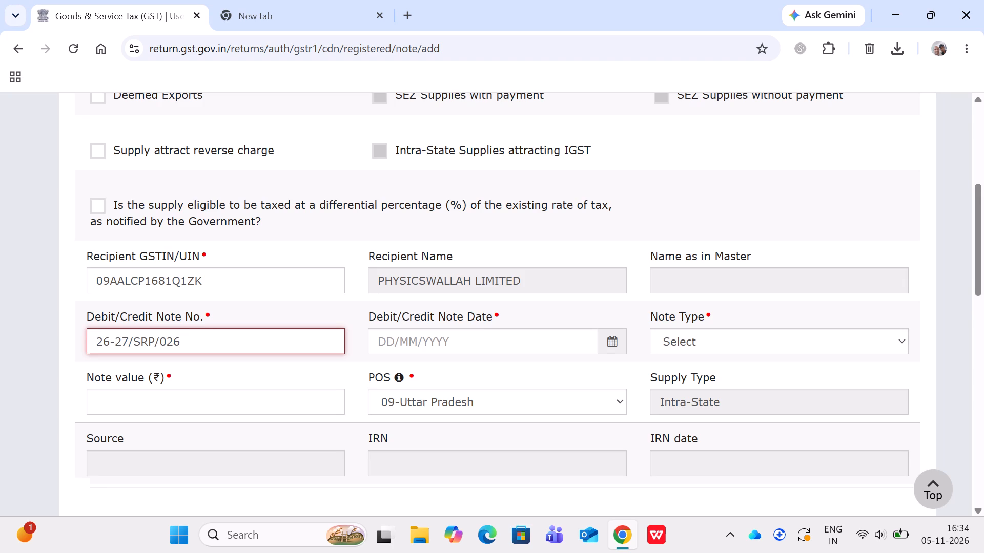
pyautogui.press('BackSpace')
pyautogui.press('BackSpace')
pyautogui.write('66')
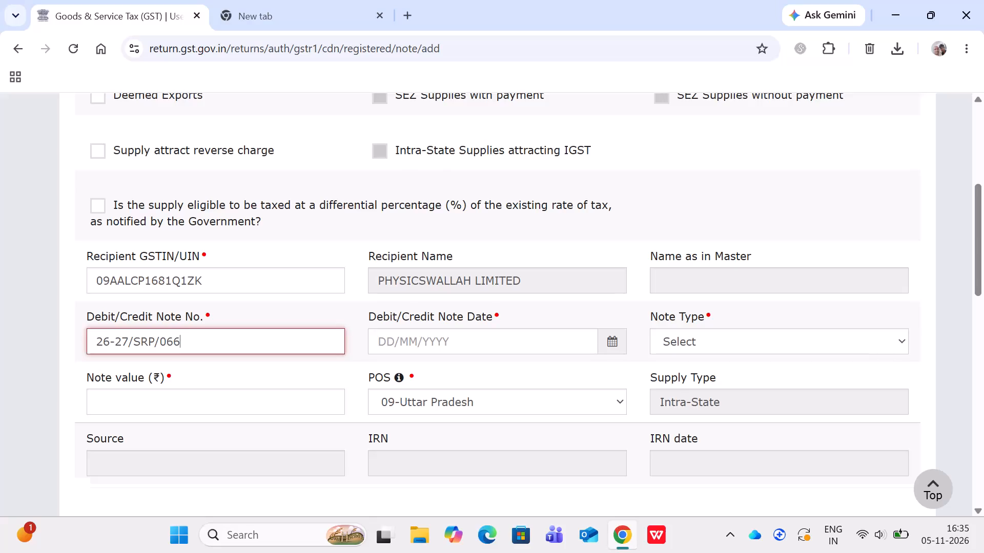
# Date note 26-27/SRP/066 14/08/2026 and set its note type to Credit.
pyautogui.click(399, 337)
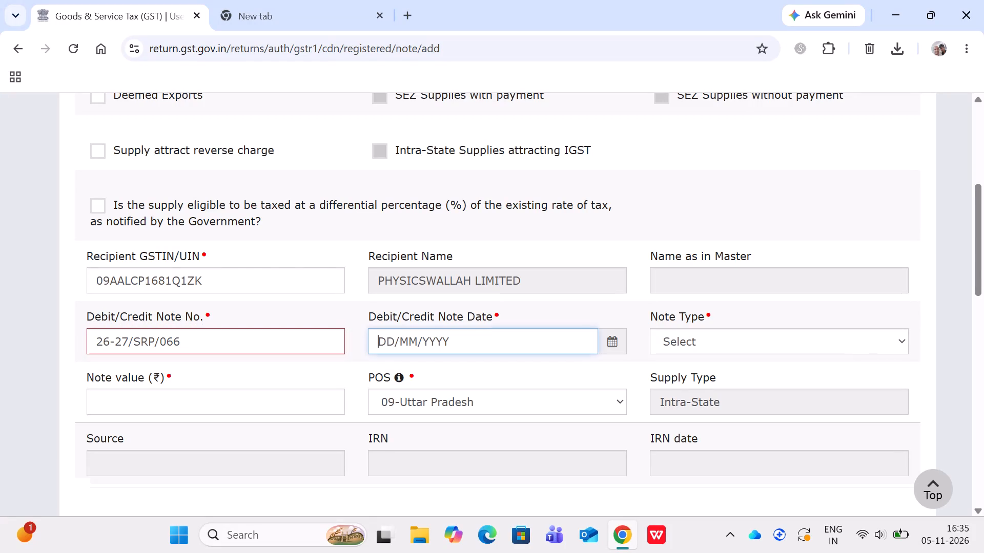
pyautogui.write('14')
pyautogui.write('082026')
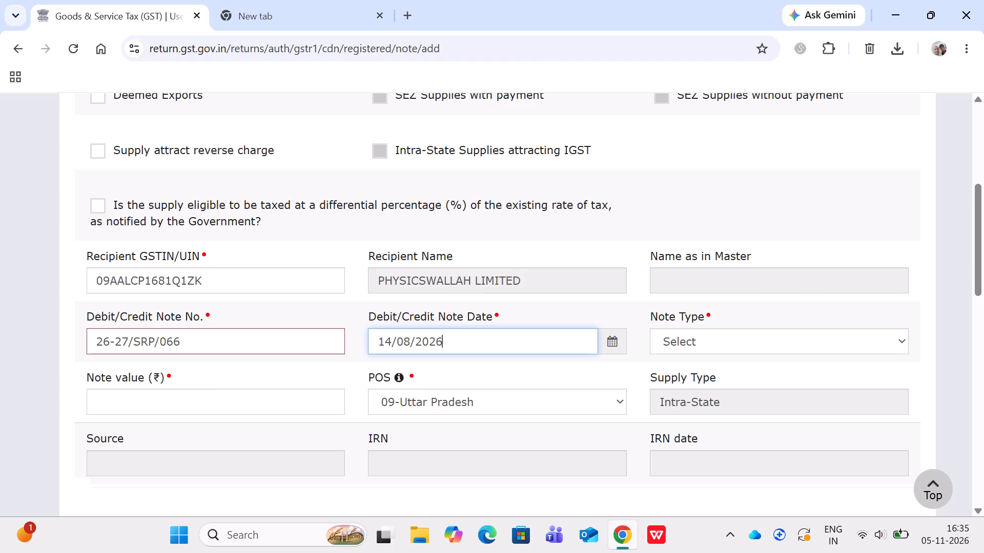
pyautogui.scroll(-2, 399, 337)
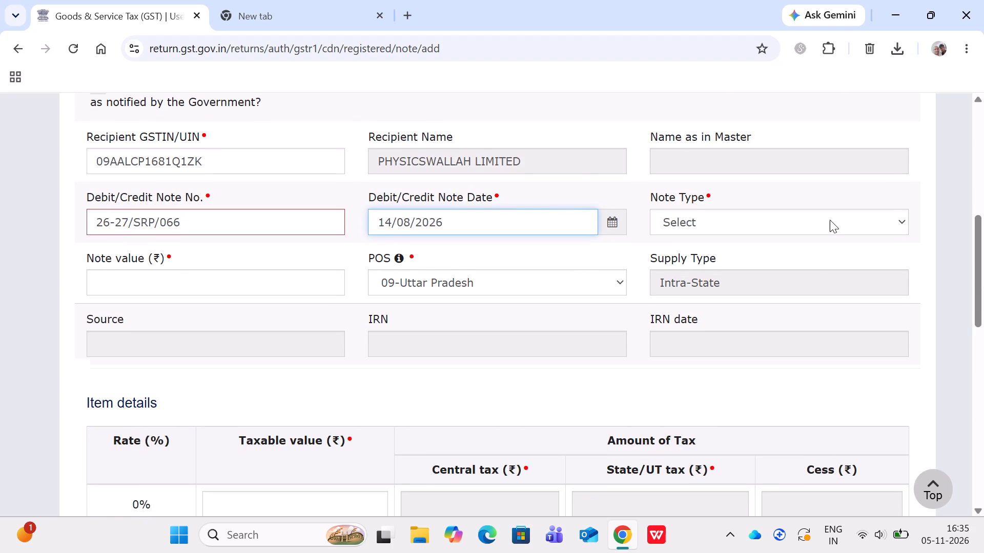
pyautogui.click(827, 219)
pyautogui.click(721, 265)
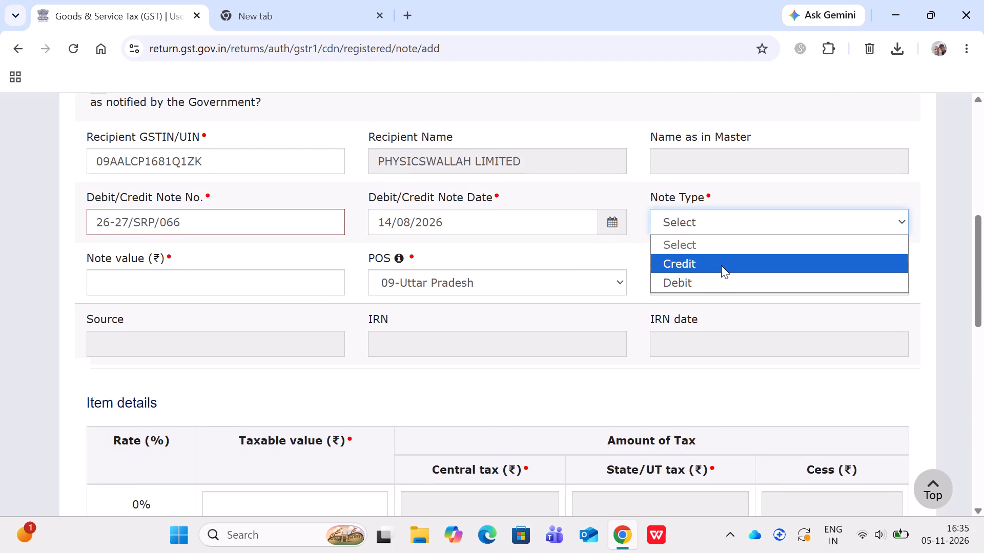
# Set the note value of credit note 26-27/SRP/066 to 86317.77.
pyautogui.click(213, 283)
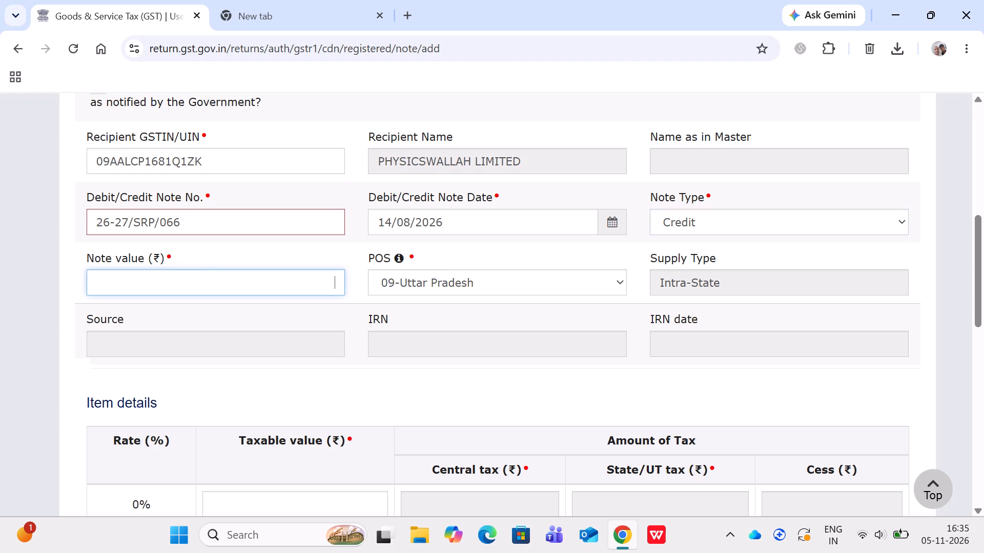
pyautogui.write('86')
pyautogui.write('31')
pyautogui.write('7.')
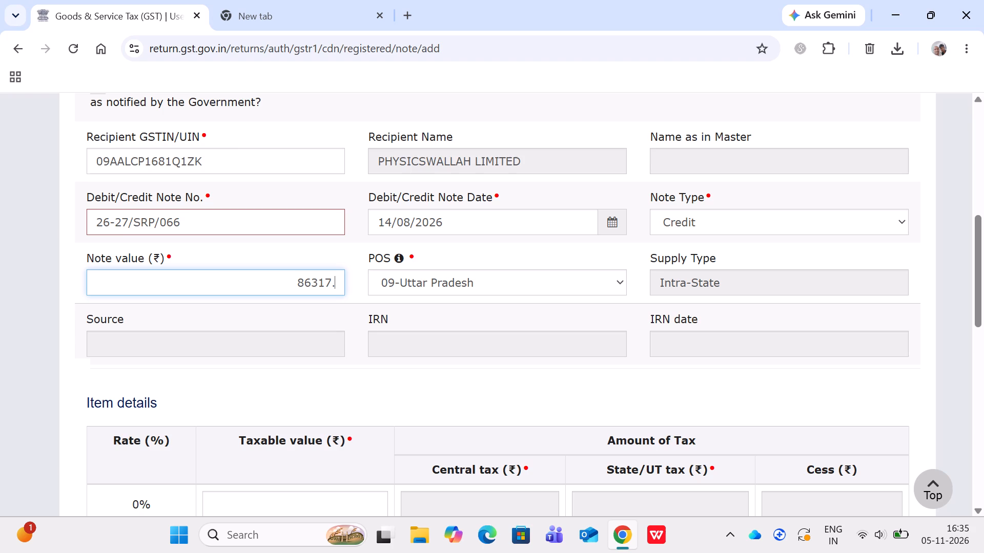
pyautogui.write('77')
# Enter a taxable value of 78090 at the 5% rate for credit note 26-27/SRP/066.
pyautogui.scroll(-4, 213, 283)
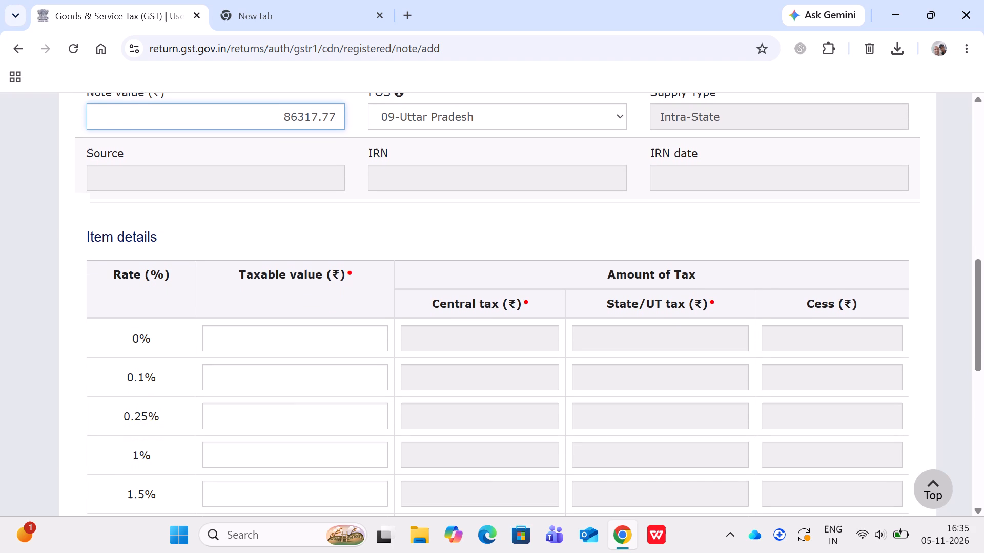
pyautogui.scroll(-3, 213, 283)
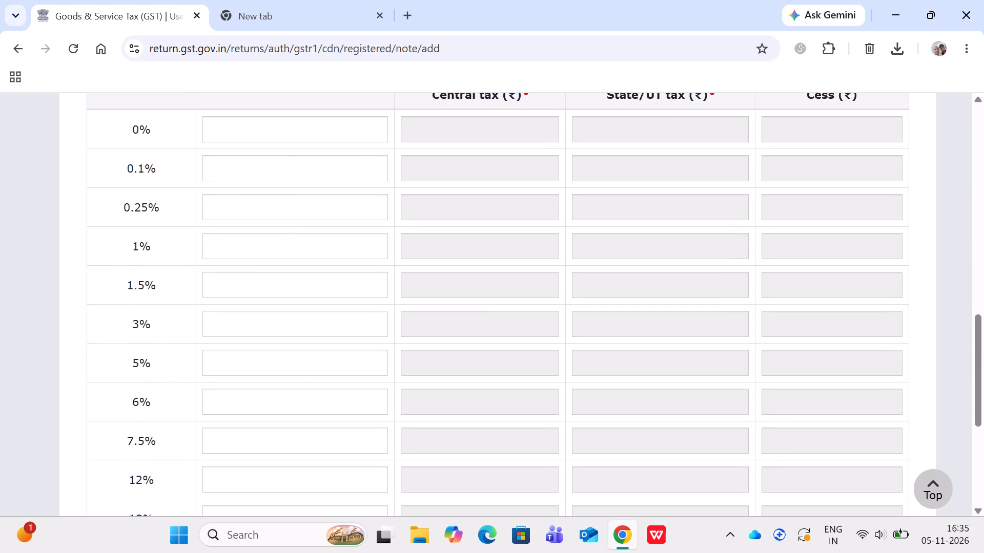
pyautogui.scroll(-1, 213, 283)
pyautogui.click(238, 357)
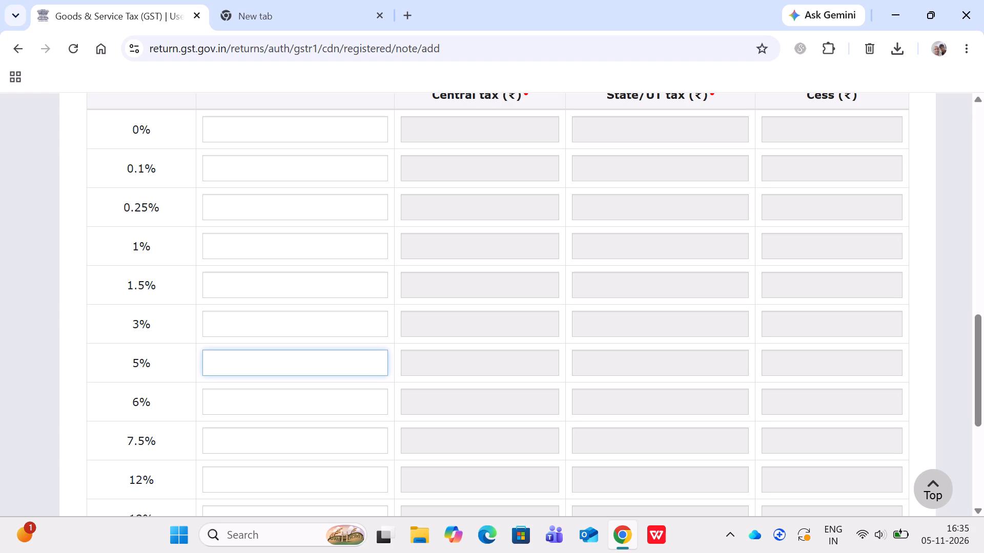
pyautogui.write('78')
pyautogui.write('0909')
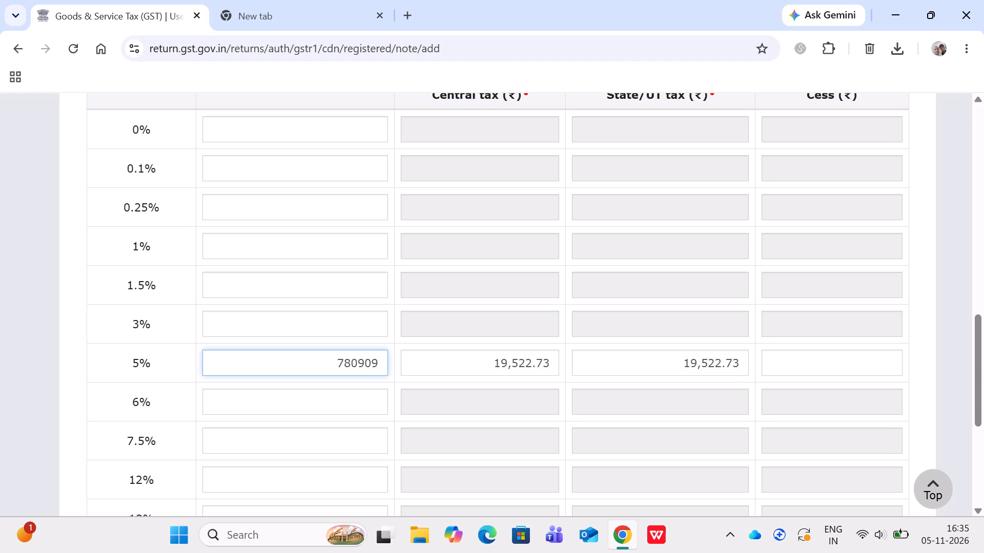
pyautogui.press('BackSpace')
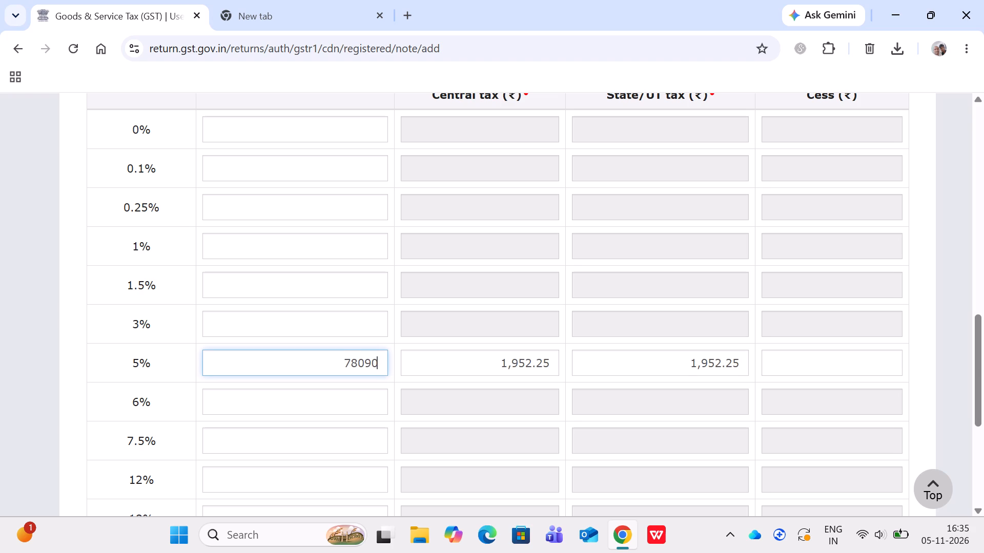
# Enter a taxable value of 3663.78 at the 18% rate for note 26-27/SRP/066 and save the note.
pyautogui.scroll(-3, 238, 357)
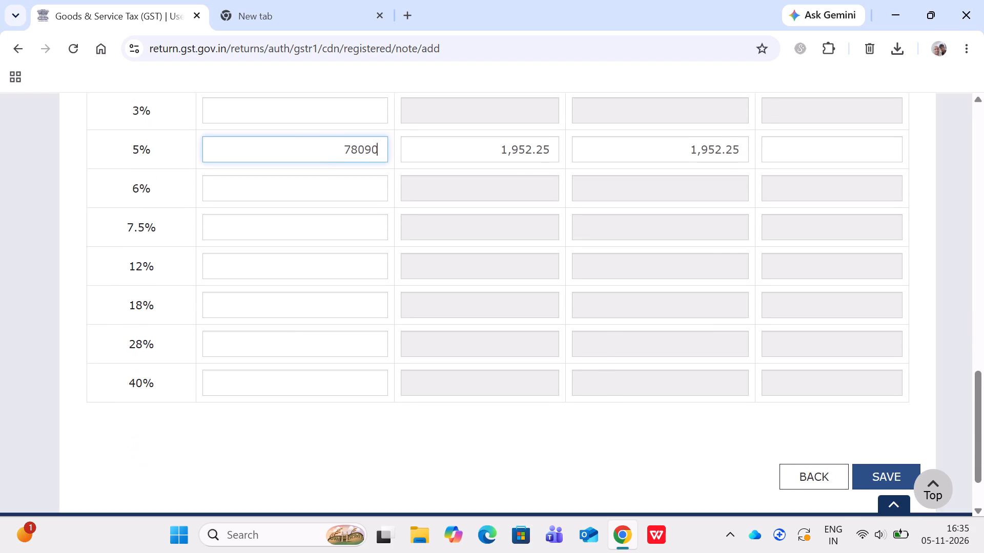
pyautogui.click(271, 306)
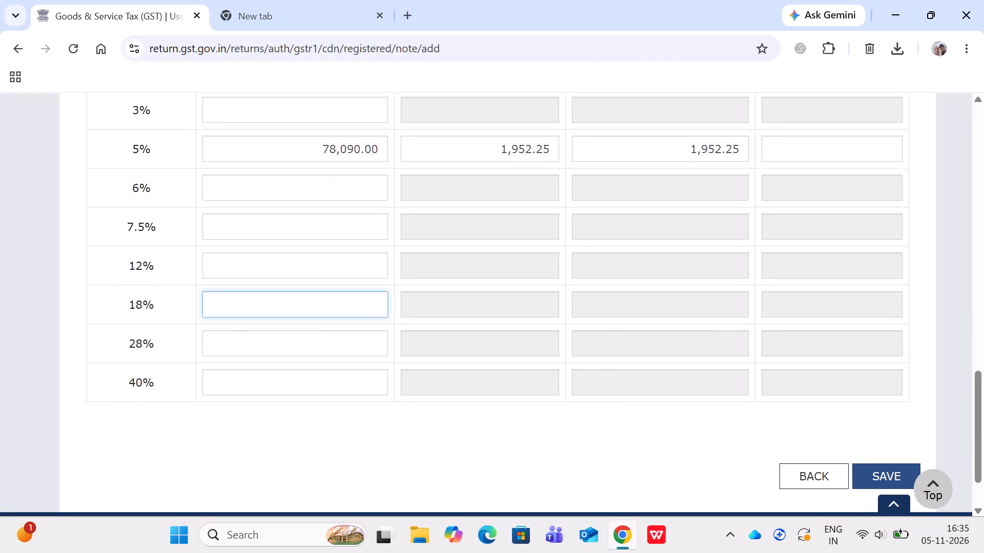
pyautogui.click(298, 304)
pyautogui.write('366')
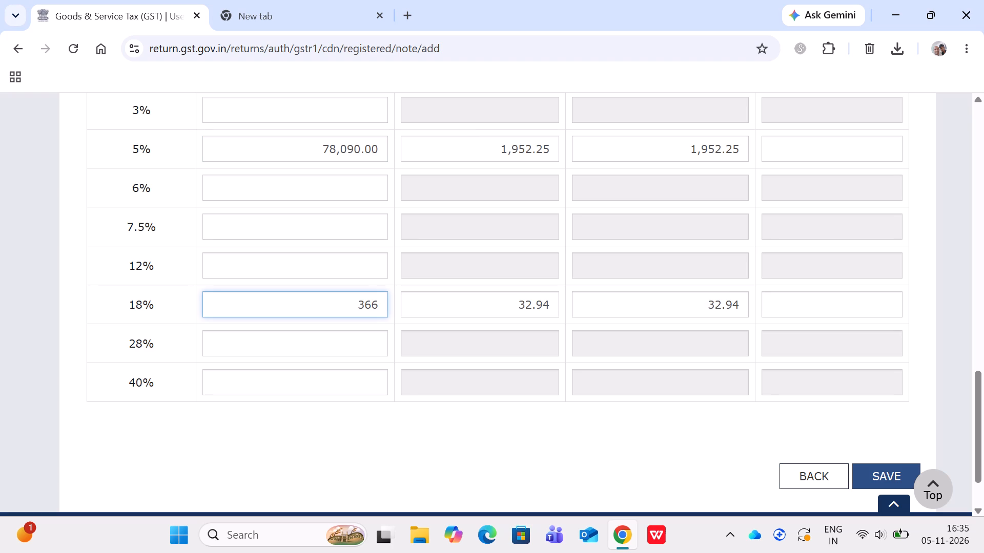
pyautogui.press('3')
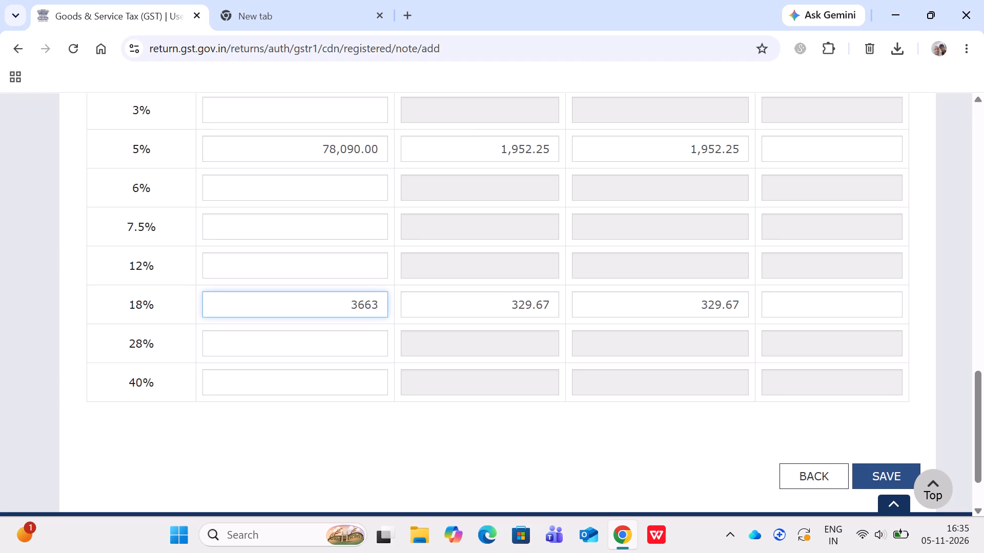
pyautogui.write('.7')
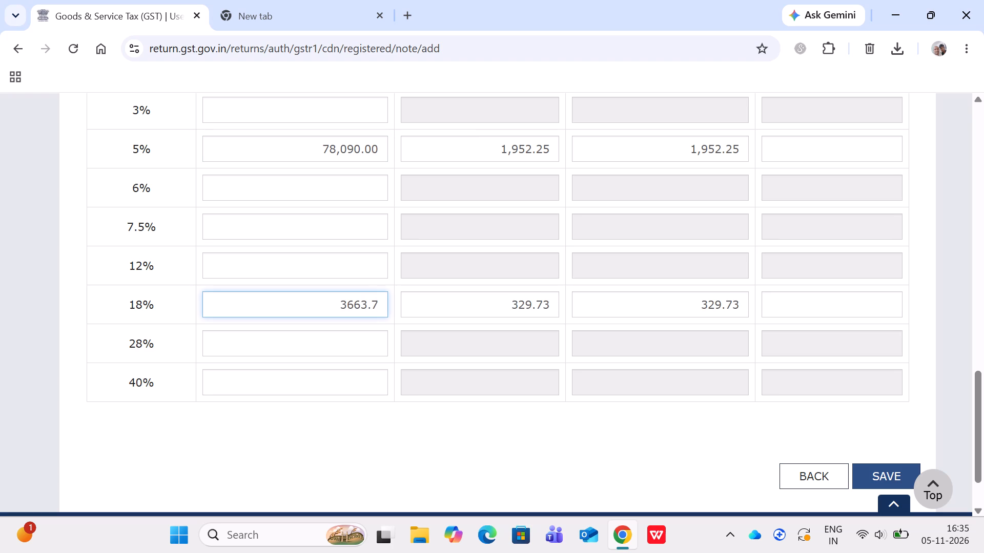
pyautogui.press('8')
pyautogui.scroll(-2, 328, 328)
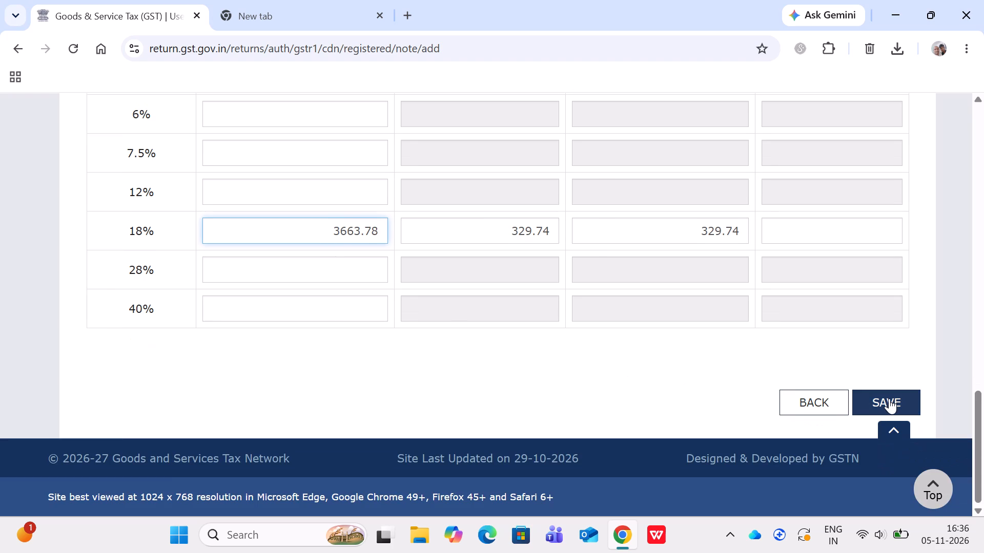
pyautogui.click(889, 398)
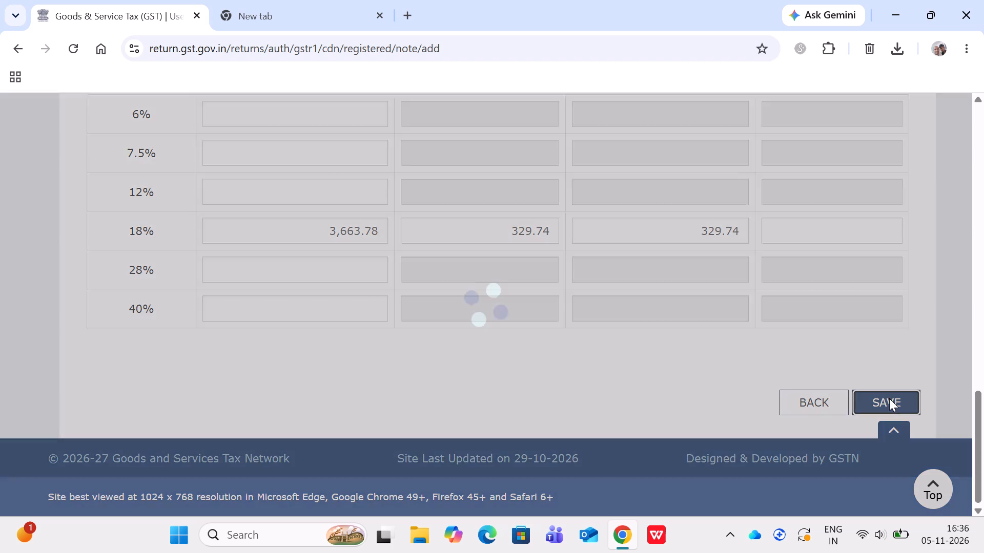
pyautogui.click(889, 398)
pyautogui.click(889, 398)
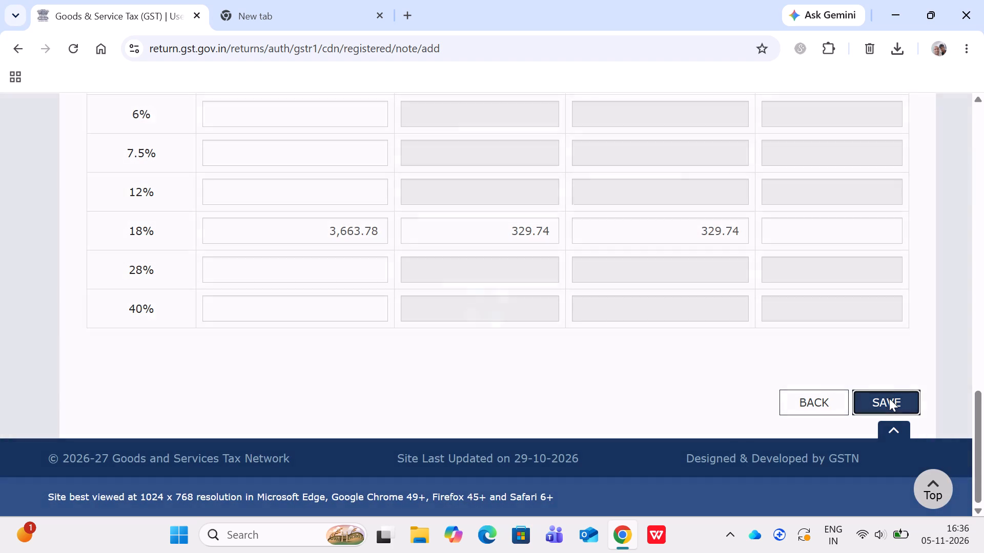
pyautogui.click(886, 394)
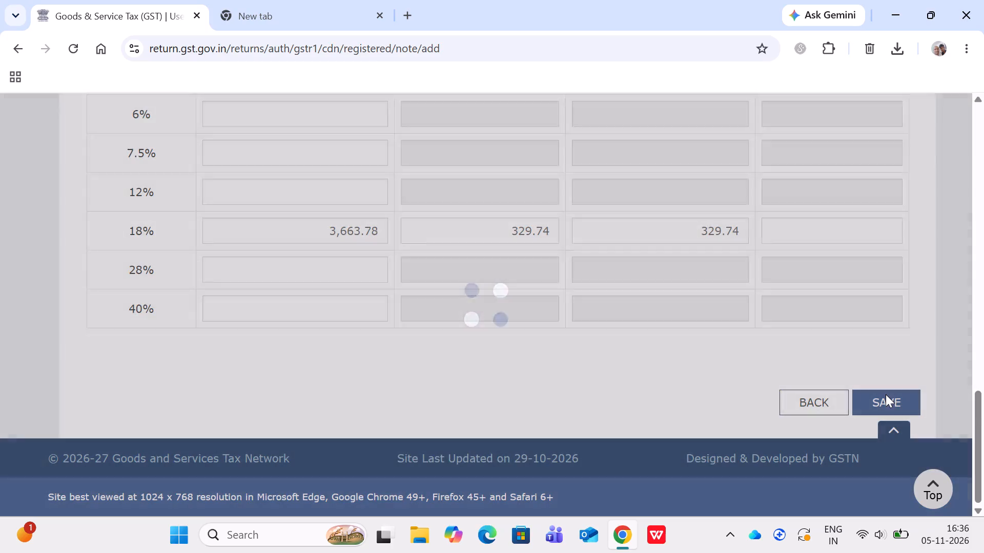
pyautogui.press('Return')
# Enter 26-27/SRP/062 as the debit/credit note number of the next new note for PHYSICSWALLAH LIMITED.
pyautogui.scroll(-3, 518, 391)
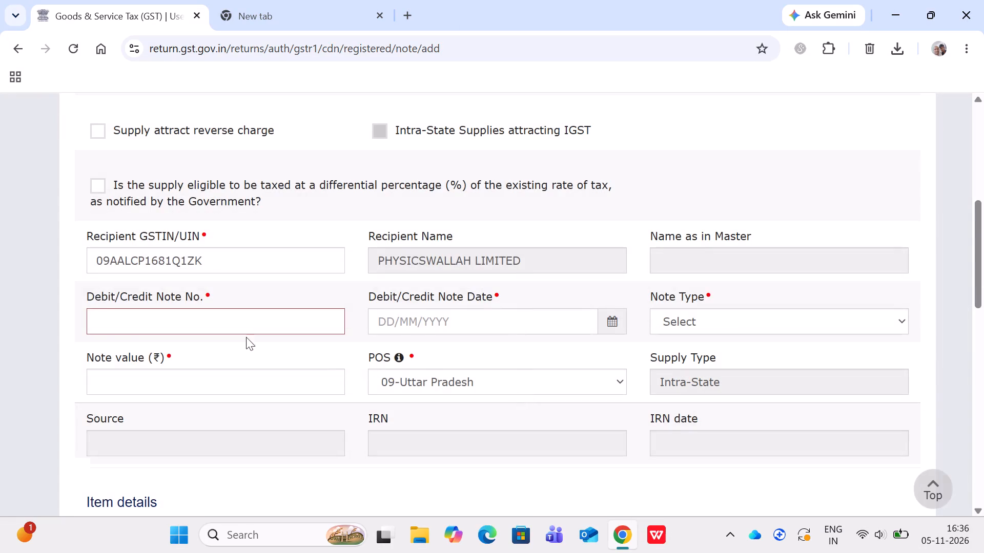
pyautogui.click(131, 322)
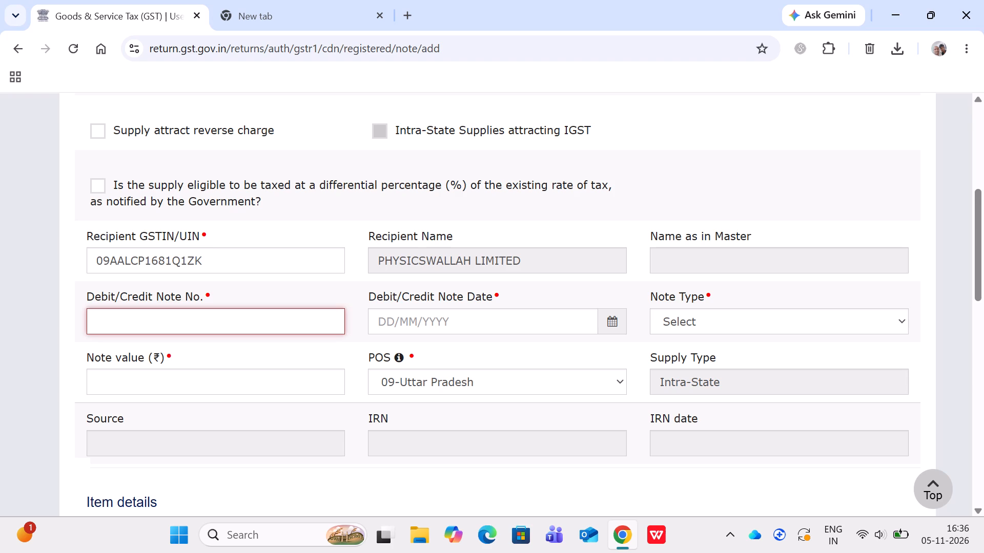
pyautogui.hotkey('ctrl', 'v')
pyautogui.press('BackSpace')
pyautogui.press('BackSpace')
pyautogui.write('62')
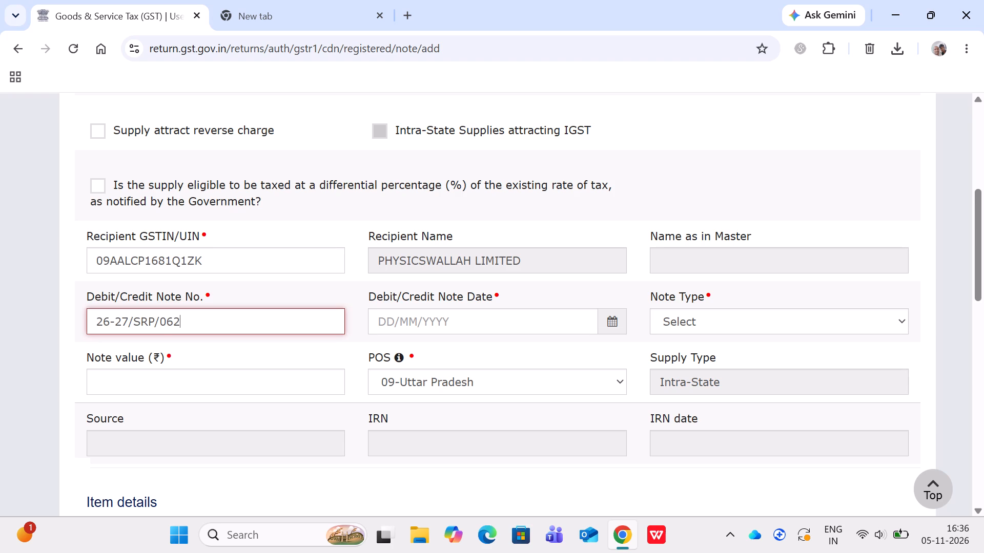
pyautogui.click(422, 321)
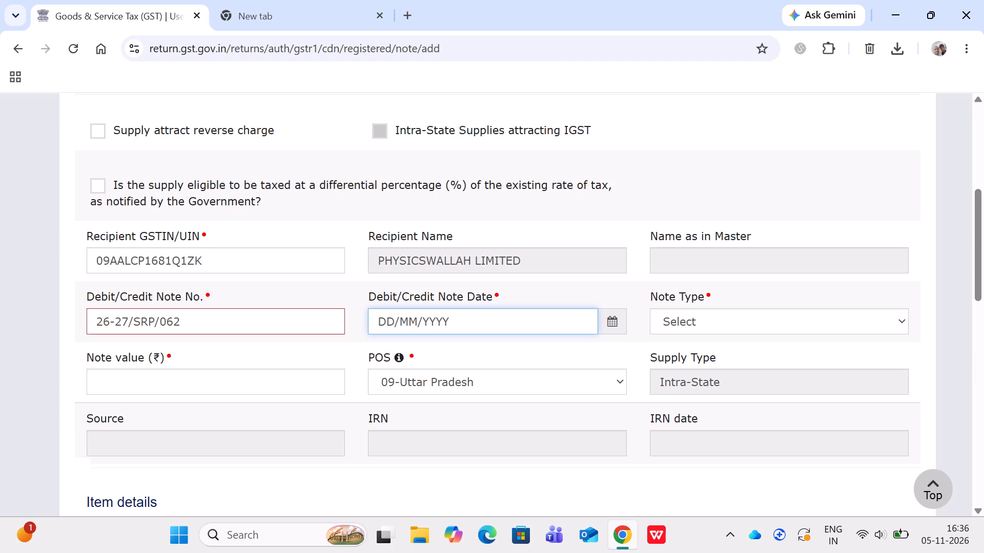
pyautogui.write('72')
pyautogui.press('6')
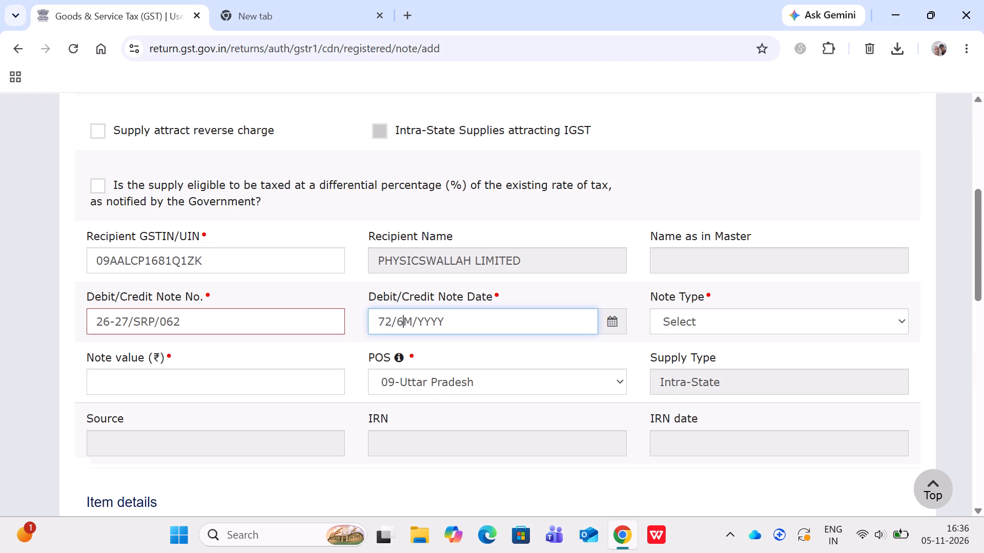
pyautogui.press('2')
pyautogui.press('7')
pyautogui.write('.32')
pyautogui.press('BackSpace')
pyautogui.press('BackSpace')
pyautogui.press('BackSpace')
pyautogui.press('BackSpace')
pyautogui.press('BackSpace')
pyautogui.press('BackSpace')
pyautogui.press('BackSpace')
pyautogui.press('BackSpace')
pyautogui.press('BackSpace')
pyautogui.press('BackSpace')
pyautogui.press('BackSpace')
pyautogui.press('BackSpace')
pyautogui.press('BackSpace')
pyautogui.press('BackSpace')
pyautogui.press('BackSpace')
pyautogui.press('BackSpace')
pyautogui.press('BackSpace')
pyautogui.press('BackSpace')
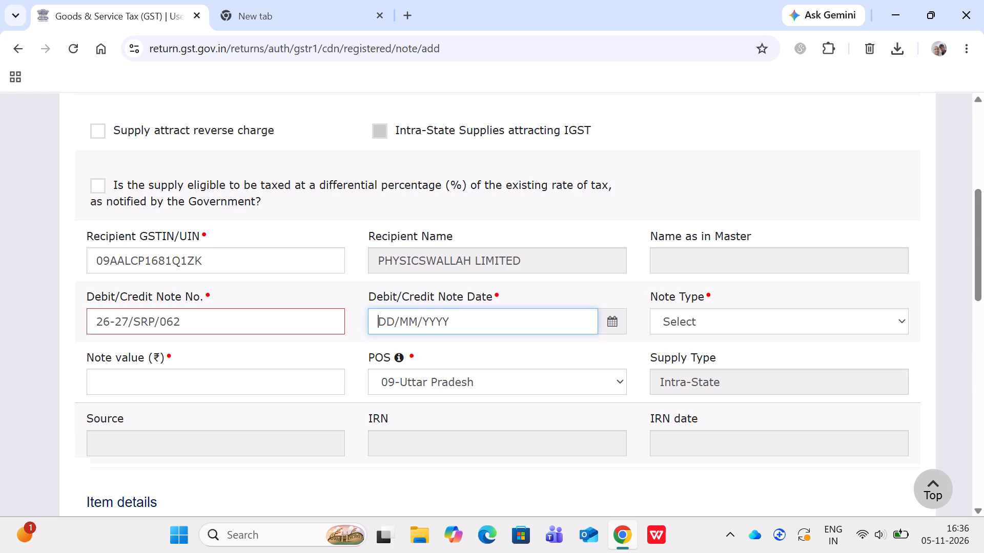
# Date note 26-27/SRP/062 14/08/2026 and set its note type to Credit.
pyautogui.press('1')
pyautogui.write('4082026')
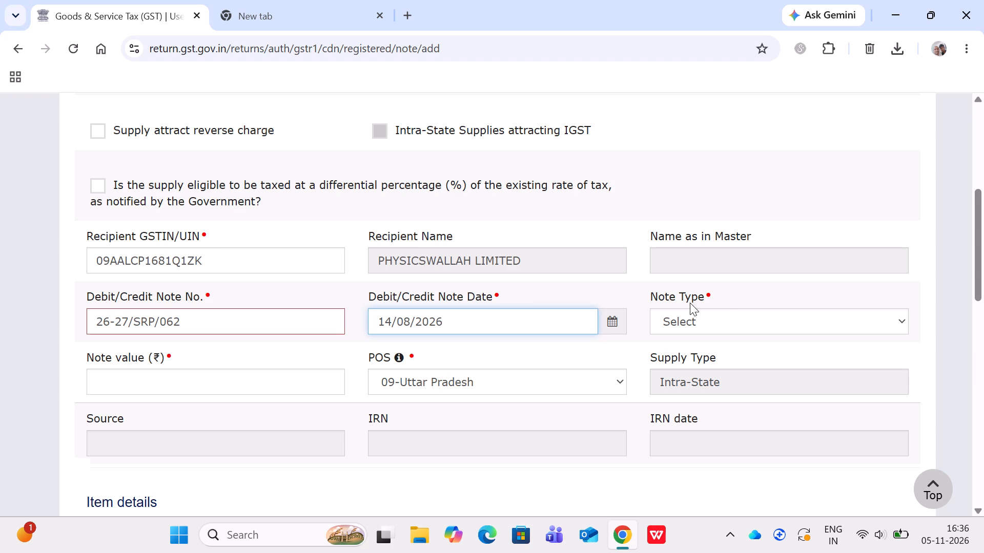
pyautogui.click(725, 318)
pyautogui.click(676, 357)
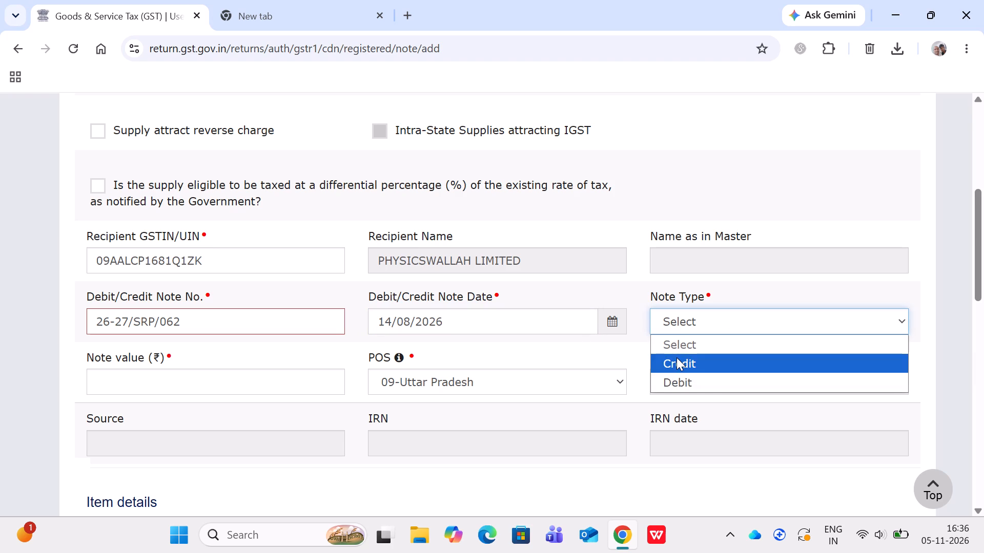
# Set the note value of credit note 26-27/SRP/062 to 72627.32.
pyautogui.click(241, 386)
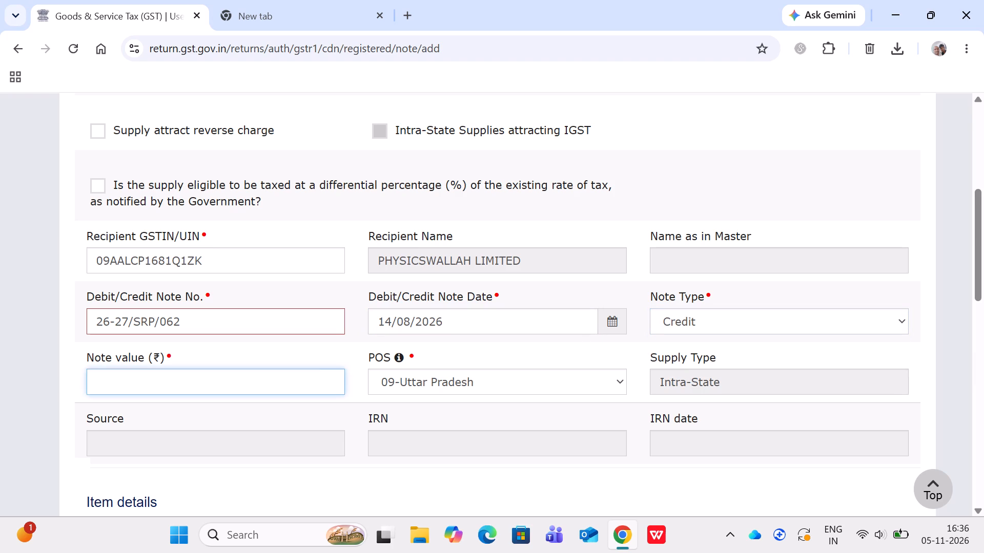
pyautogui.write('72')
pyautogui.write('627')
pyautogui.press('.')
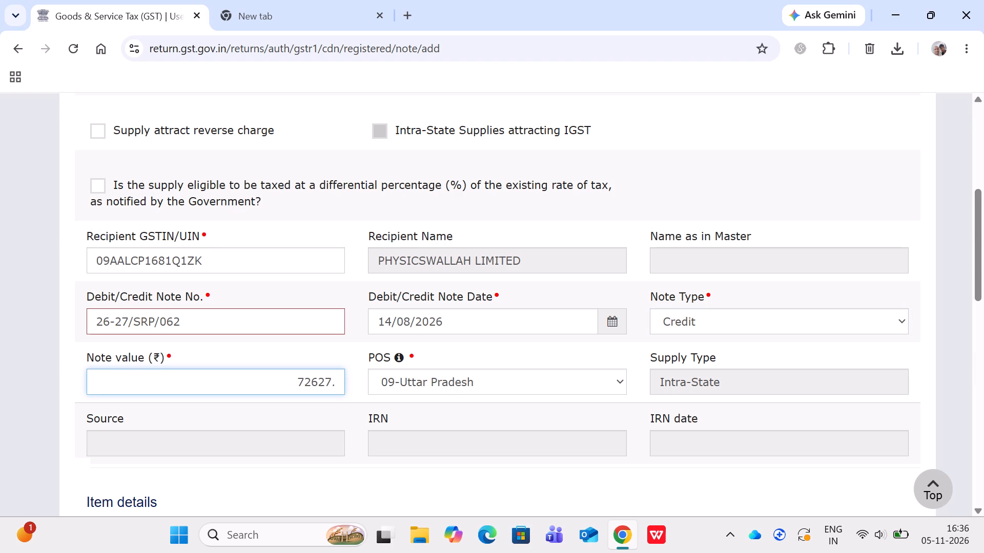
pyautogui.write('32')
pyautogui.scroll(-4, 241, 386)
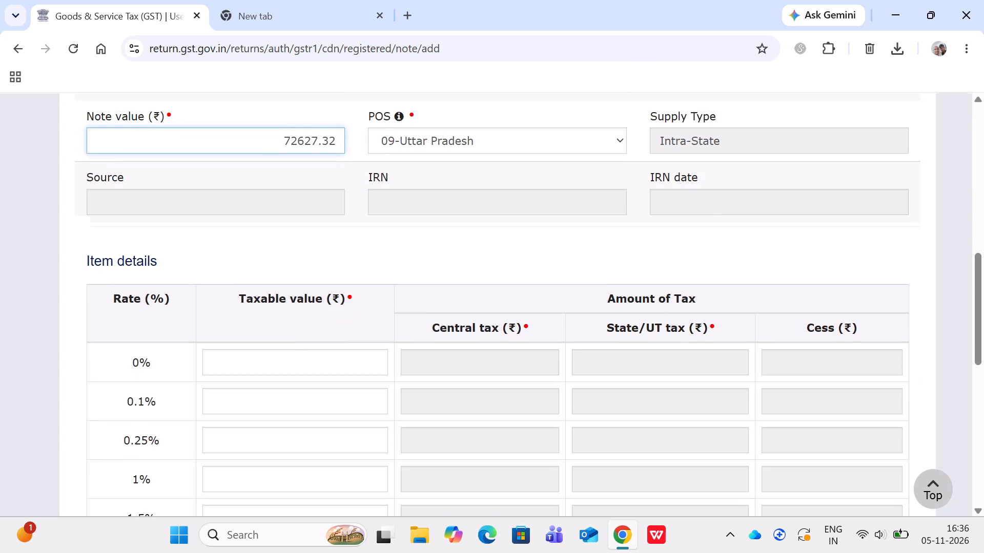
# Enter a taxable value of 66440 at the 5% rate for credit note 26-27/SRP/062.
pyautogui.scroll(-1, 241, 386)
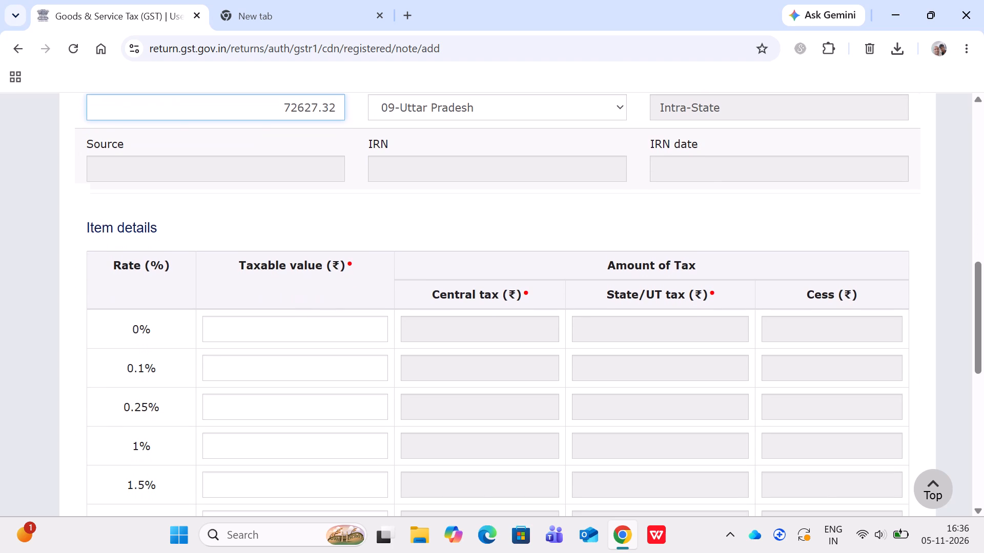
pyautogui.scroll(-3, 241, 386)
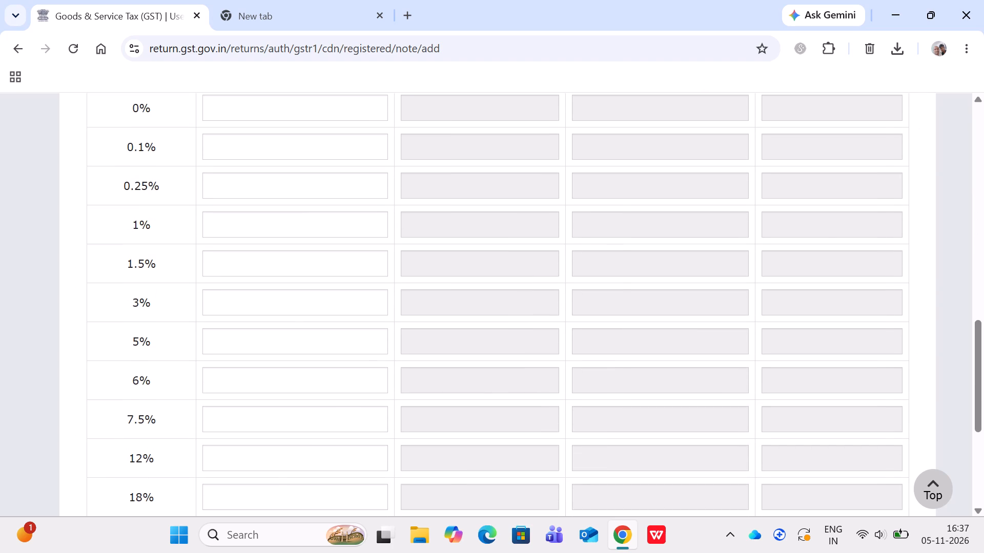
pyautogui.click(289, 347)
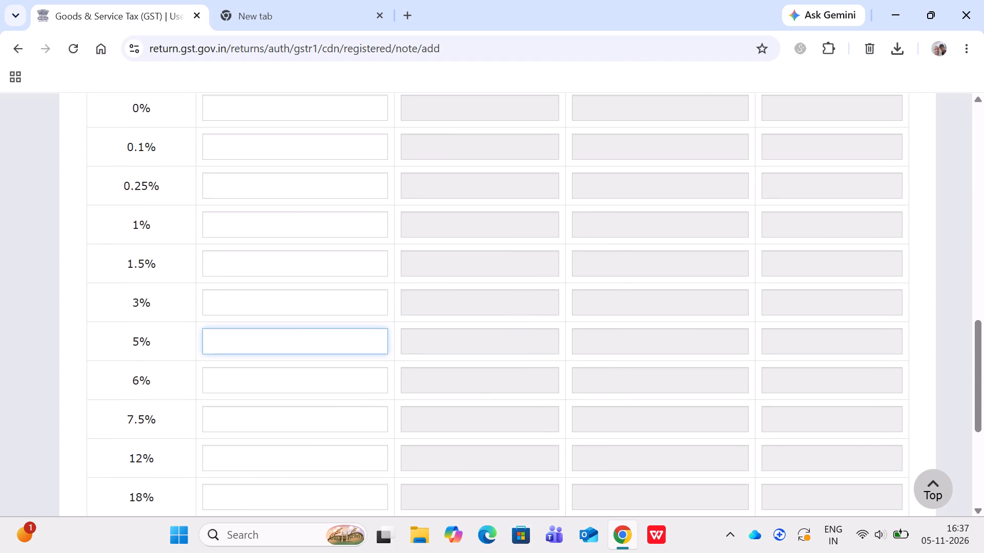
pyautogui.write('6644')
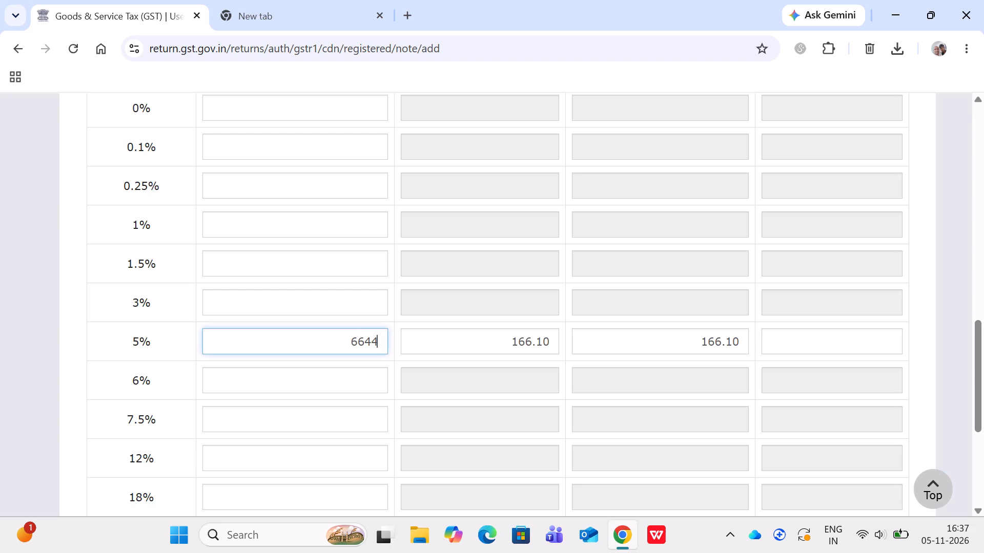
pyautogui.press('0')
# Enter a taxable value of 2428.24 at the 18% rate for note 26-27/SRP/062 and save the note.
pyautogui.scroll(-2, 289, 347)
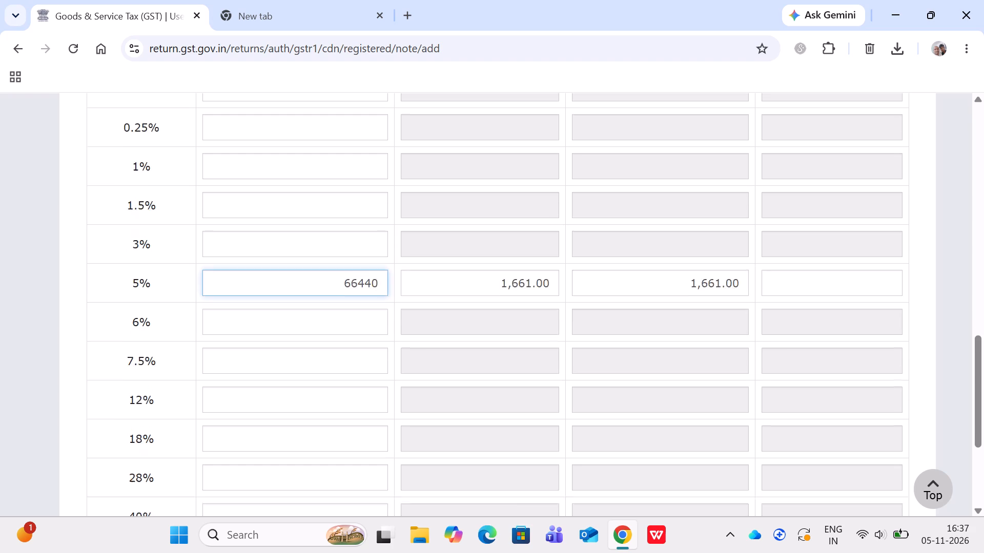
pyautogui.scroll(-2, 289, 347)
pyautogui.scroll(1, 255, 210)
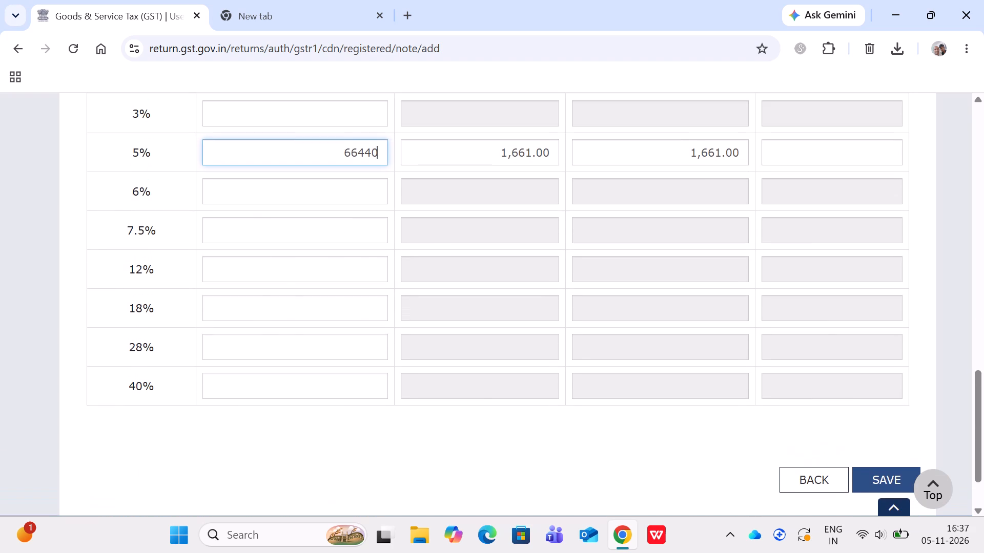
pyautogui.click(290, 312)
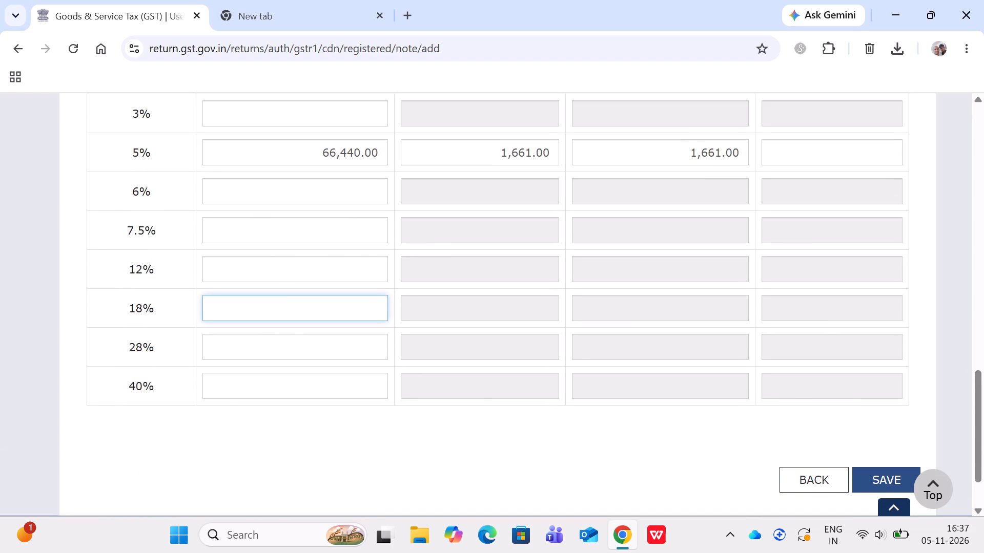
pyautogui.write('24')
pyautogui.write('28')
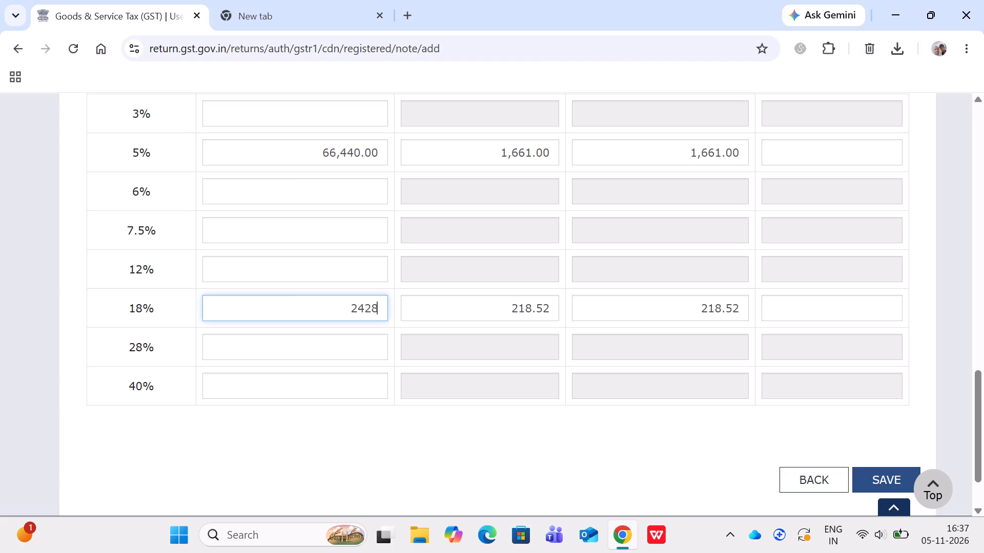
pyautogui.write('.24')
pyautogui.scroll(-2, 290, 312)
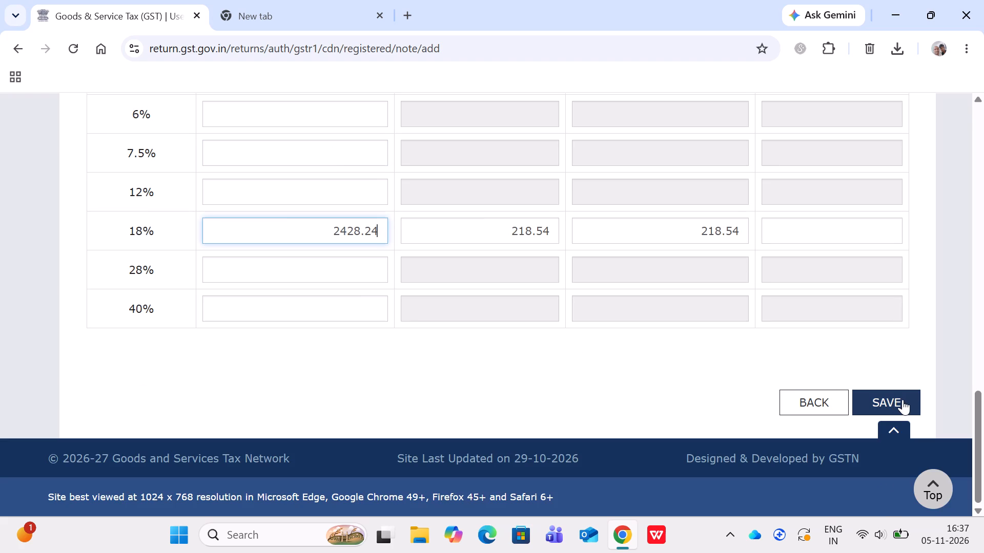
pyautogui.click(903, 399)
pyautogui.press('Return')
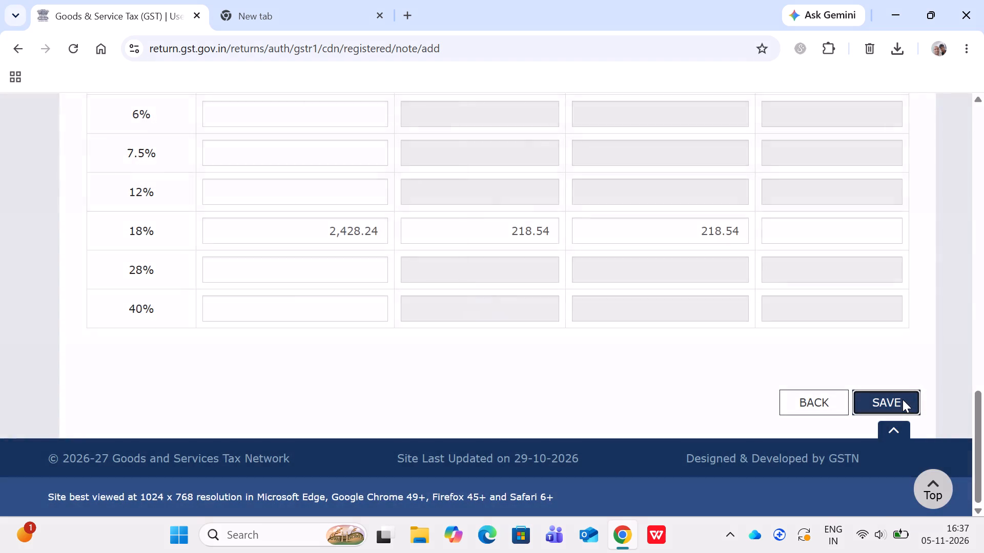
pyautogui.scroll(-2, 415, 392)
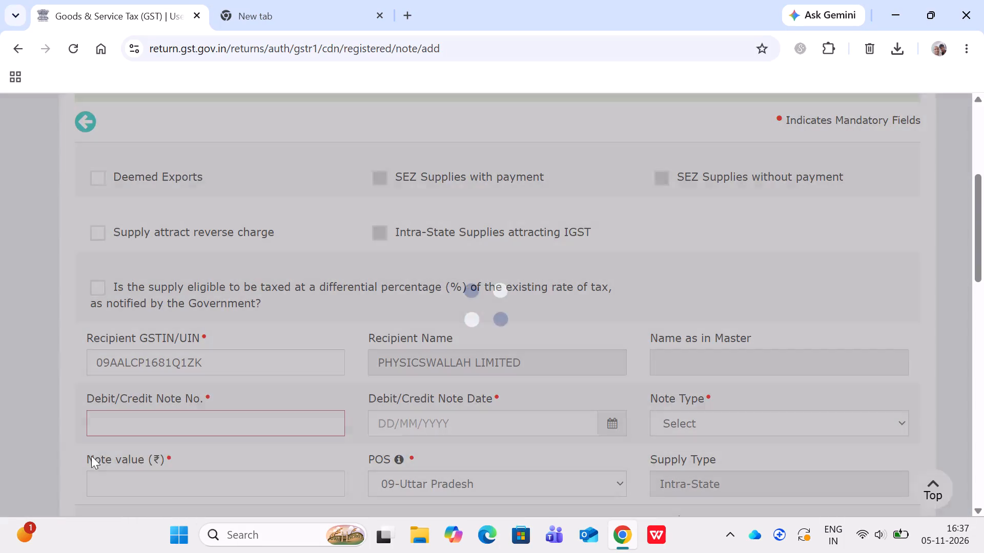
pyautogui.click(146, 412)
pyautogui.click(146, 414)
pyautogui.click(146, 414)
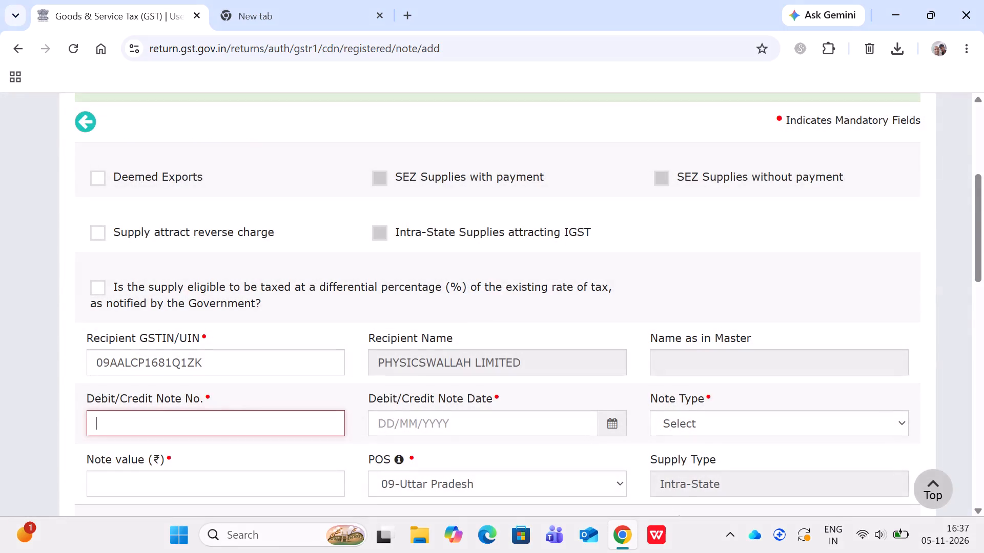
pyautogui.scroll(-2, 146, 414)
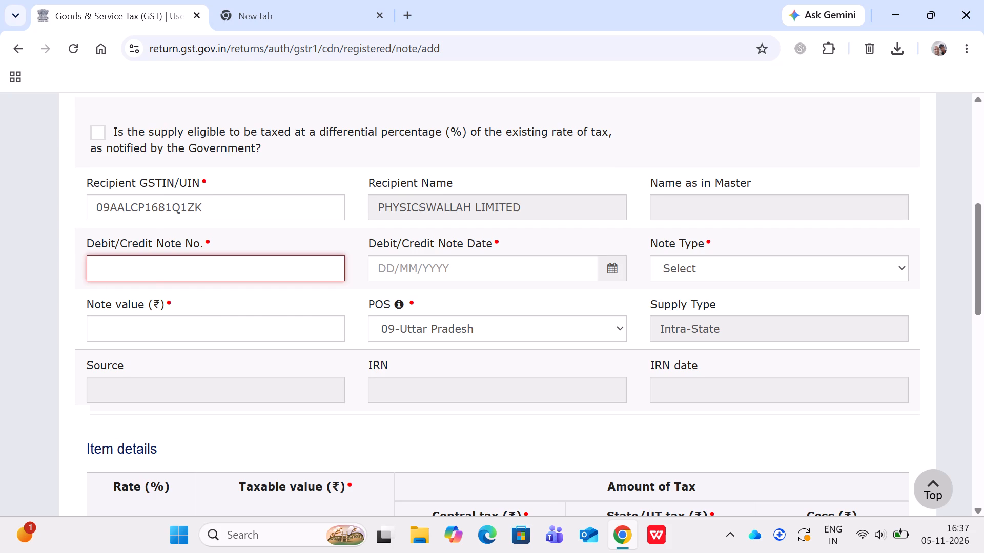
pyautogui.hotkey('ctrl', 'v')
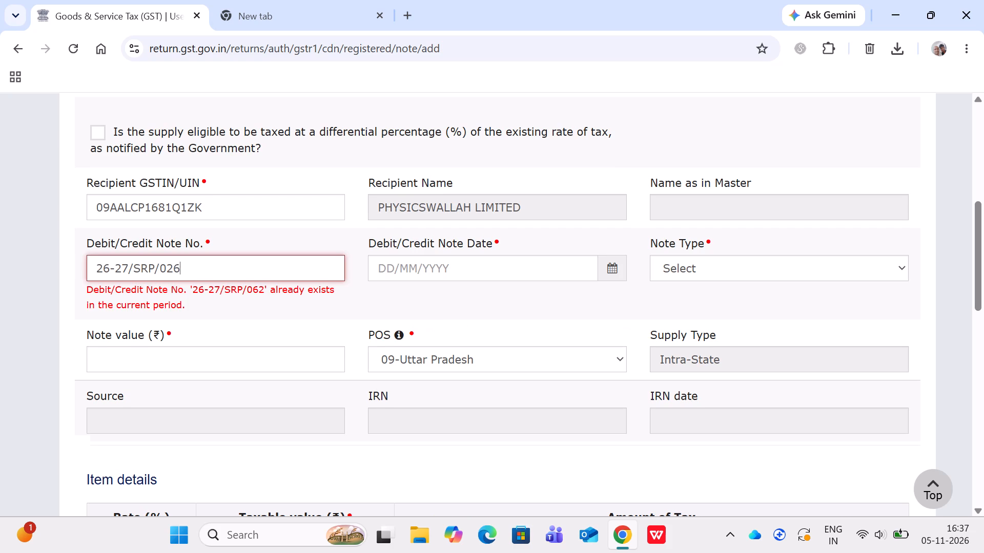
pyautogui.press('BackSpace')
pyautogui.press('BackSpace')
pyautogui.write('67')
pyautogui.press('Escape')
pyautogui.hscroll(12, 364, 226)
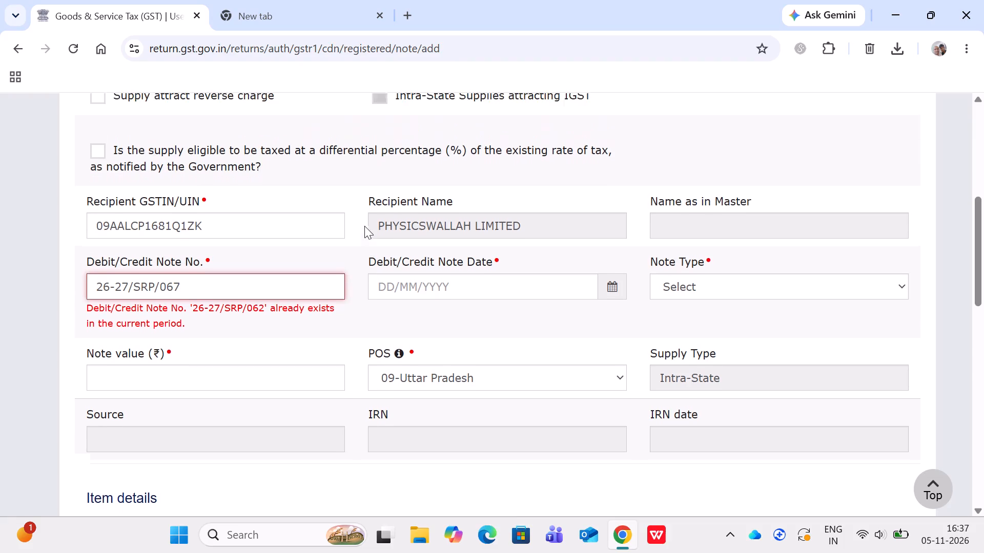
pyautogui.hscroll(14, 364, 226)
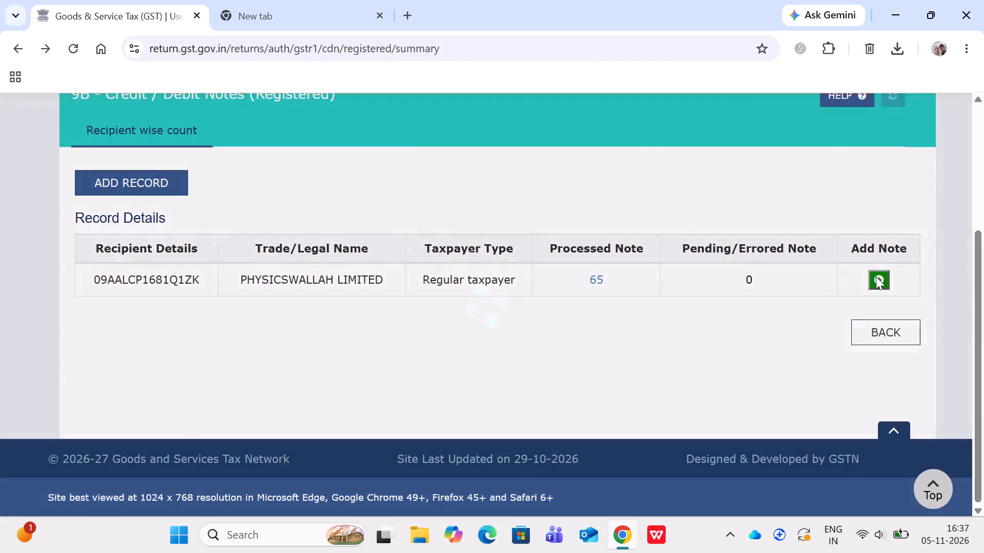
# Add a new note for PHYSICSWALLAH LIMITED from the recipient summary and enter 26-27/SRP/067 as its debit/credit note number.
pyautogui.click(876, 276)
pyautogui.click(876, 276)
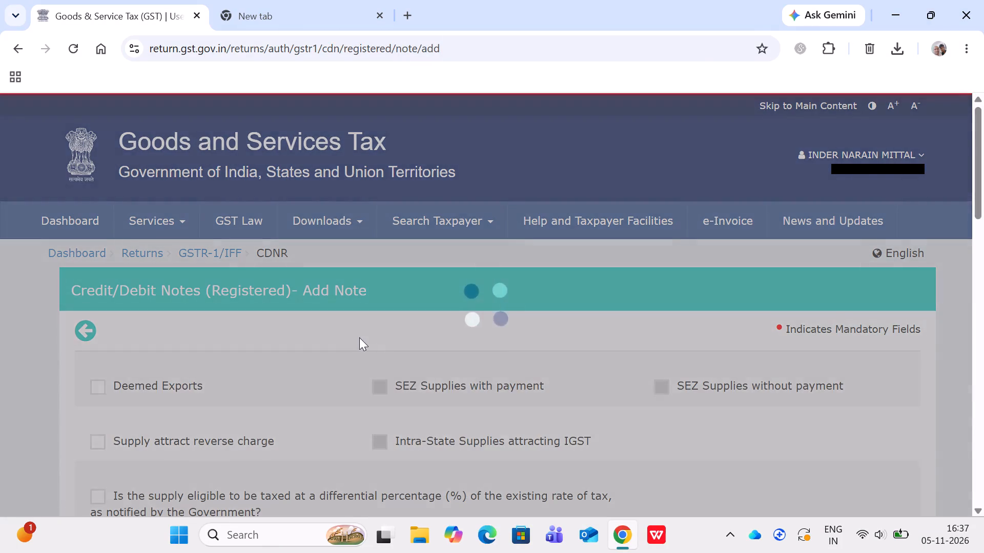
pyautogui.scroll(-5, 359, 337)
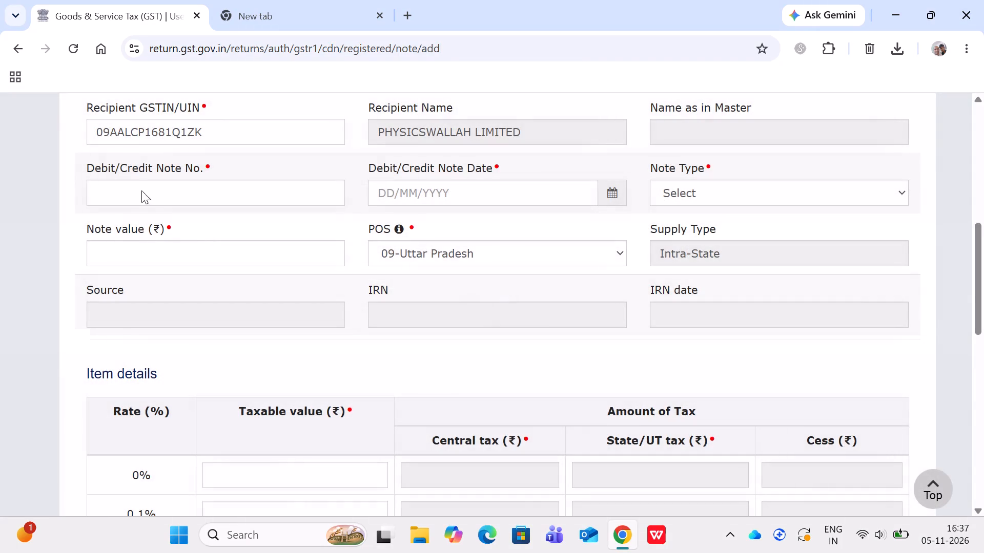
pyautogui.click(130, 187)
pyautogui.hotkey('ctrl', 'v')
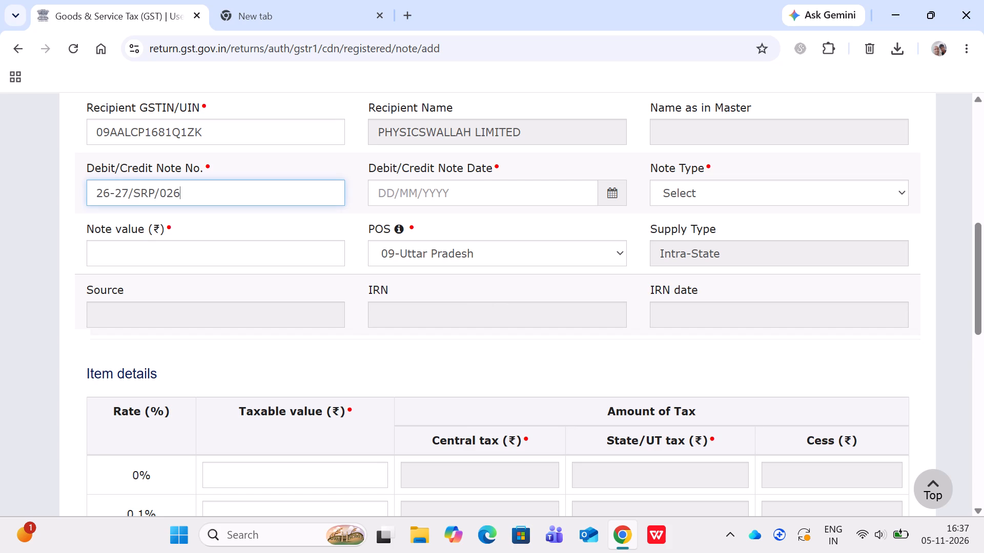
pyautogui.press('BackSpace')
pyautogui.press('BackSpace')
pyautogui.write('67')
# Date note 26-27/SRP/067 26/08/2026 and set its note type to Credit.
pyautogui.click(462, 190)
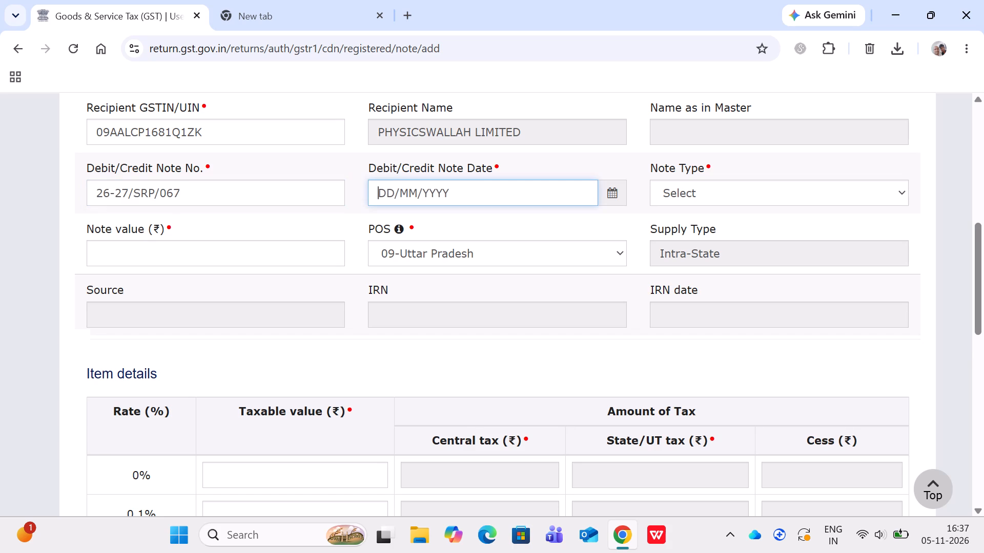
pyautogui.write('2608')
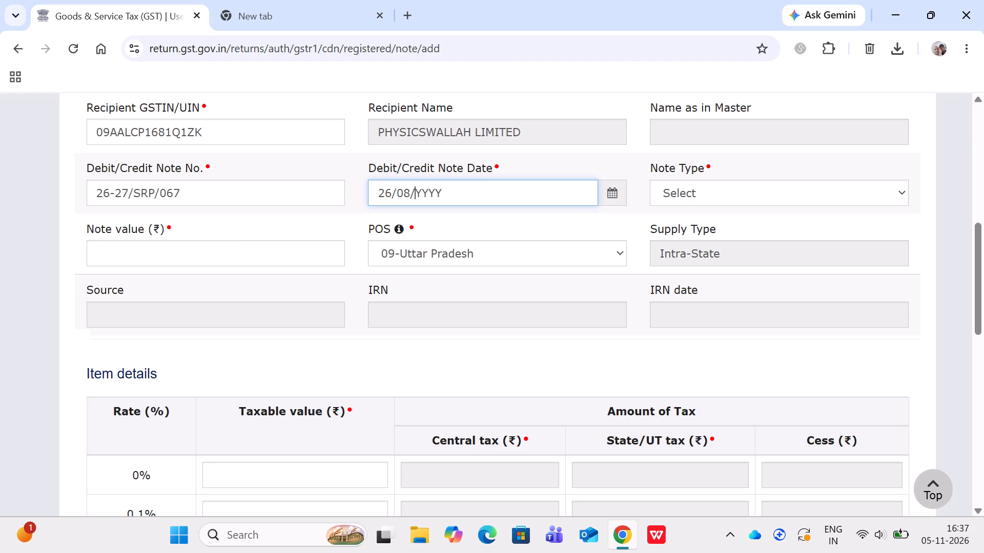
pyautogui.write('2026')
pyautogui.click(714, 182)
pyautogui.click(685, 231)
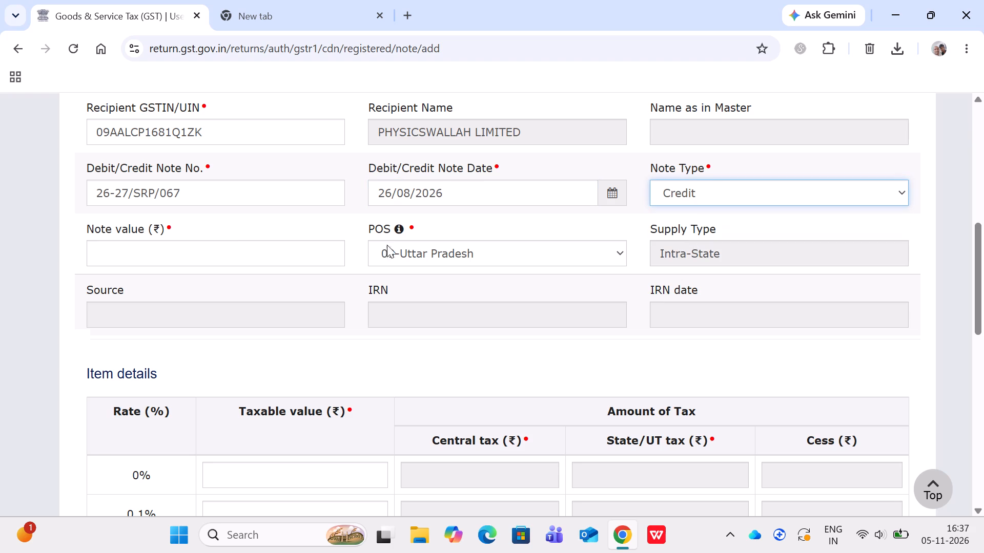
# Set the note value of credit note 26-27/SRP/067 to 68.82.
pyautogui.click(258, 247)
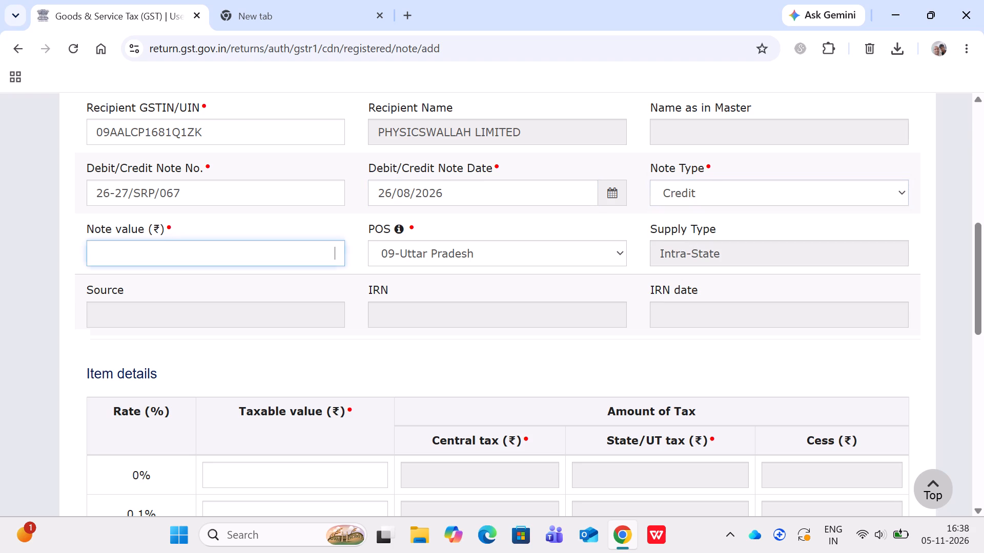
pyautogui.write('68')
pyautogui.press('.')
pyautogui.write('82')
# Enter a taxable value of 62.42 at the 5% rate for credit note 26-27/SRP/067.
pyautogui.scroll(-3, 258, 247)
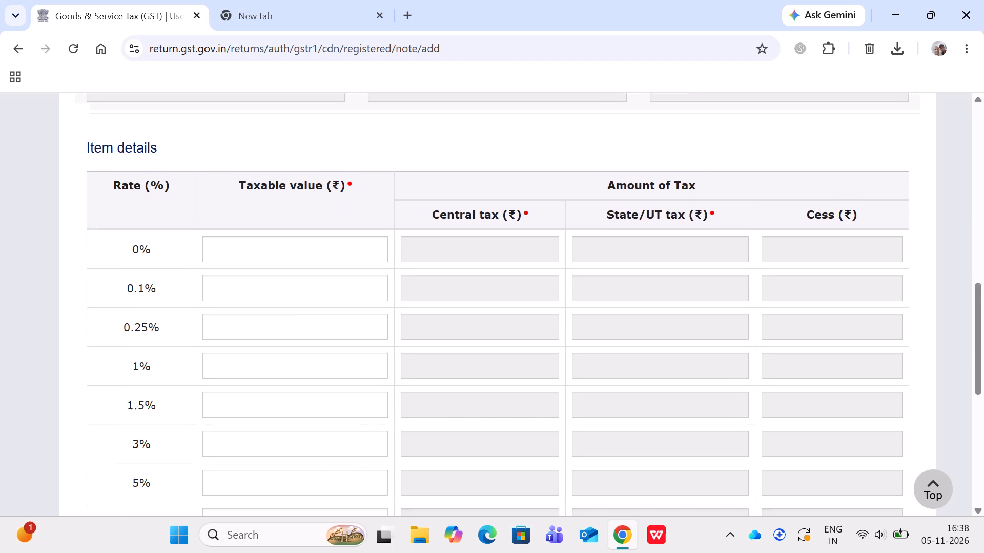
pyautogui.scroll(-1, 258, 247)
pyautogui.click(251, 430)
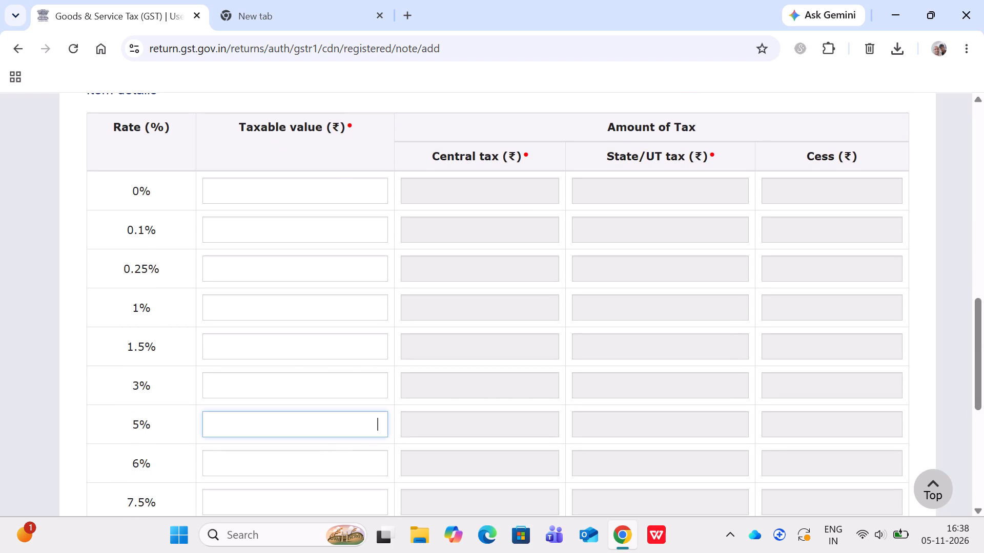
pyautogui.write('62')
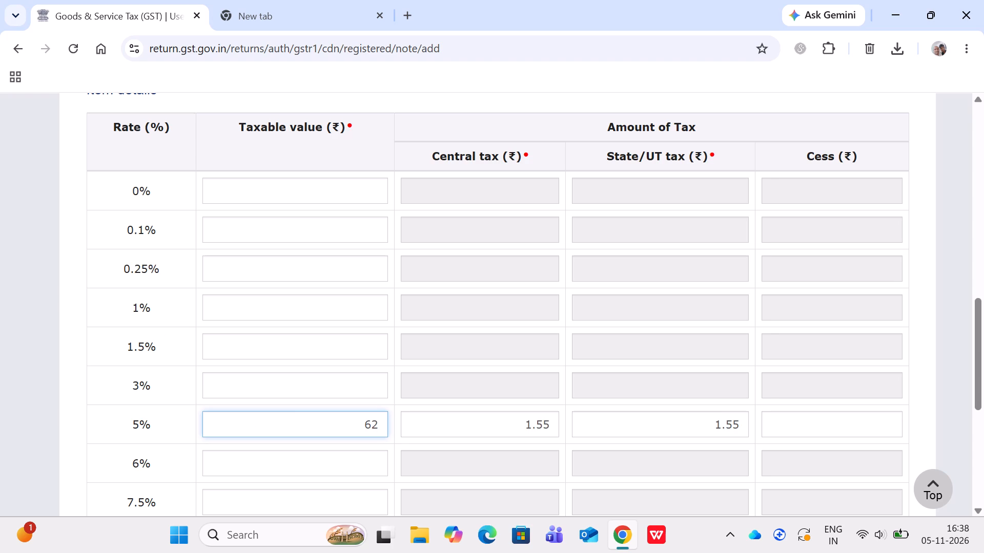
pyautogui.press('.')
pyautogui.write('42')
pyautogui.scroll(-4, 251, 430)
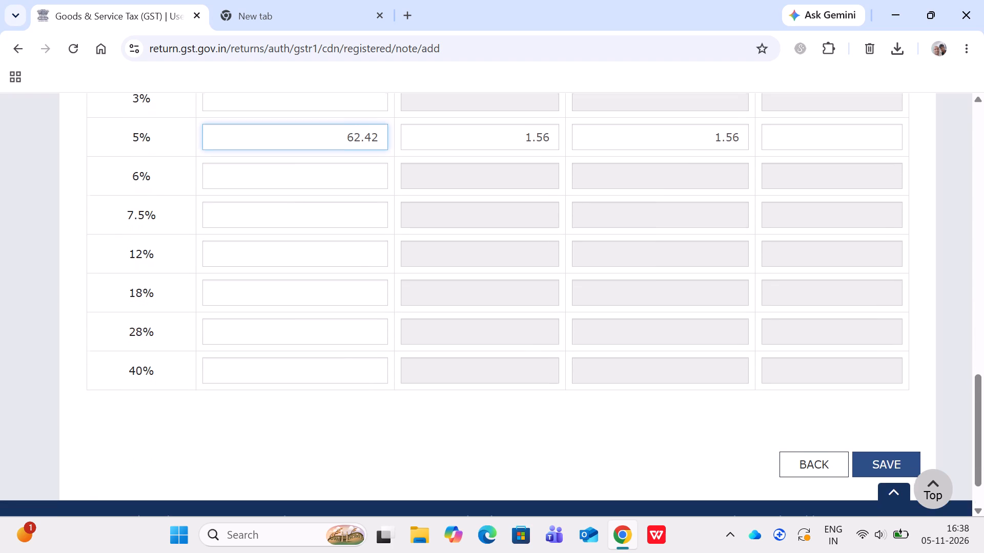
# Enter a taxable value of 2.77 at the 18% rate for credit note 26-27/SRP/067 and save the note.
pyautogui.scroll(-1, 251, 430)
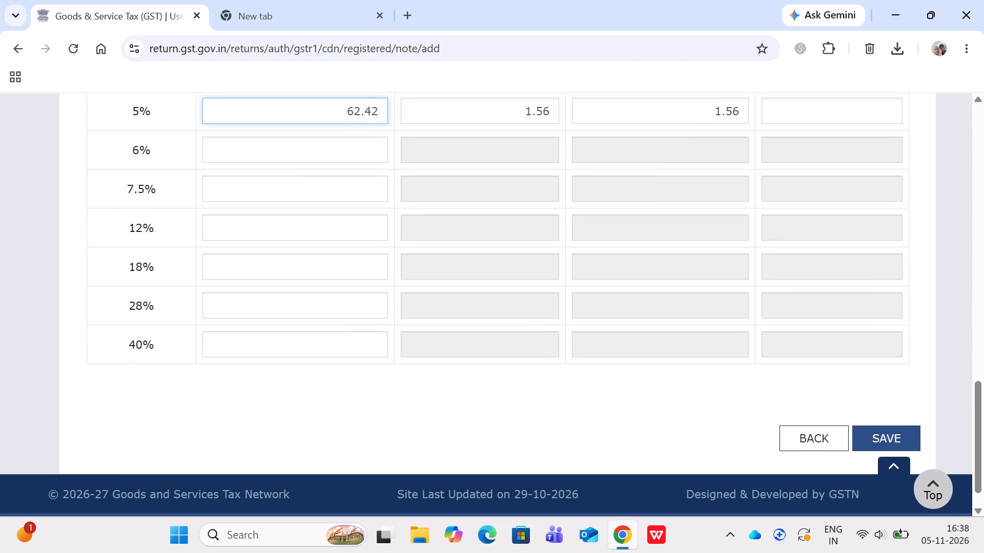
pyautogui.click(280, 268)
pyautogui.write('2.')
pyautogui.write('77')
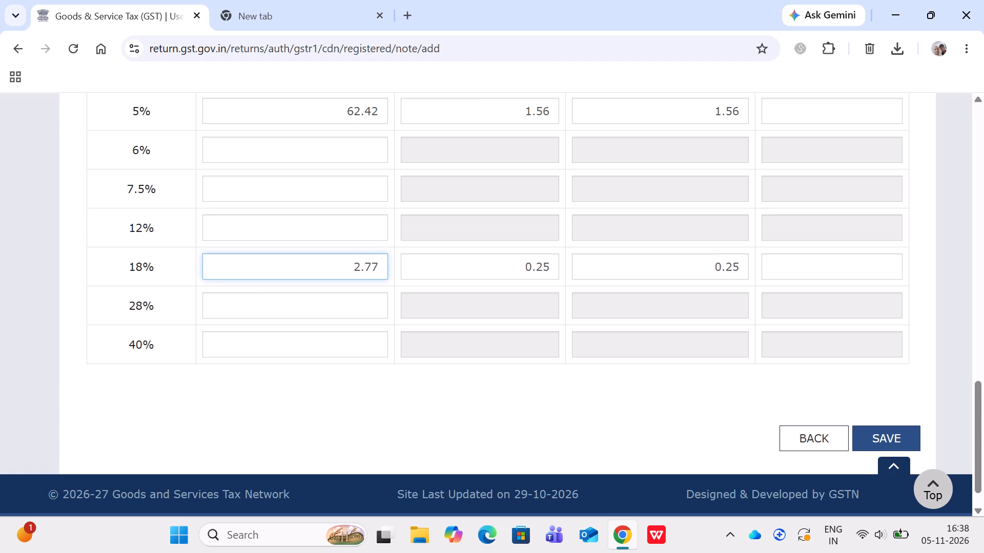
pyautogui.scroll(-1, 280, 268)
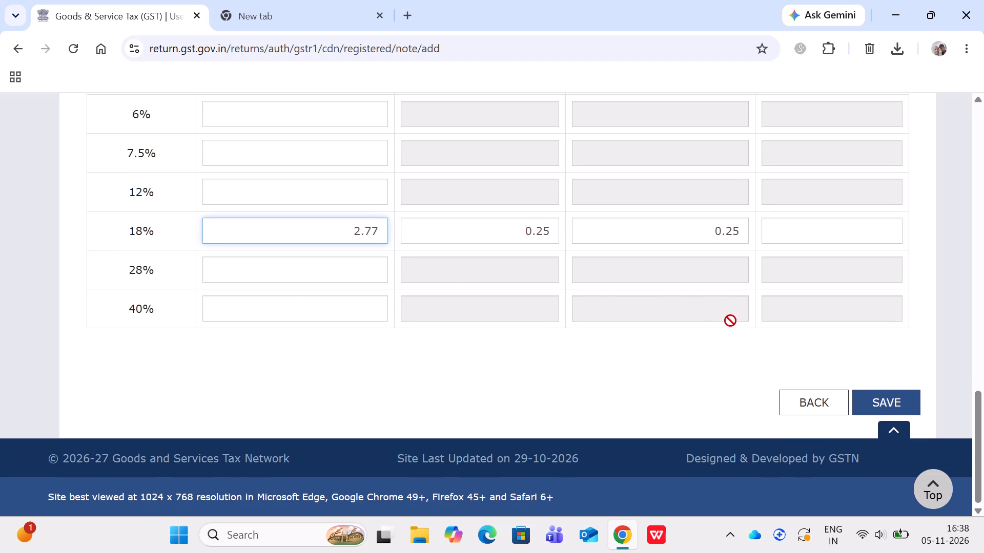
pyautogui.click(881, 400)
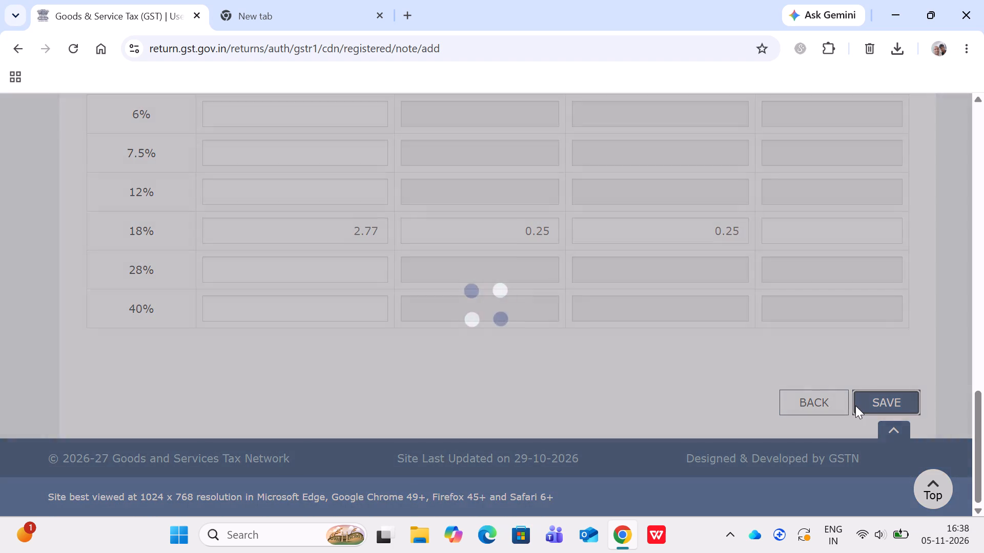
pyautogui.press('Return')
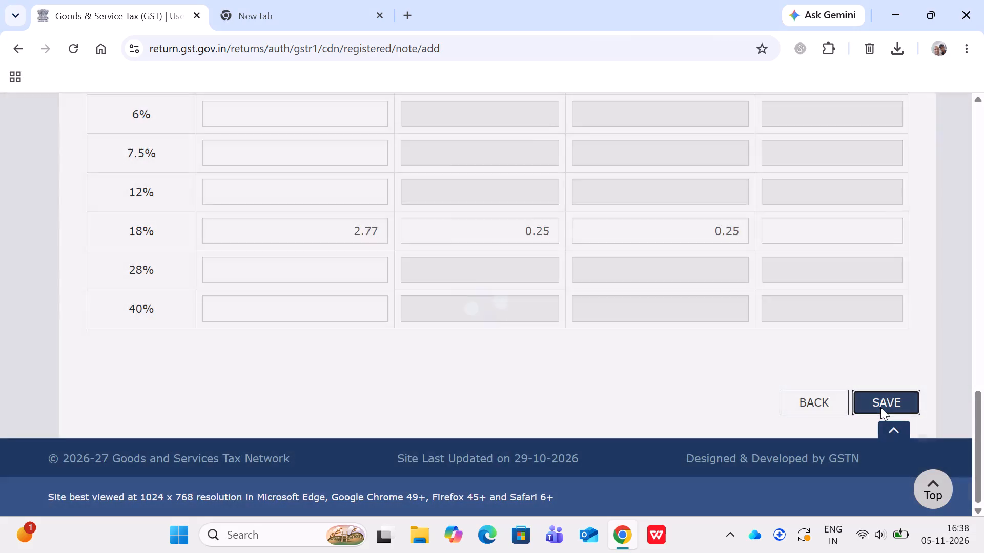
pyautogui.press('Return')
pyautogui.click(880, 401)
# Enter 26-27/SRP/068 as the debit/credit note number of the new note for PHYSICSWALLAH LIMITED.
pyautogui.scroll(-3, 354, 347)
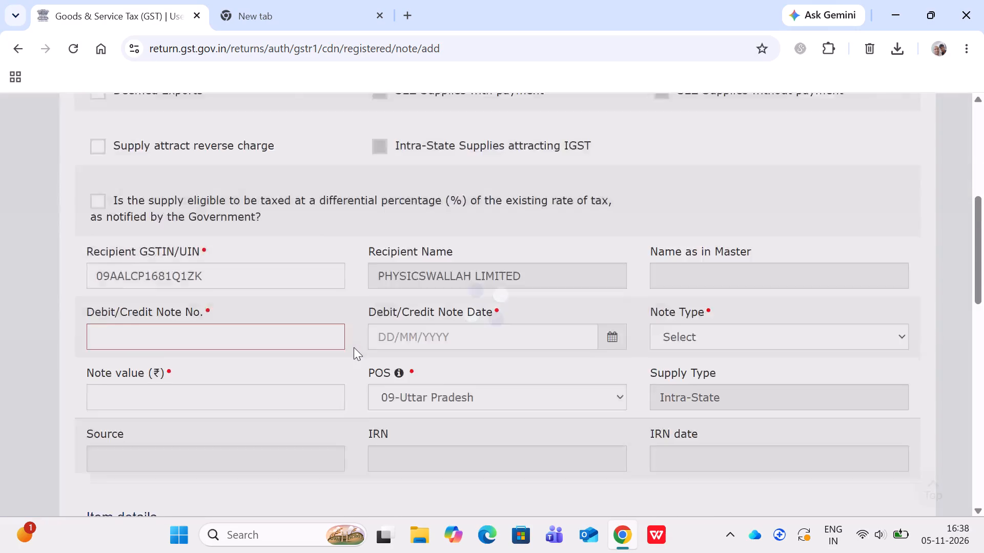
pyautogui.scroll(-2, 354, 347)
pyautogui.click(130, 243)
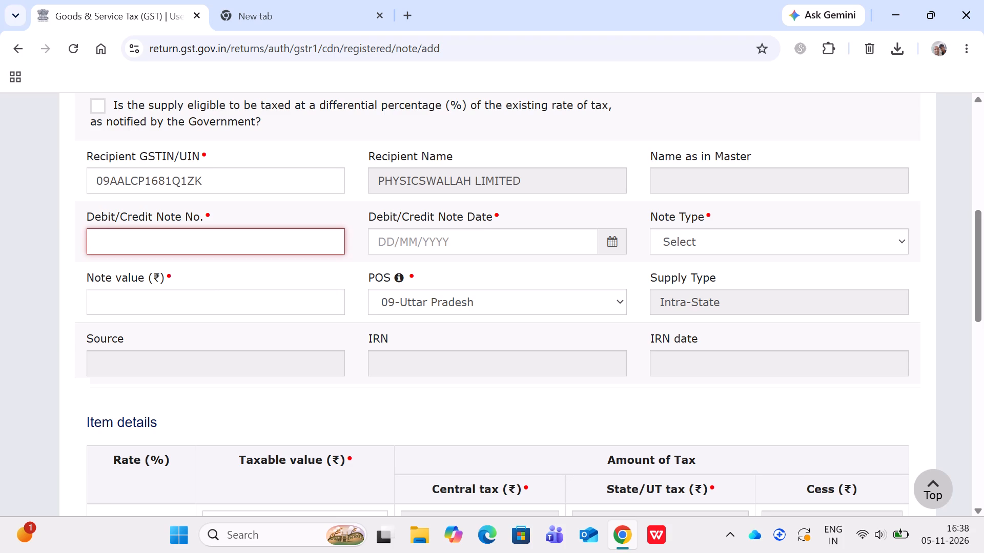
pyautogui.hotkey('ctrl', 'v')
pyautogui.press('BackSpace')
pyautogui.press('BackSpace')
pyautogui.write('68')
# Date note 26-27/SRP/068 05/09/2026 and set its note type to Credit.
pyautogui.click(403, 235)
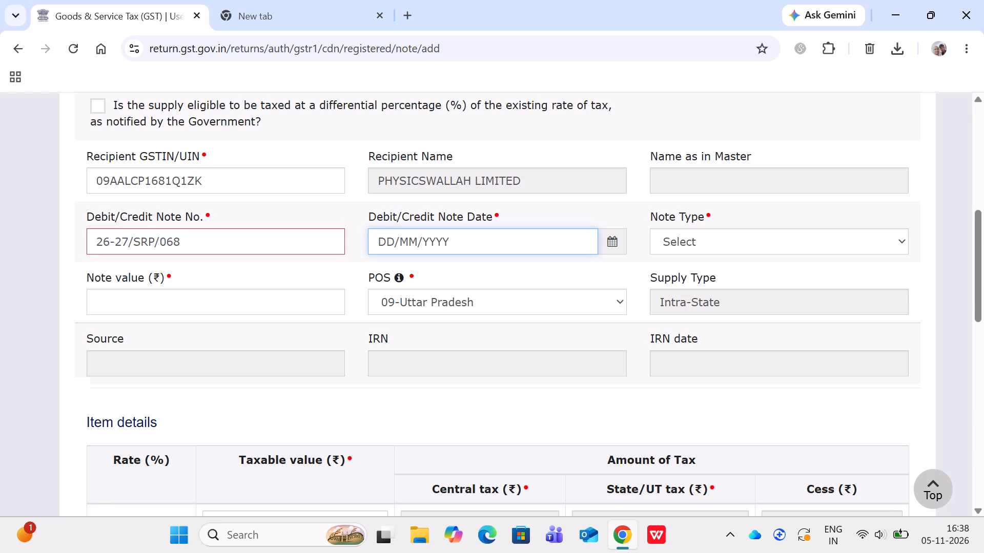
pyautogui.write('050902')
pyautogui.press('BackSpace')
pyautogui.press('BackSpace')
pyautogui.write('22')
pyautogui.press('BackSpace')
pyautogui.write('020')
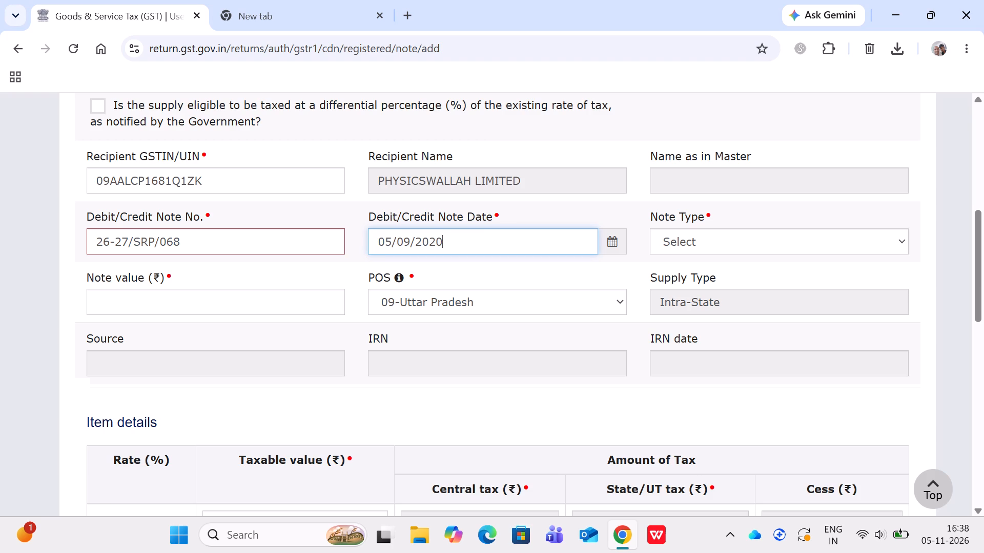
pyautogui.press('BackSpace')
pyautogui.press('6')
pyautogui.click(816, 250)
pyautogui.click(725, 283)
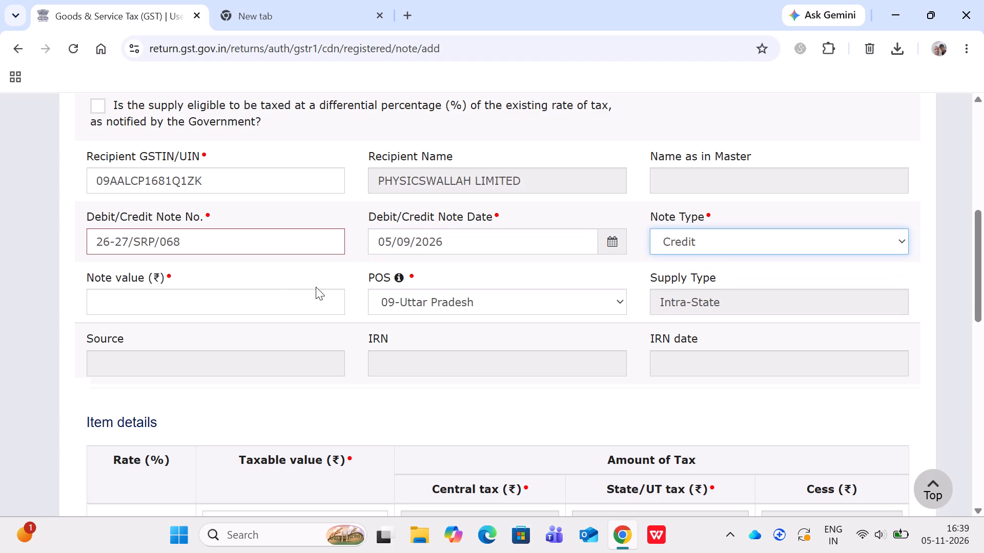
# Set the note value of credit note 26-27/SRP/068 to 127.44.
pyautogui.click(278, 287)
pyautogui.click(221, 304)
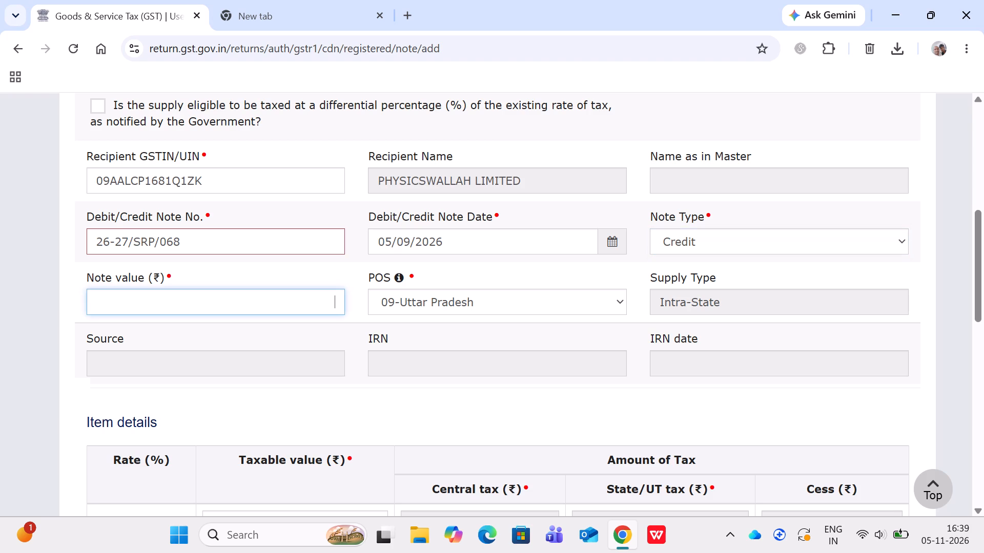
pyautogui.write('127')
pyautogui.press('.')
pyautogui.write('44')
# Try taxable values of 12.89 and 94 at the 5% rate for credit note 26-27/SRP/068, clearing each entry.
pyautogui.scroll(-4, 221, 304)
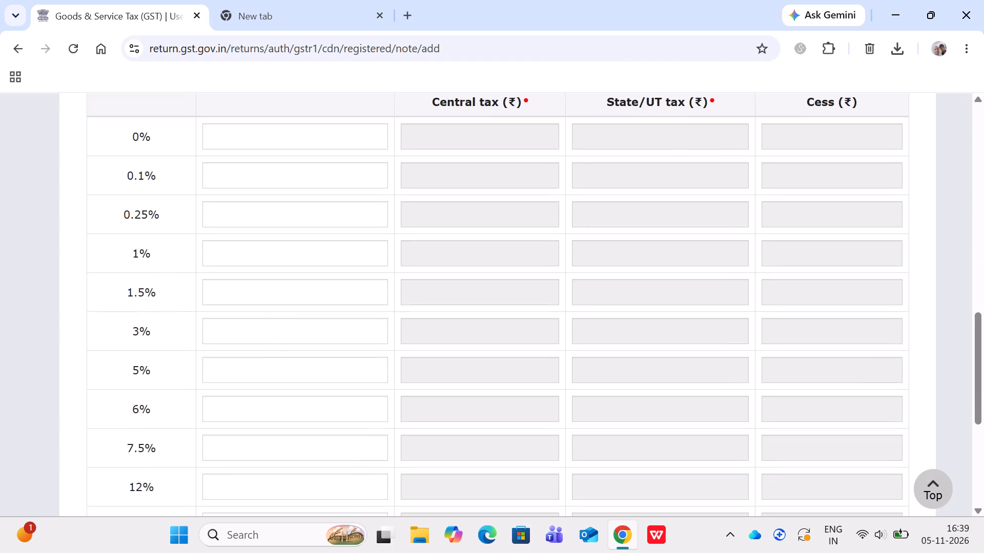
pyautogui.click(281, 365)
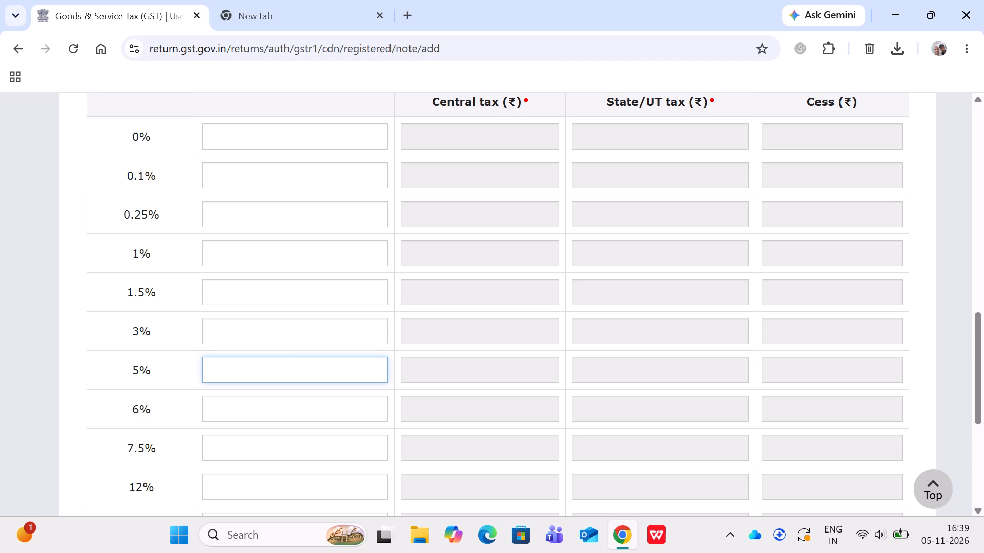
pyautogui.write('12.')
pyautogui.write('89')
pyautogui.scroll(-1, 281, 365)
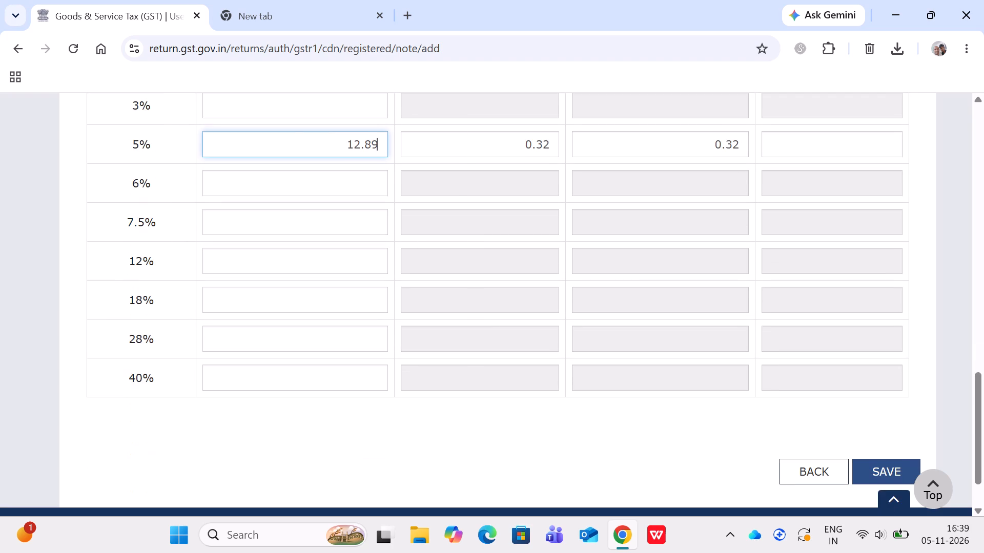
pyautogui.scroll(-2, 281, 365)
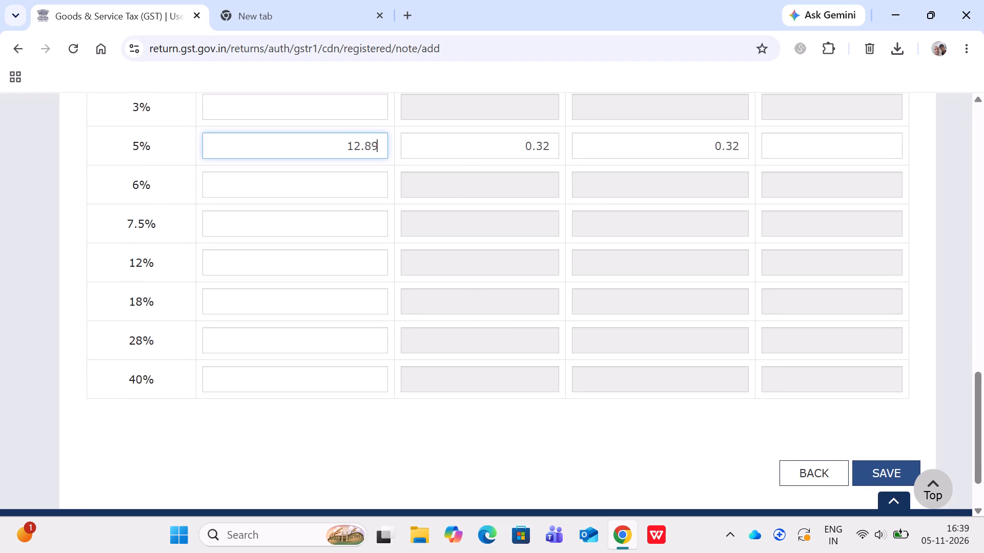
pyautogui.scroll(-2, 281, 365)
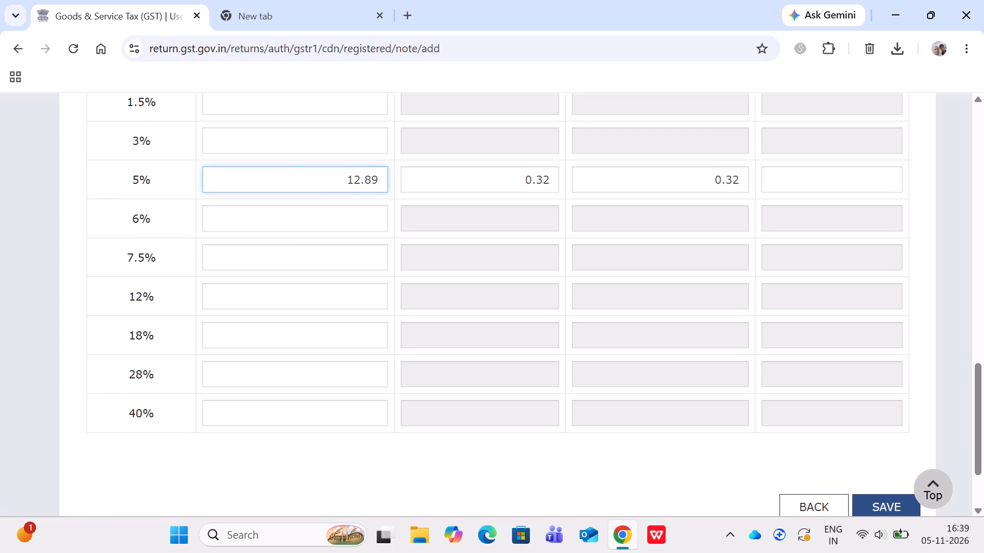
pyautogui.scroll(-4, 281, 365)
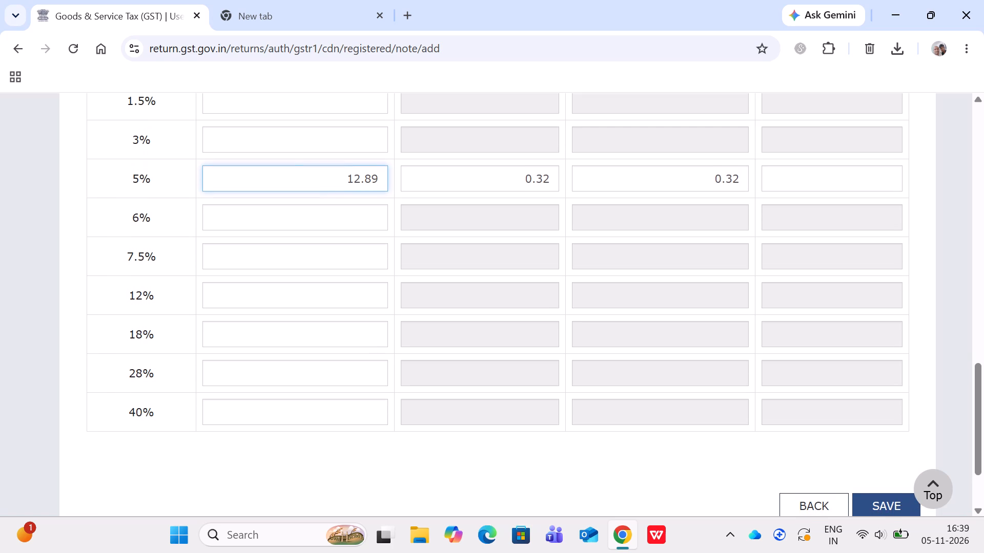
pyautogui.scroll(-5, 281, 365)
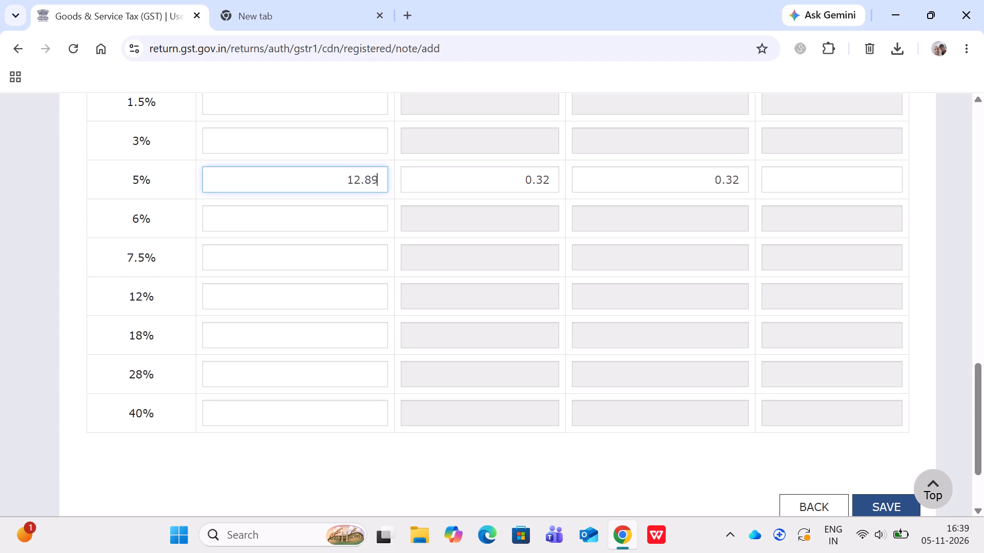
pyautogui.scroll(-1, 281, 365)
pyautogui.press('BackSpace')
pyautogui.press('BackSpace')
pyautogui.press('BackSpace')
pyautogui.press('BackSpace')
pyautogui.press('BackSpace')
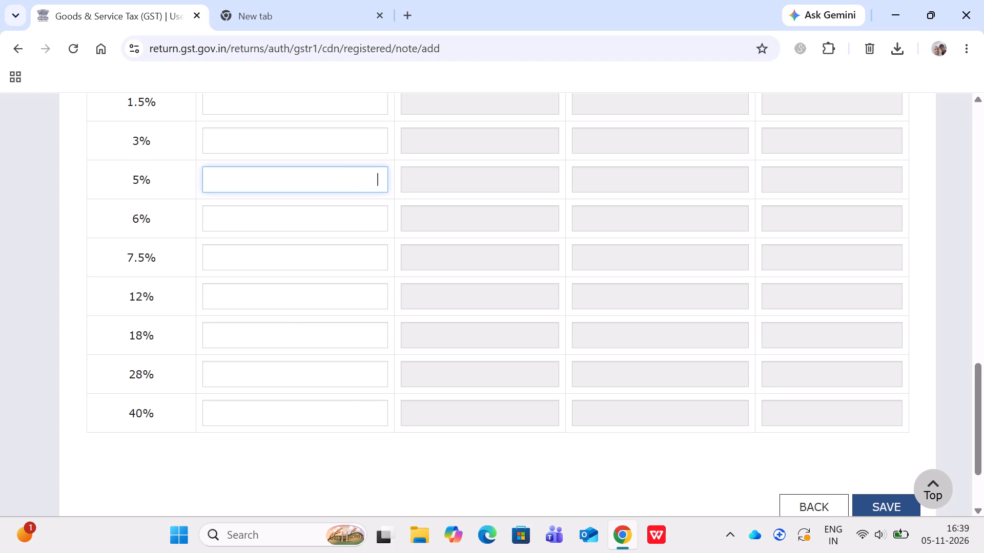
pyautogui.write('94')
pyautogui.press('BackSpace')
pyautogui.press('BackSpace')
# Enter a taxable value of 94 at the 18% rate for credit note 26-27/SRP/068.
pyautogui.scroll(3, 280, 336)
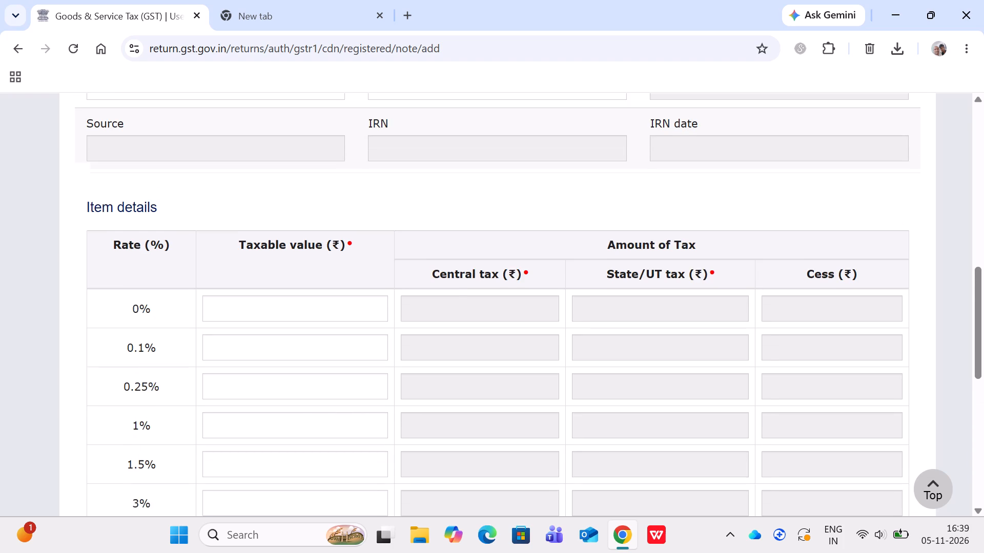
pyautogui.scroll(2, 280, 336)
pyautogui.scroll(-2, 280, 336)
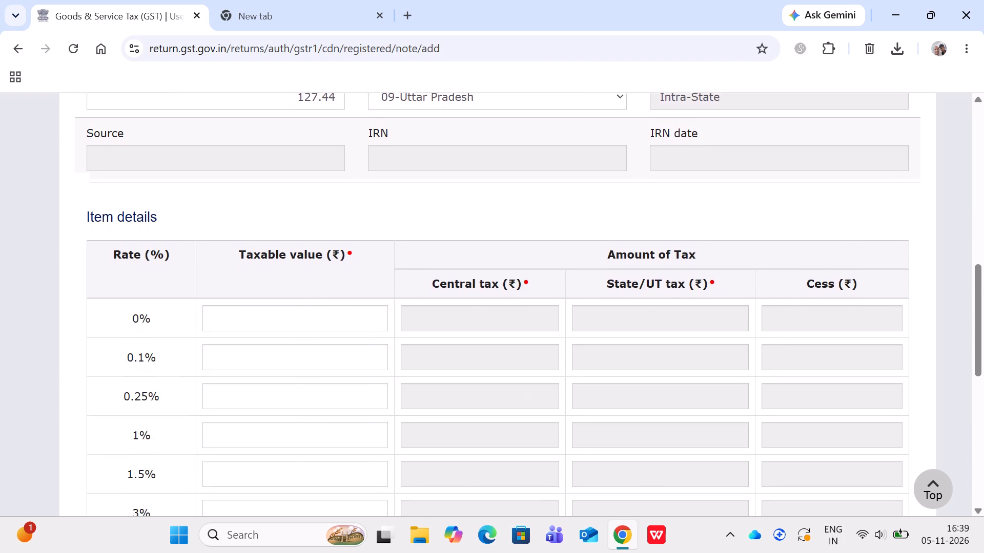
pyautogui.scroll(-3, 280, 336)
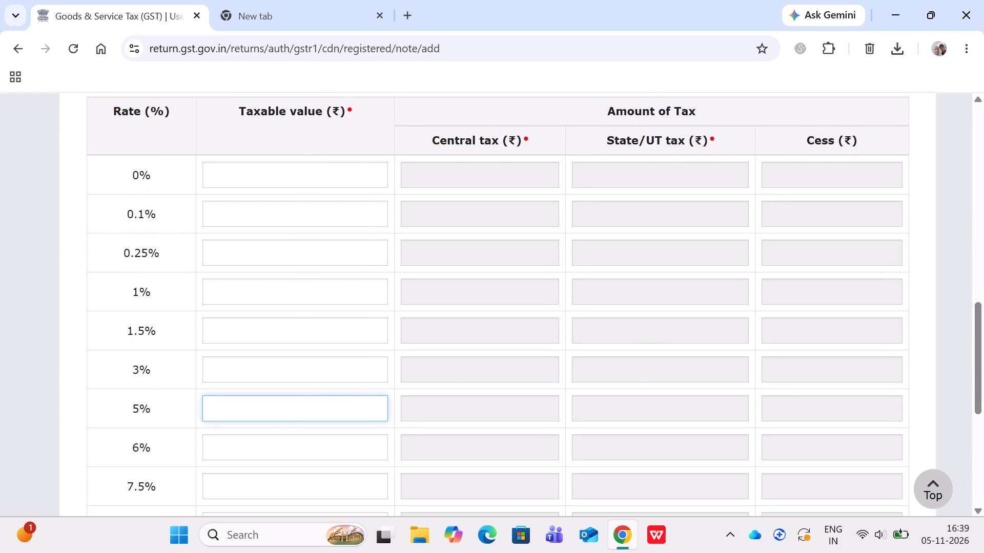
pyautogui.scroll(-5, 280, 336)
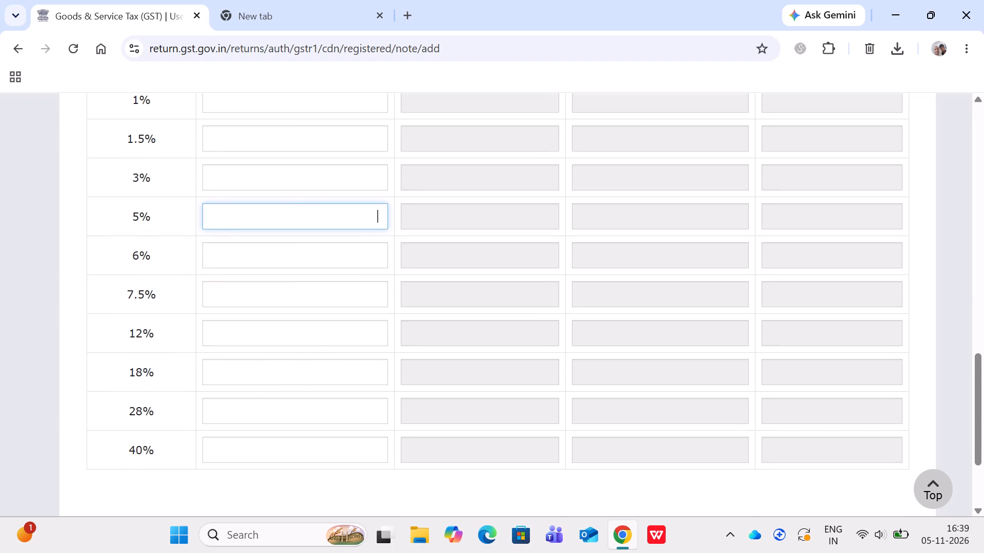
pyautogui.click(289, 384)
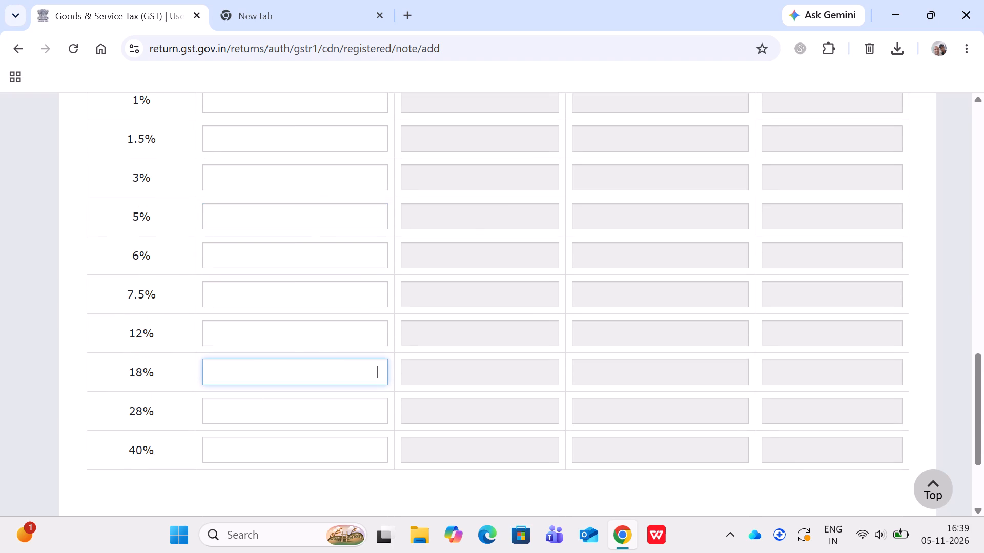
pyautogui.write('94')
# Enter a taxable value of 12.89 at the 5% rate for credit note 26-27/SRP/068.
pyautogui.click(289, 219)
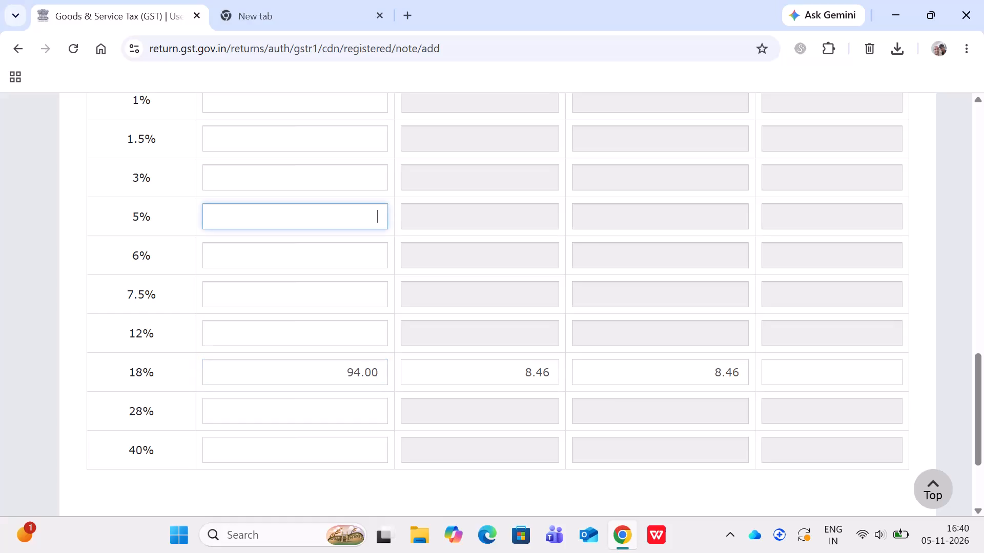
pyautogui.write('12.')
pyautogui.write('89')
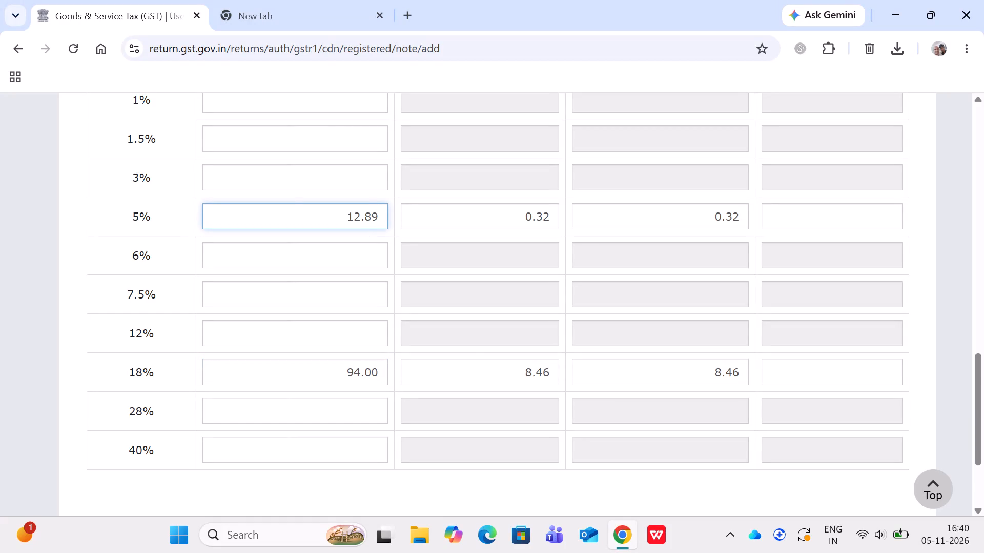
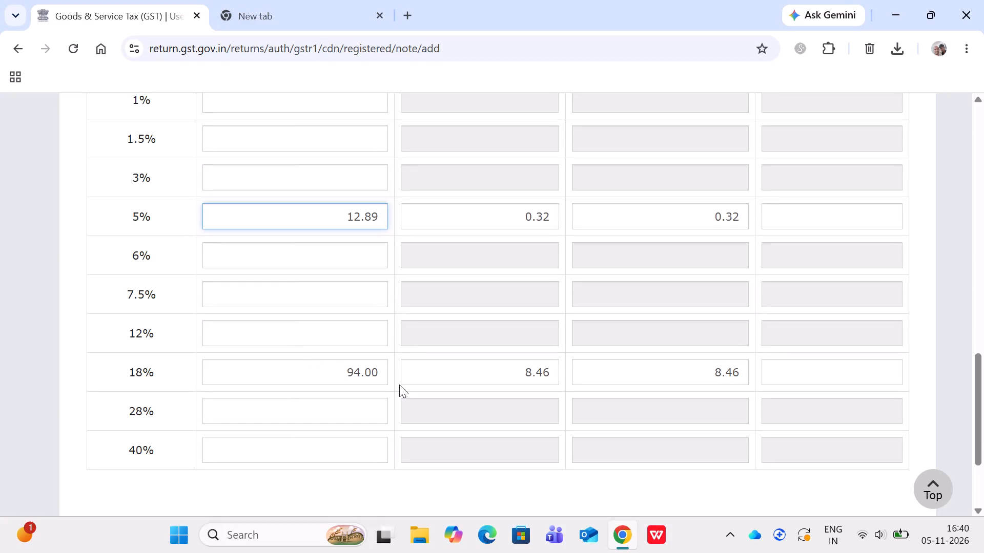
# Change the taxable value at the 18% rate for credit note 26-27/SRP/068 to 94.43.
pyautogui.click(377, 368)
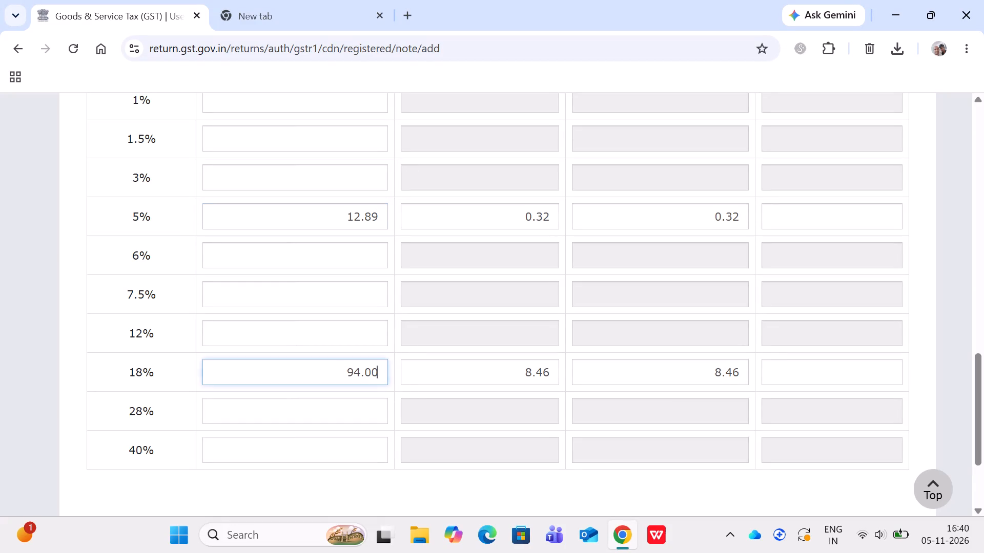
pyautogui.press('BackSpace')
pyautogui.press('BackSpace')
pyautogui.press('BackSpace')
pyautogui.press('.')
pyautogui.write('43')
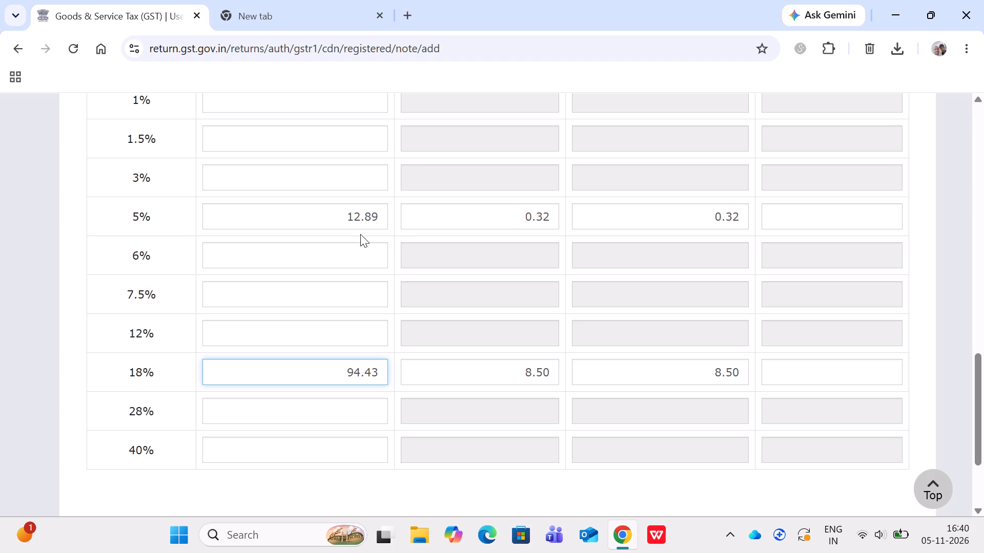
# Save credit note 26-27/SRP/068 with its 5% and 18% item details.
pyautogui.click(382, 223)
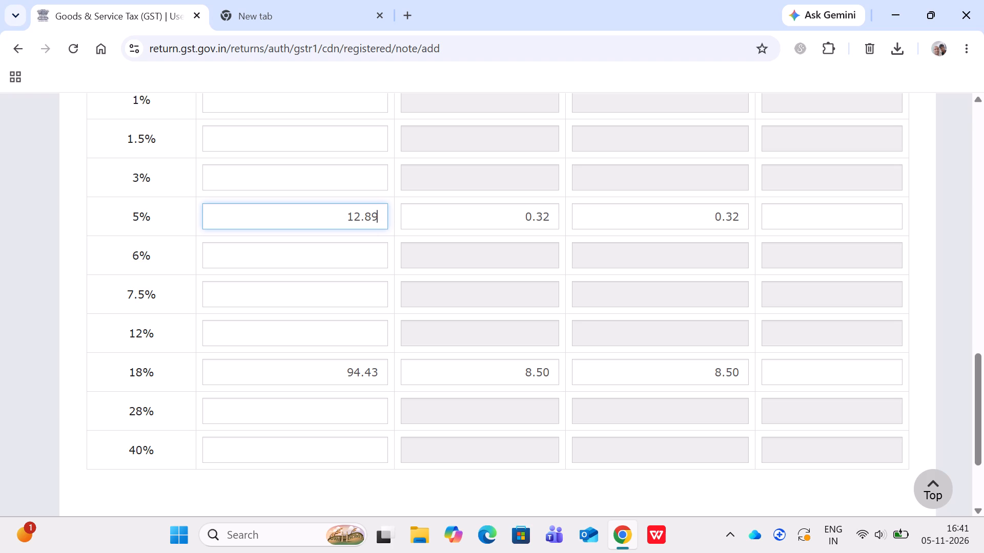
pyautogui.press('Return')
pyautogui.scroll(-3, 488, 197)
pyautogui.click(891, 412)
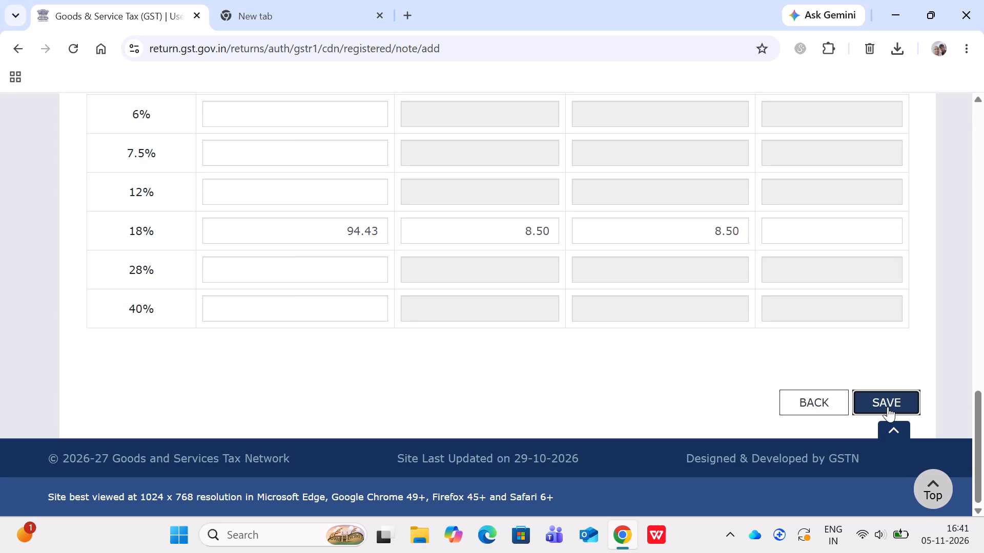
pyautogui.press('Return')
# Enter 26-27/SRP/069 as the note number of a new note for PHYSICSWALLAH LIMITED.
pyautogui.scroll(-4, 519, 411)
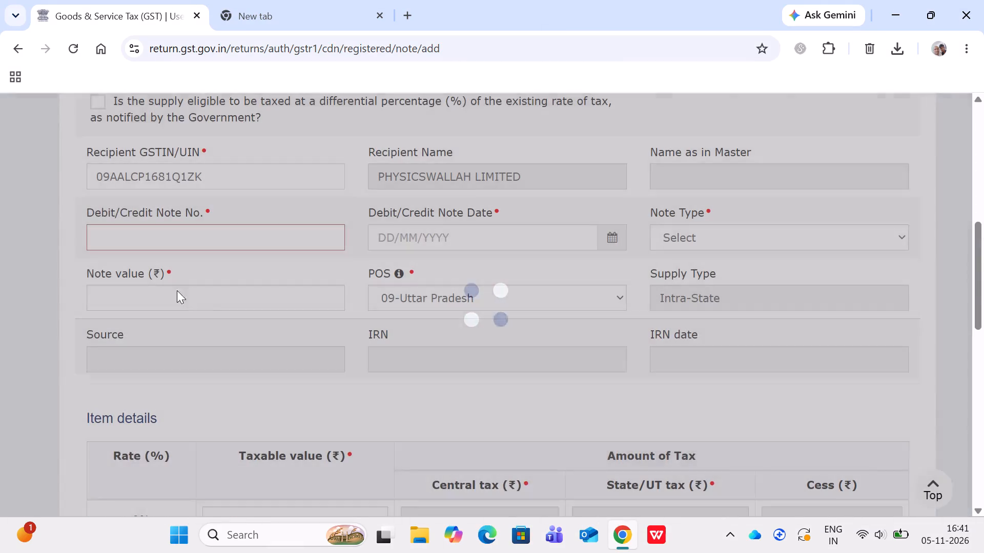
pyautogui.click(132, 235)
pyautogui.click(132, 235)
pyautogui.click(132, 235)
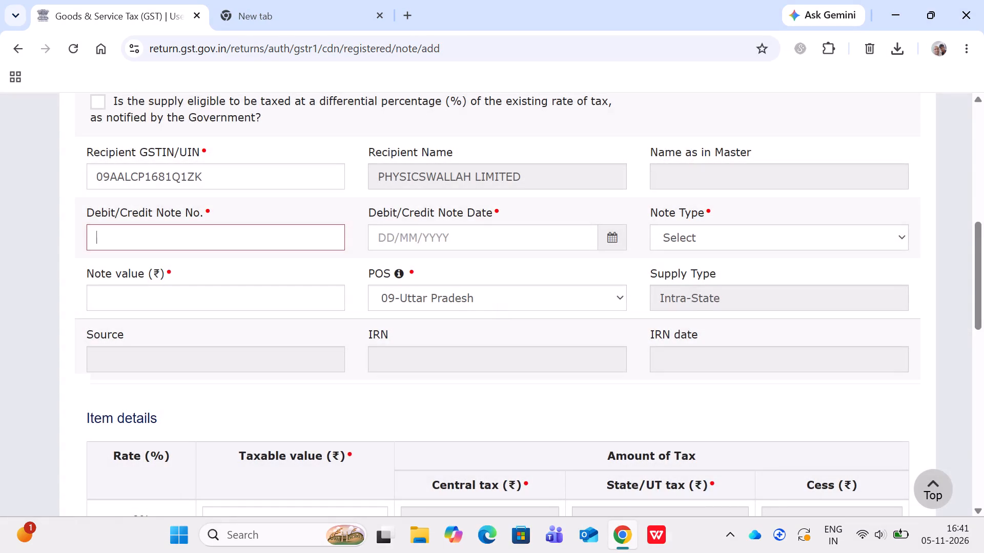
pyautogui.hotkey('ctrl', 'v')
pyautogui.press('BackSpace')
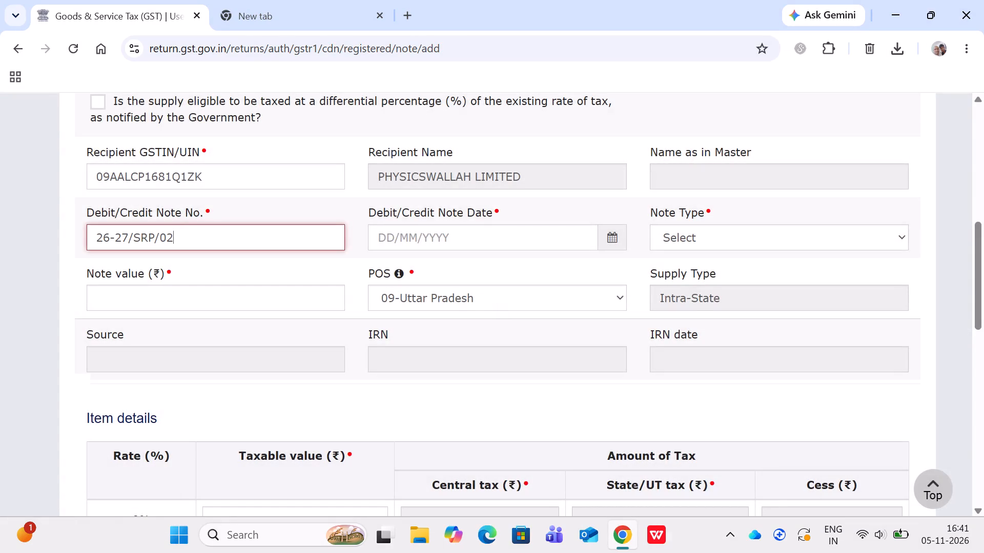
pyautogui.press('BackSpace')
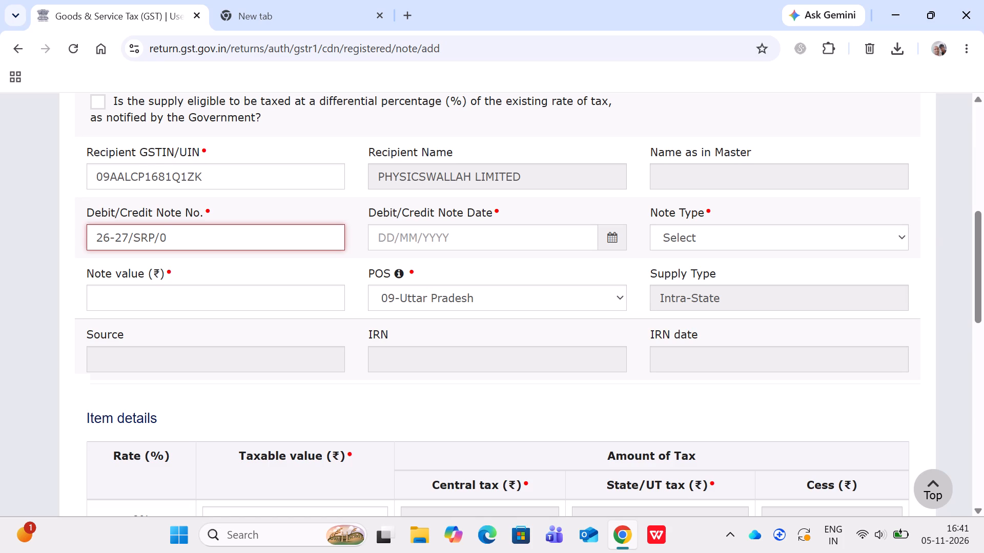
pyautogui.write('60')
pyautogui.press('BackSpace')
pyautogui.press('9')
# Set the date of note 26-27/SRP/069 to 15/09/2026 and its note type to Credit.
pyautogui.click(442, 244)
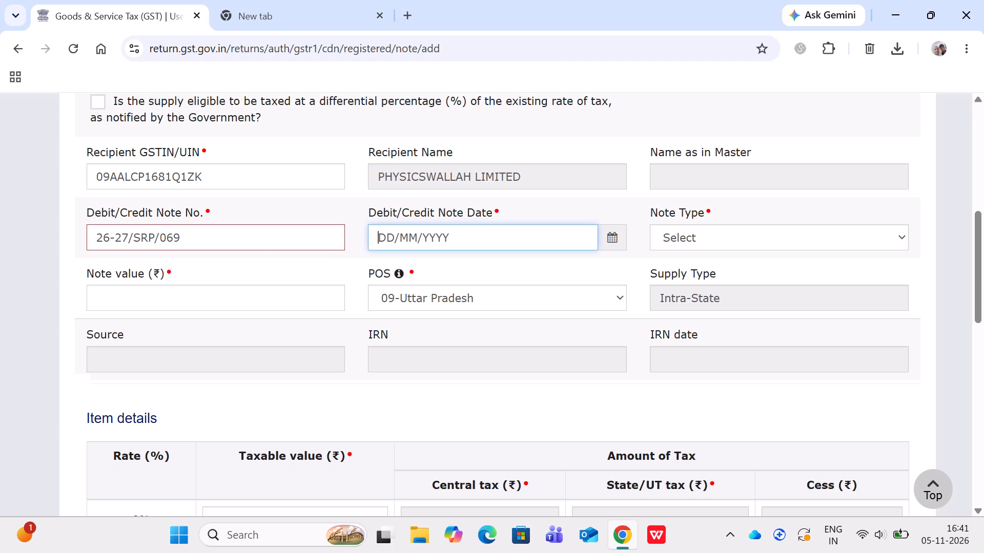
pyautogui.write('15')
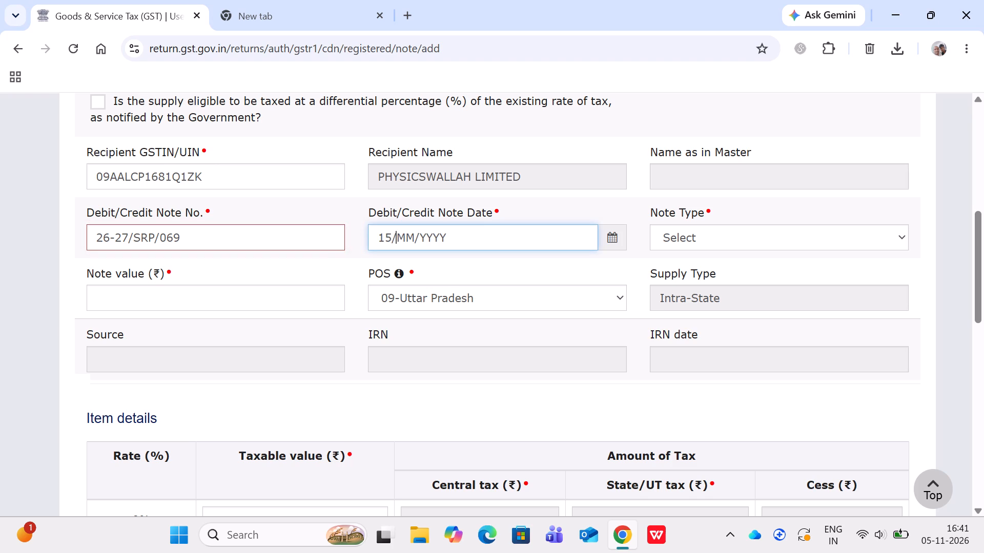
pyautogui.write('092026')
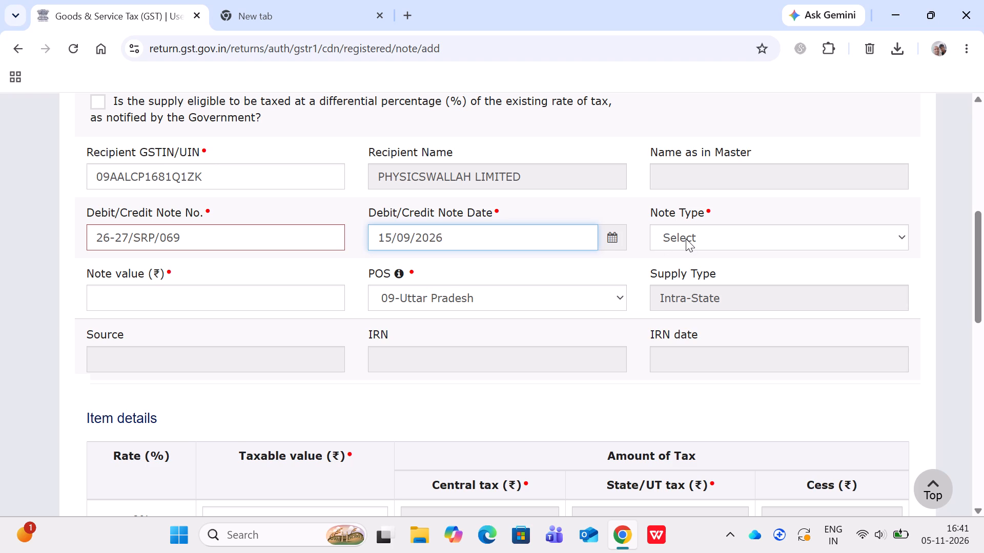
pyautogui.click(686, 239)
pyautogui.click(678, 271)
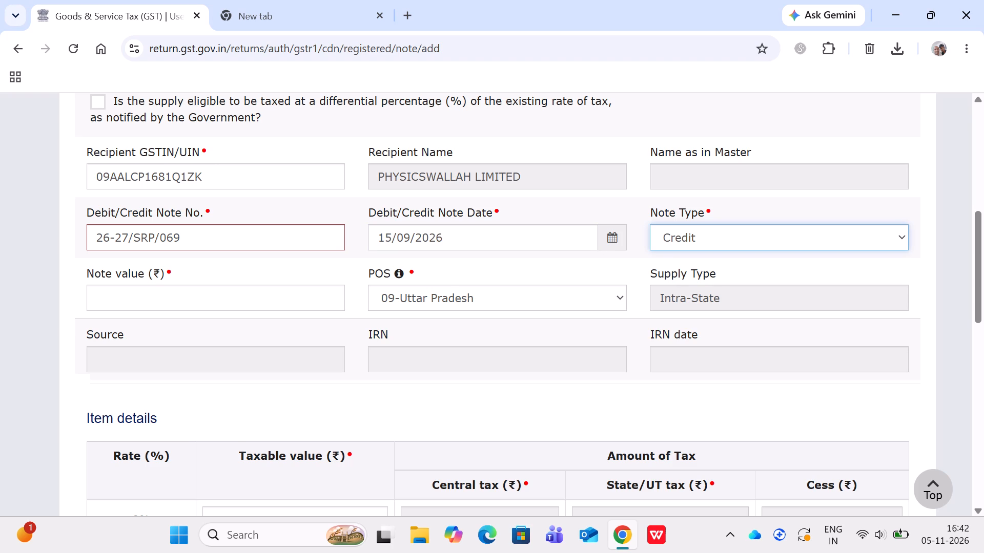
# Set the note value of credit note 26-27/SRP/069 to 236.12.
pyautogui.click(191, 300)
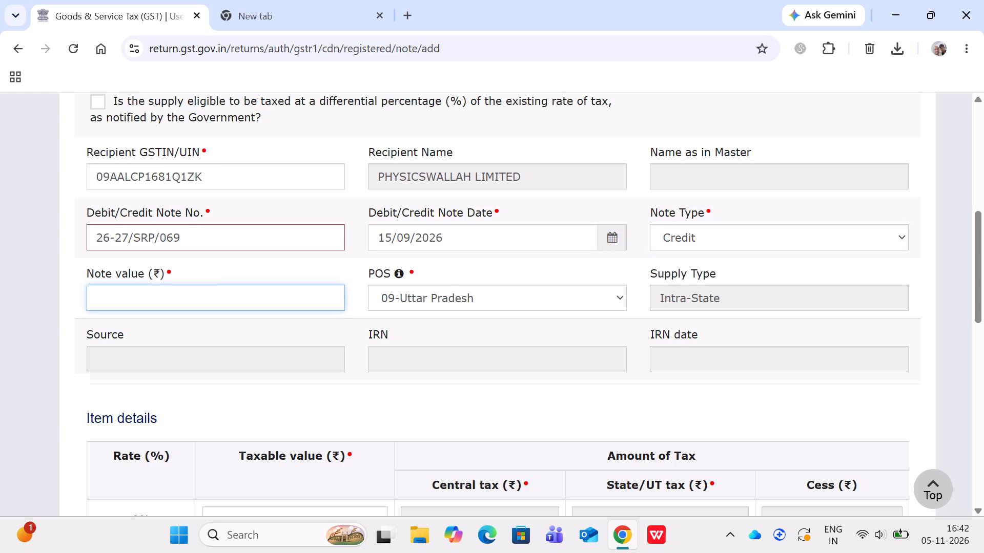
pyautogui.press('2')
pyautogui.write('36.')
pyautogui.write('12')
# Enter taxable values of 214.33 at the 5% rate and 9.39 at the 18% rate for credit note 26-27/SRP/069.
pyautogui.scroll(-5, 191, 300)
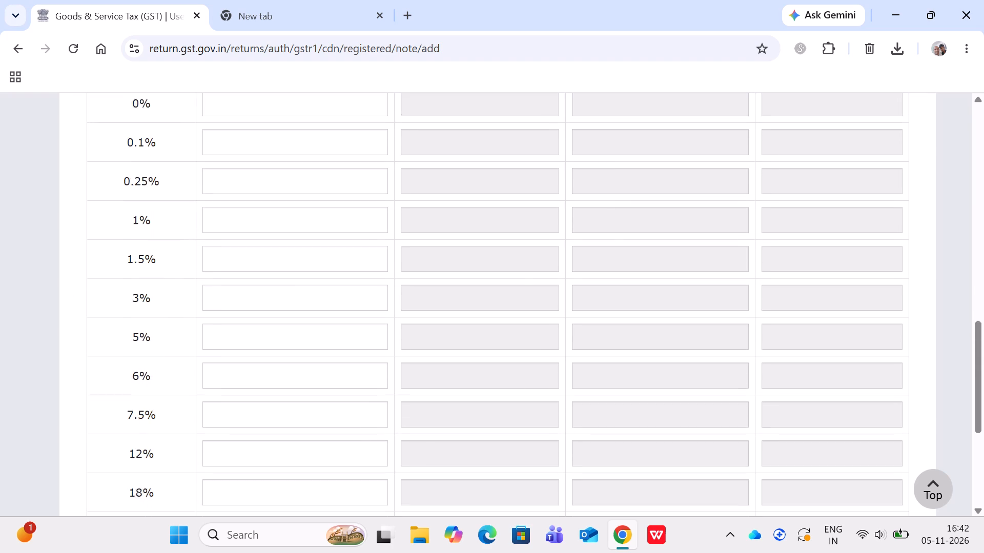
pyautogui.scroll(-1, 191, 300)
pyautogui.click(280, 253)
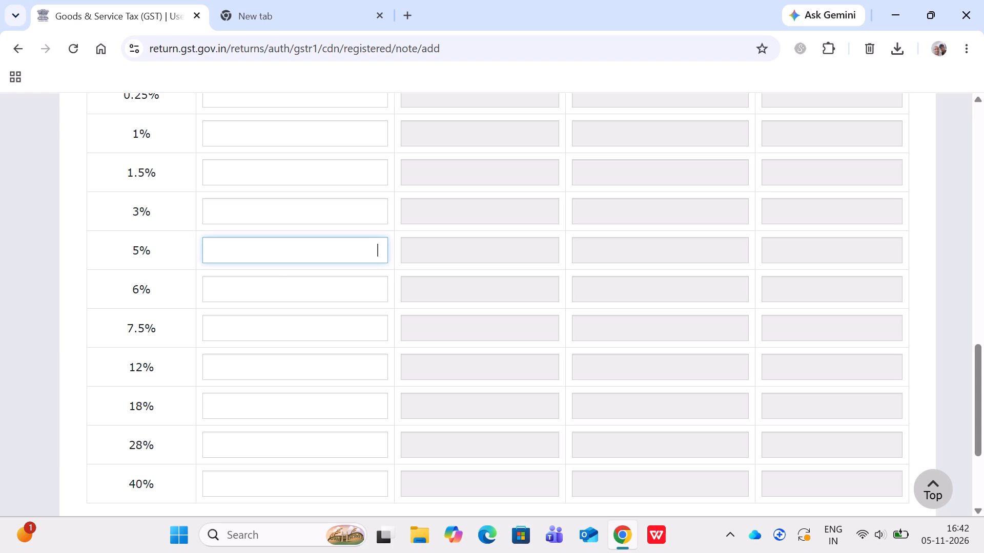
pyautogui.write('214')
pyautogui.write('.33')
pyautogui.scroll(-2, 280, 253)
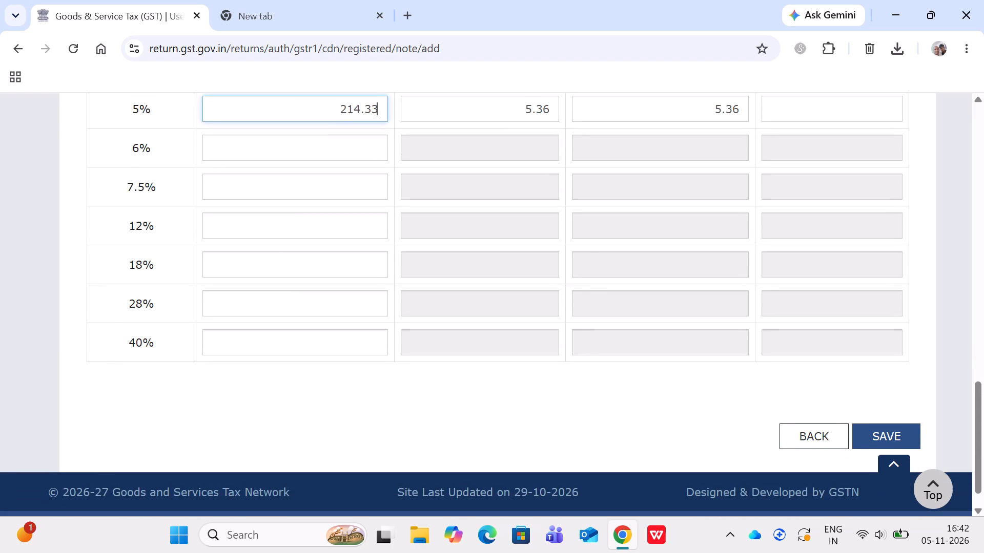
pyautogui.click(297, 273)
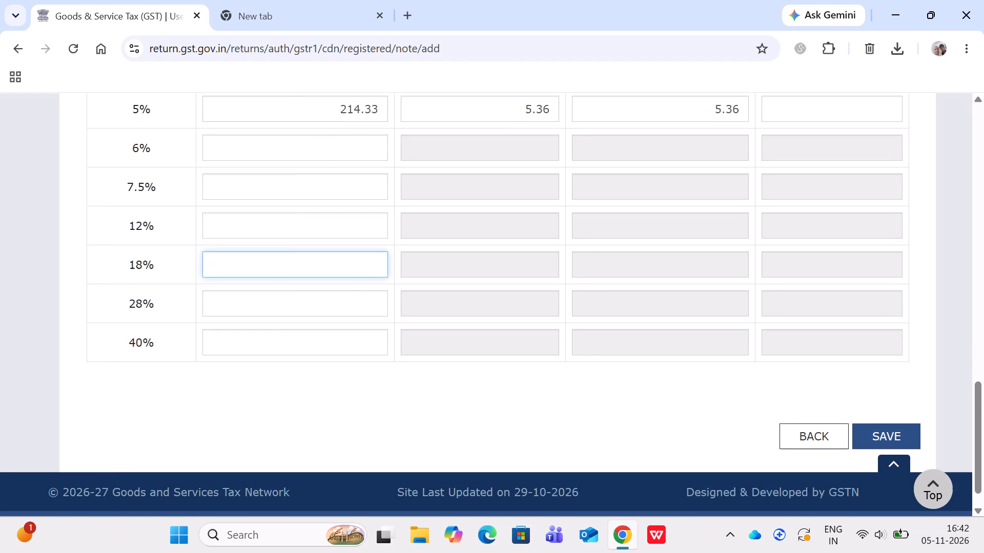
pyautogui.write('9.')
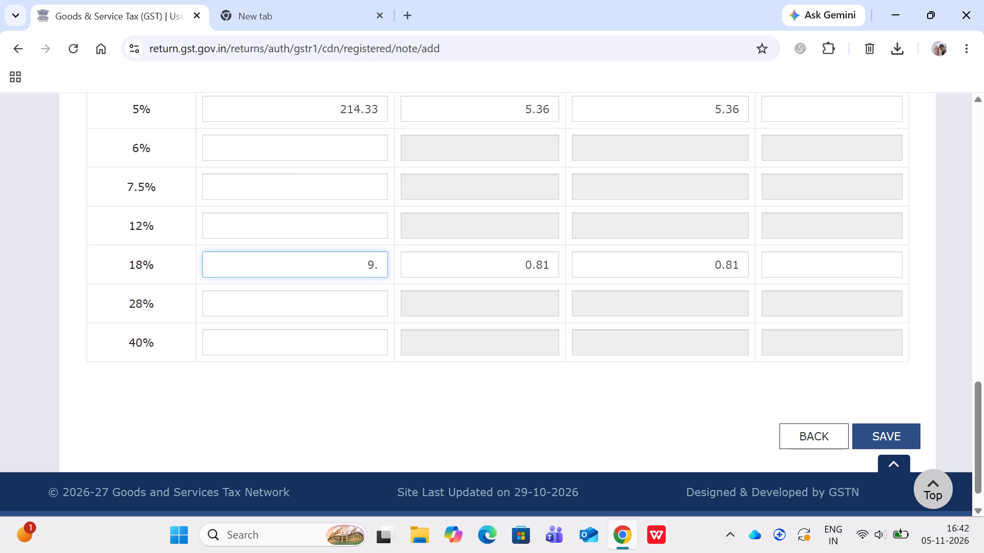
pyautogui.write('39')
# Save credit note 26-27/SRP/069.
pyautogui.scroll(-1, 297, 273)
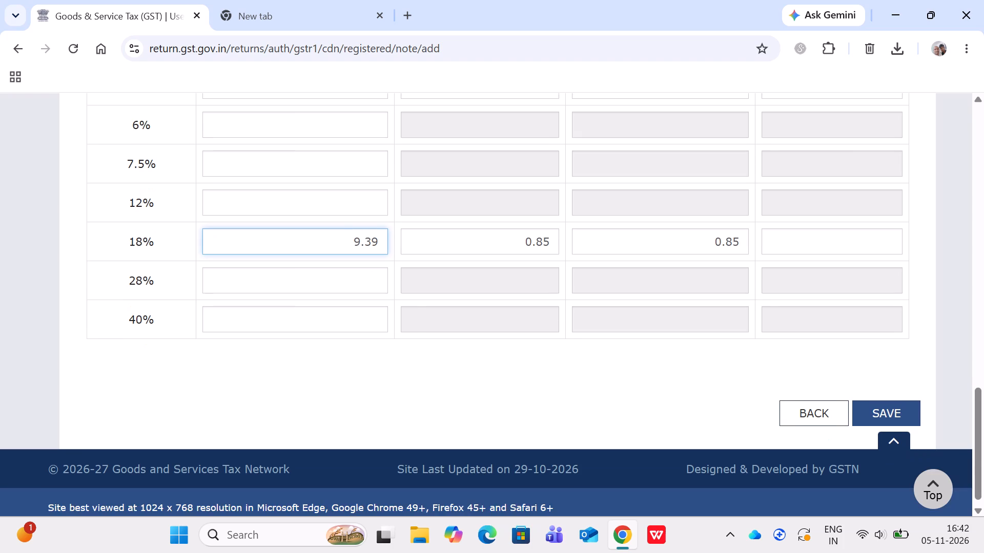
pyautogui.scroll(-1, 297, 273)
pyautogui.click(882, 399)
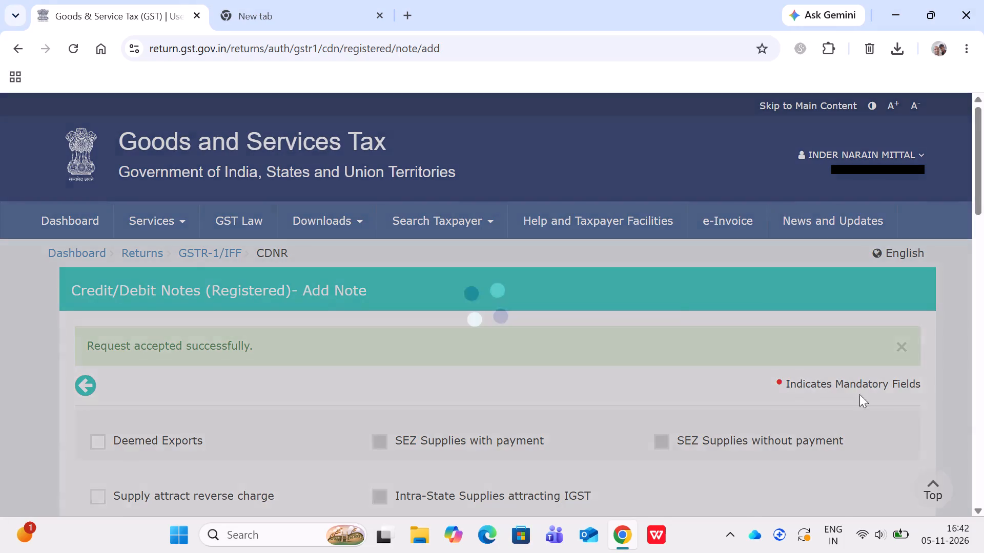
# Enter 26-27/SRP/071 as the note number of a new note for PHYSICSWALLAH LIMITED.
pyautogui.scroll(-4, 175, 331)
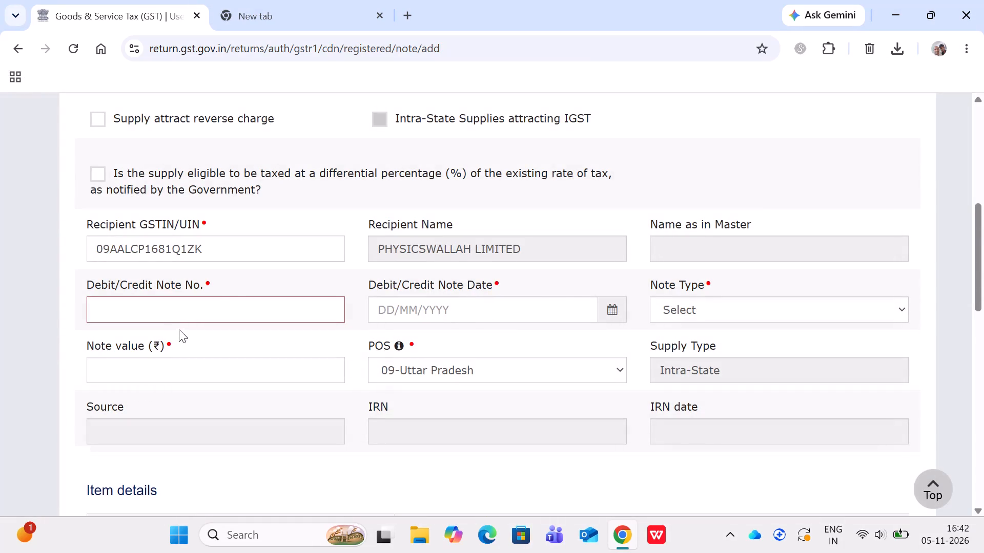
pyautogui.click(188, 310)
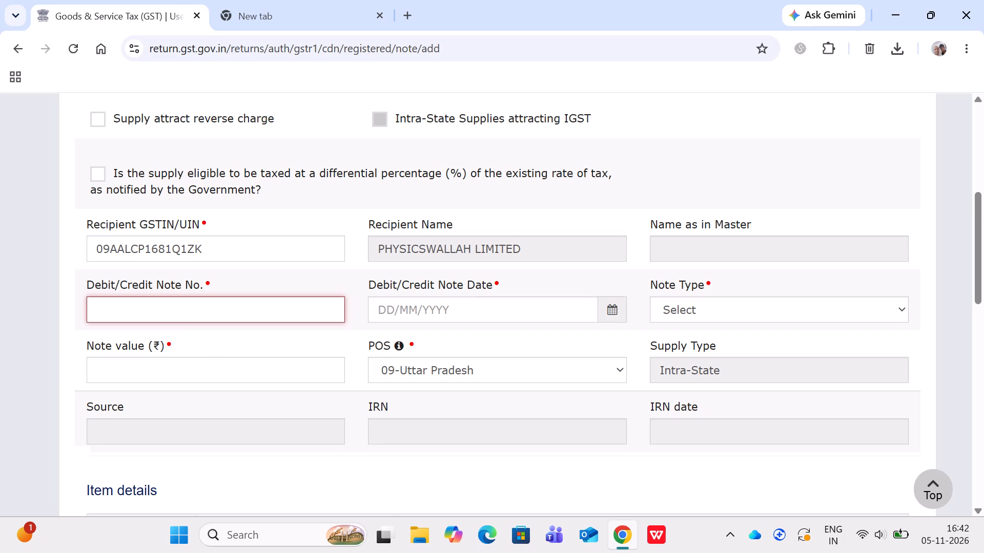
pyautogui.hotkey('ctrl', 'v')
pyautogui.press('BackSpace')
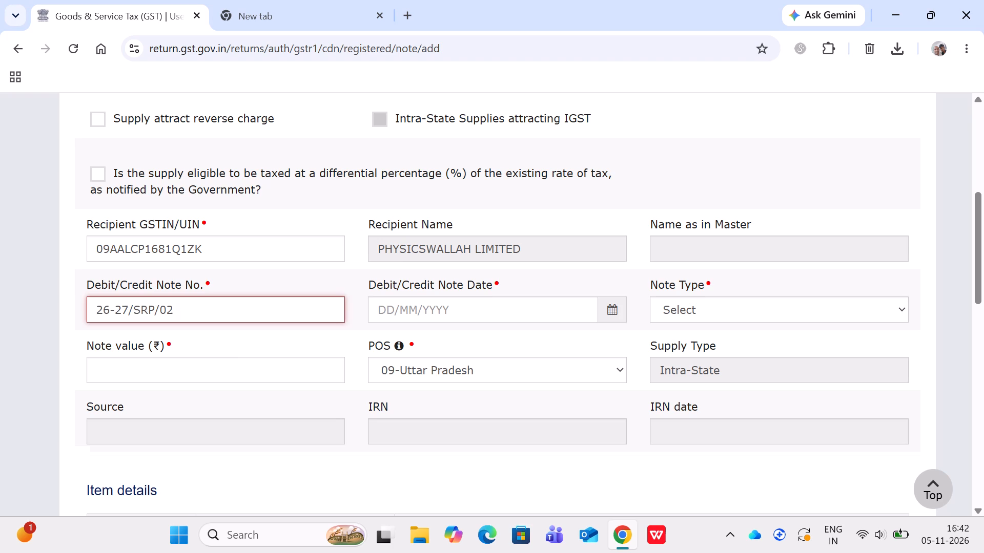
pyautogui.press('BackSpace')
pyautogui.write('71')
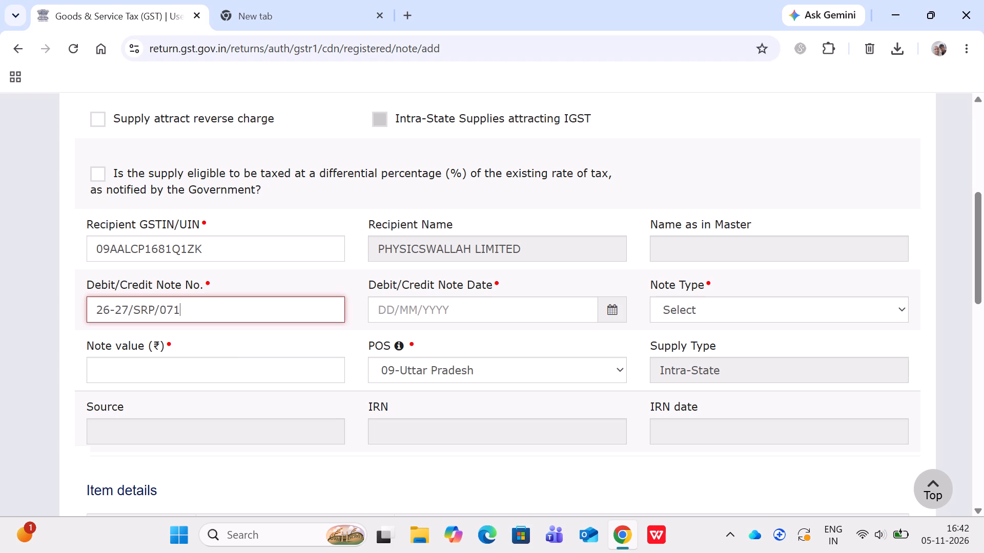
# Set the date of note 26-27/SRP/071 to 15/09/2026 and its note type to Credit.
pyautogui.click(428, 305)
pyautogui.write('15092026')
pyautogui.moveTo(738, 304); pyautogui.dragTo(708, 338)
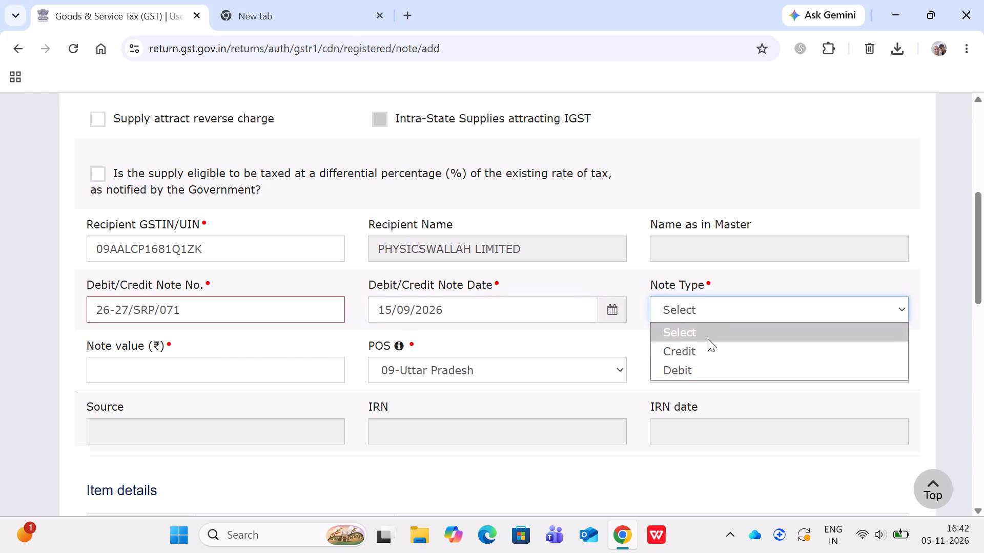
pyautogui.moveTo(708, 338); pyautogui.dragTo(698, 354)
pyautogui.click(698, 354)
# Enter a note value of 59600 for credit note 26-27/SRP/071.
pyautogui.click(256, 378)
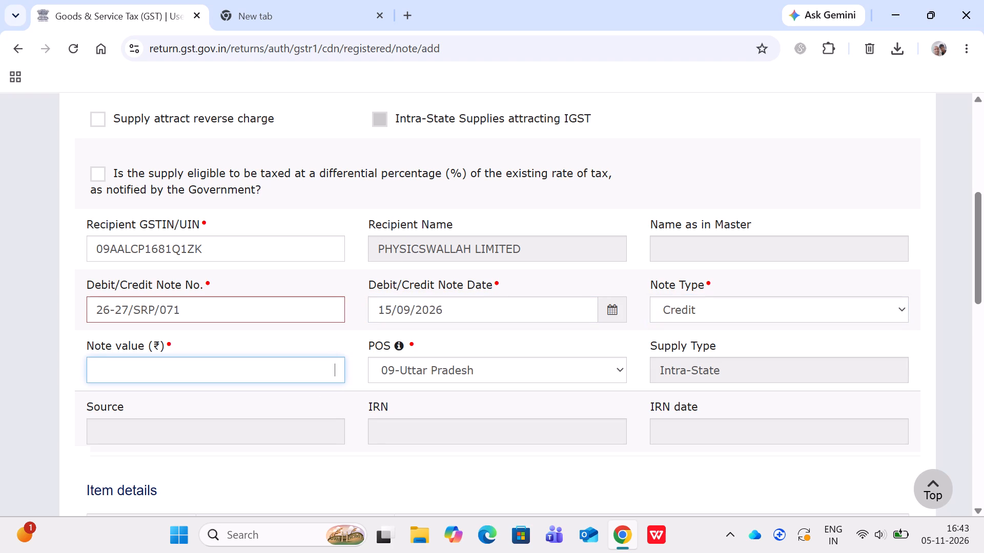
pyautogui.write('59')
pyautogui.write('600')
# Complete the note value of credit note 26-27/SRP/071 as 596004.23.
pyautogui.write('4.')
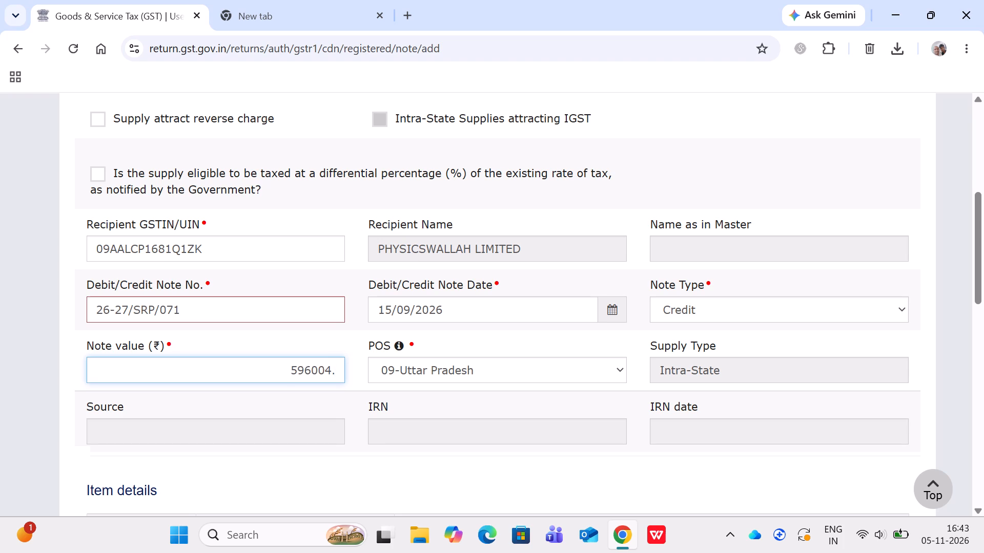
pyautogui.write('23')
# Enter a taxable value of 530380 at the 5% rate for credit note 26-27/SRP/071.
pyautogui.scroll(-1, 256, 378)
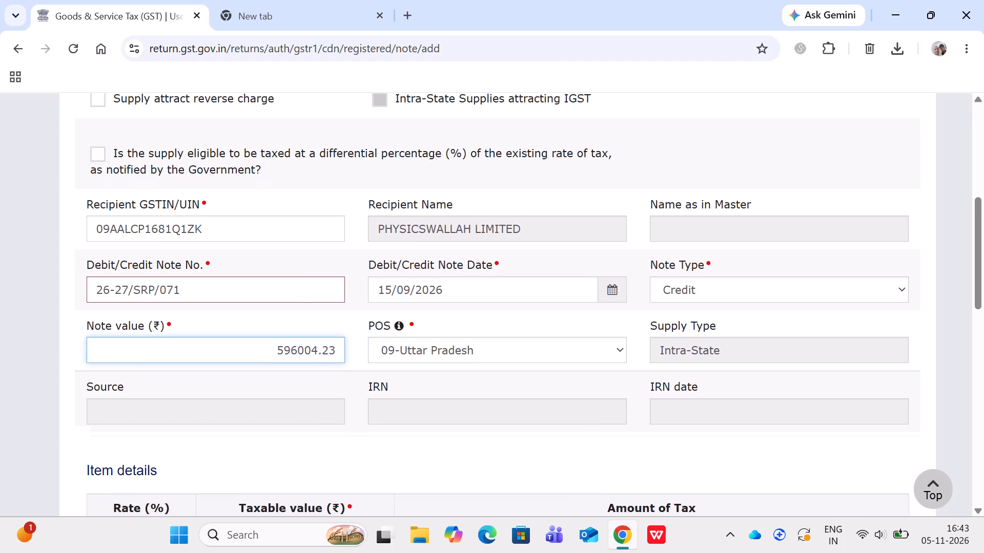
pyautogui.scroll(-4, 256, 378)
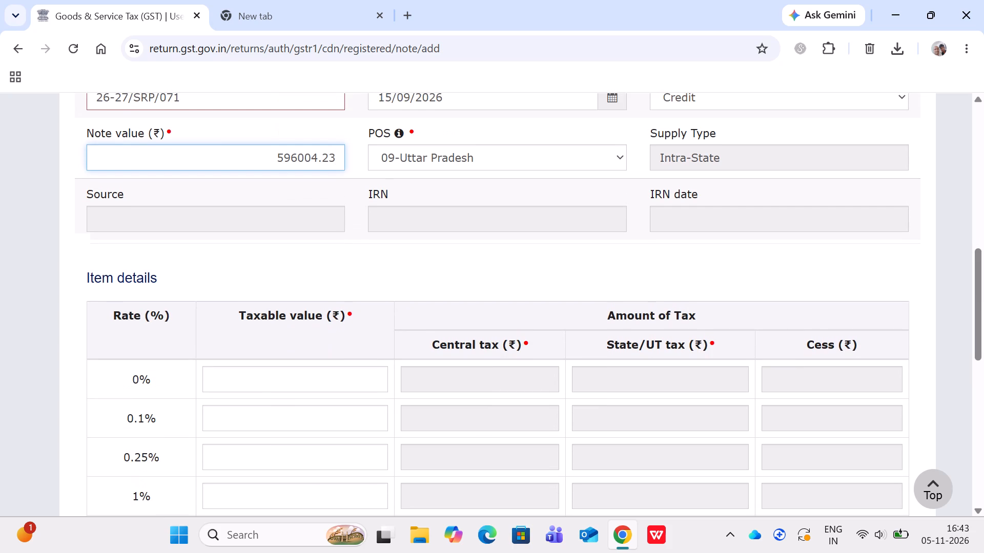
pyautogui.scroll(-3, 256, 378)
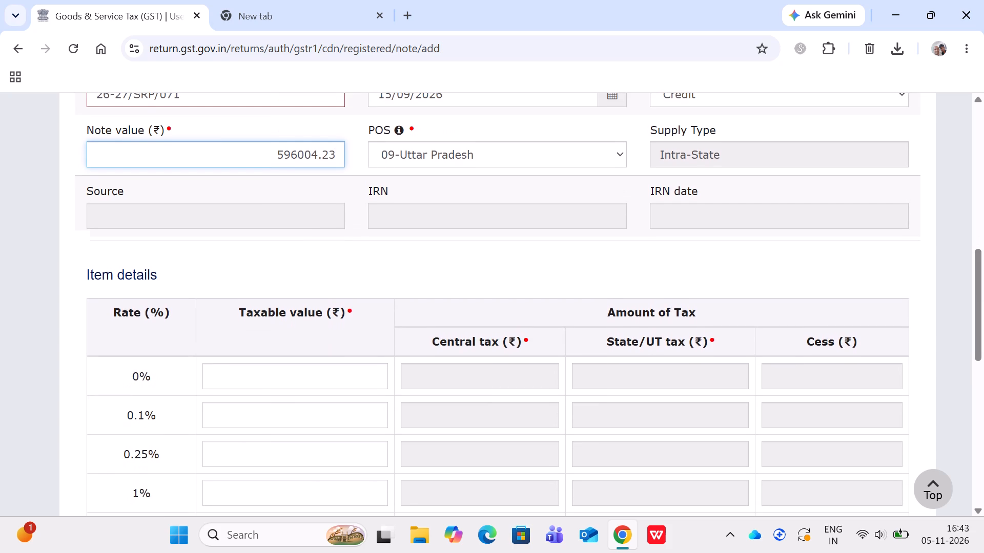
pyautogui.scroll(-1, 256, 378)
pyautogui.click(243, 409)
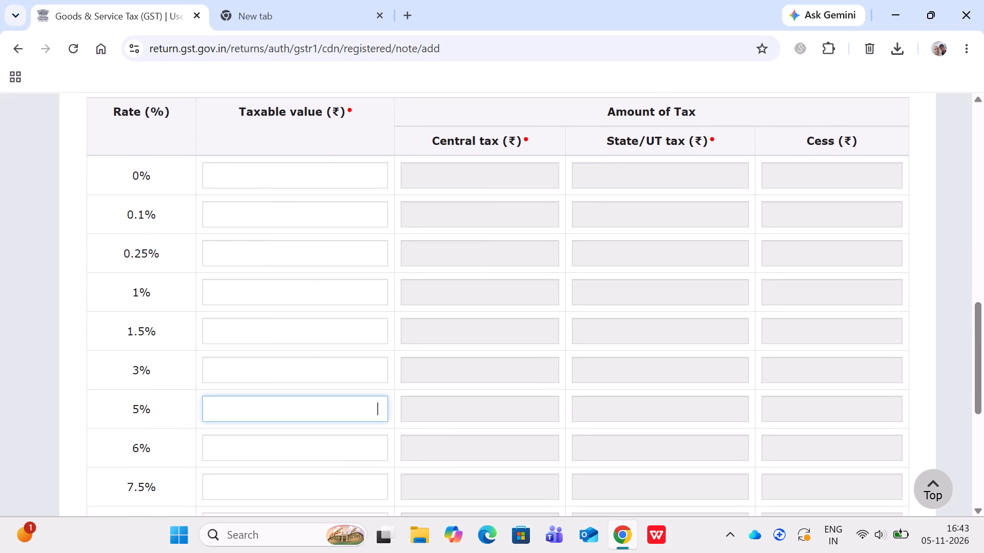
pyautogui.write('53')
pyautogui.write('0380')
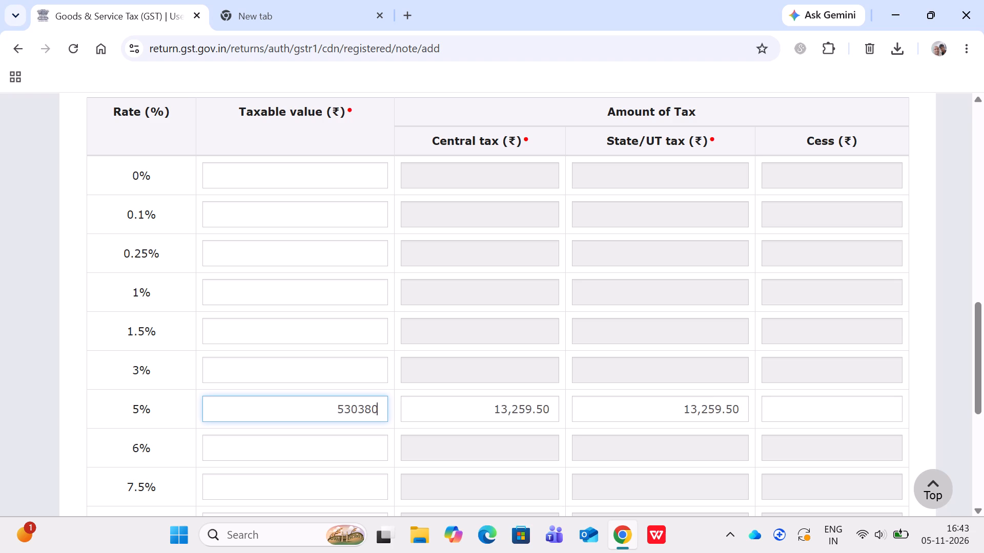
# Enter a taxable value of 33140.03 at the 18% rate for credit note 26-27/SRP/071.
pyautogui.scroll(-4, 243, 409)
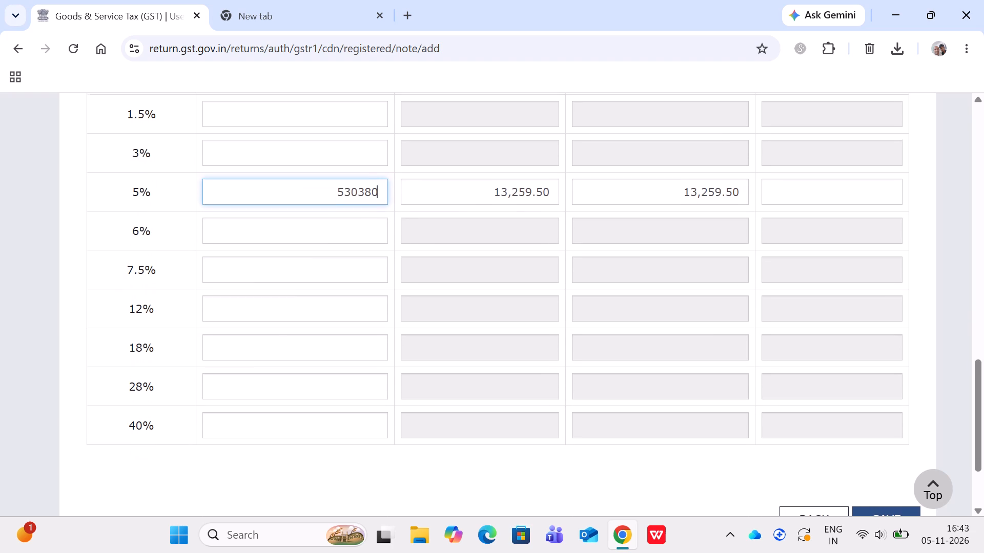
pyautogui.scroll(-1, 243, 409)
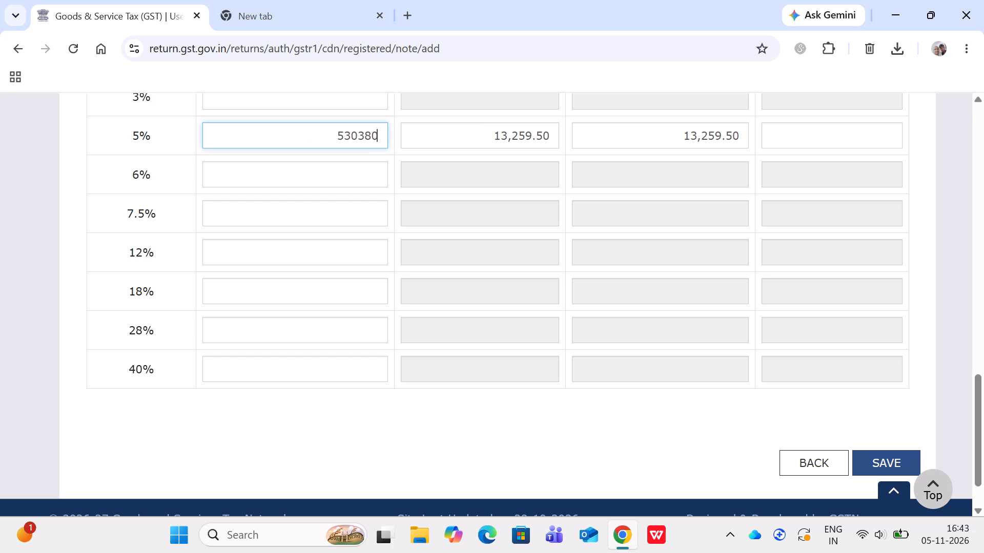
pyautogui.click(271, 301)
pyautogui.write('33')
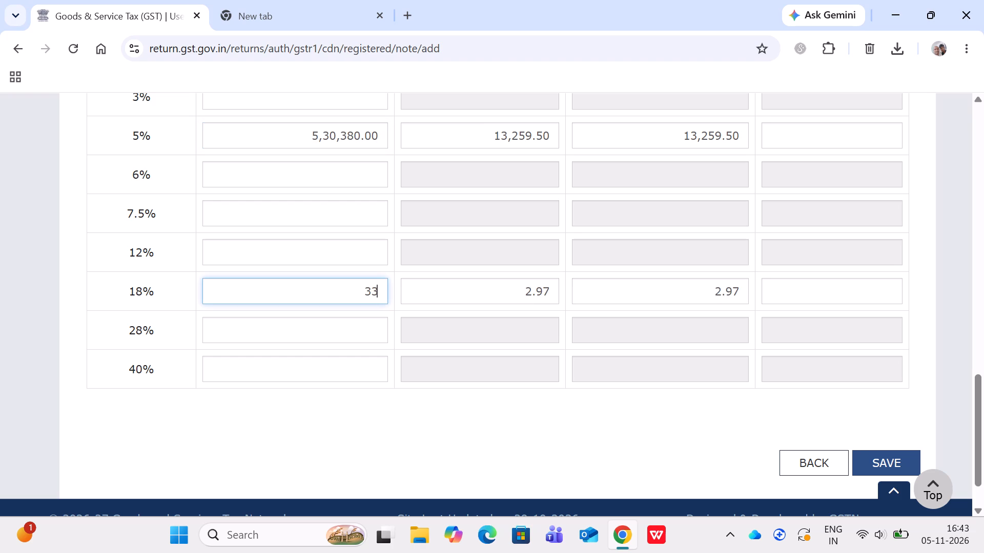
pyautogui.write('140')
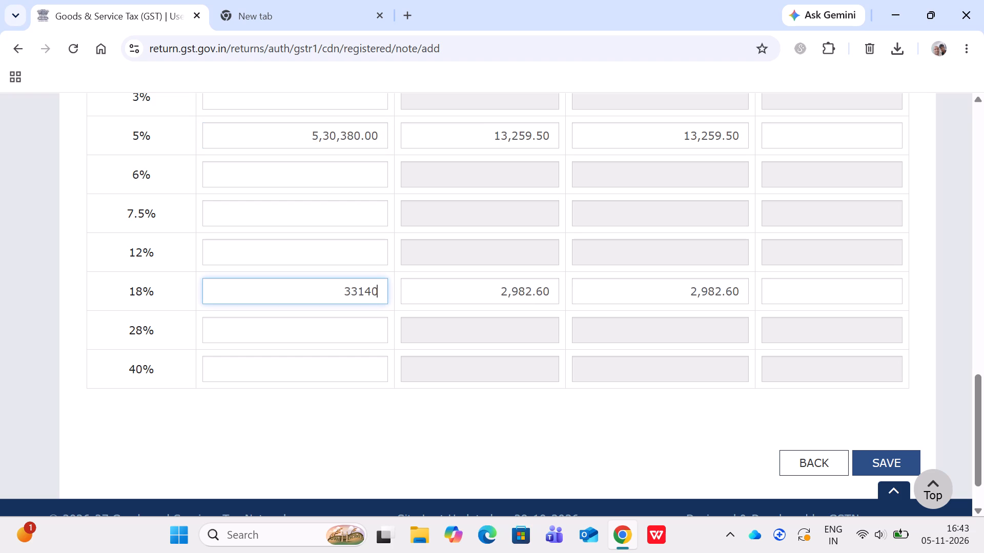
pyautogui.write('.03')
# Save credit note 26-27/SRP/071.
pyautogui.scroll(-1, 271, 301)
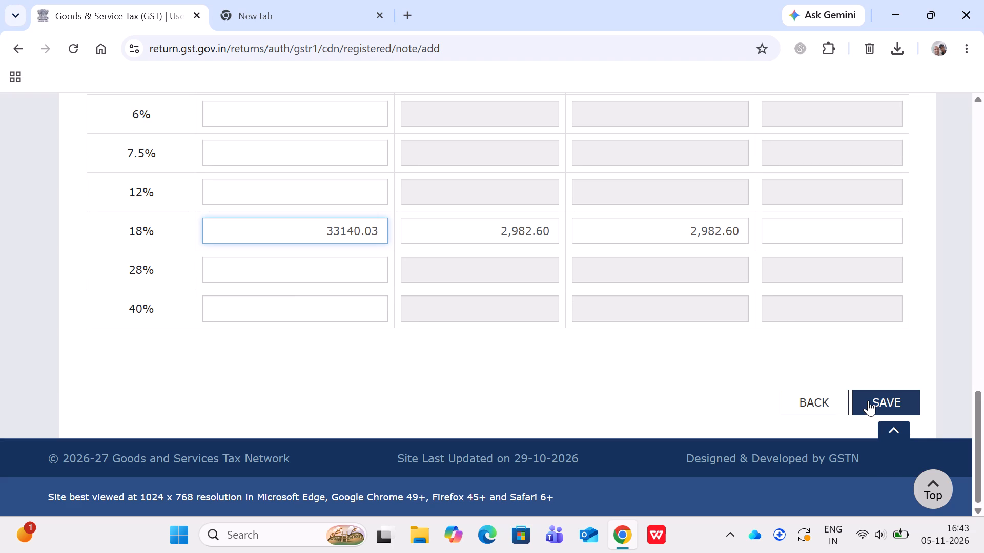
pyautogui.click(868, 400)
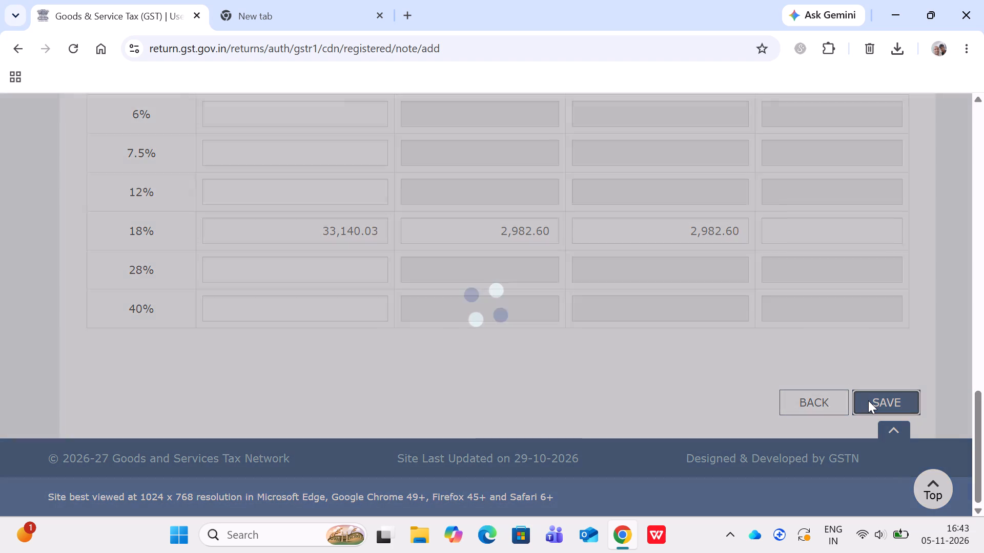
pyautogui.click(868, 400)
pyautogui.press('Return')
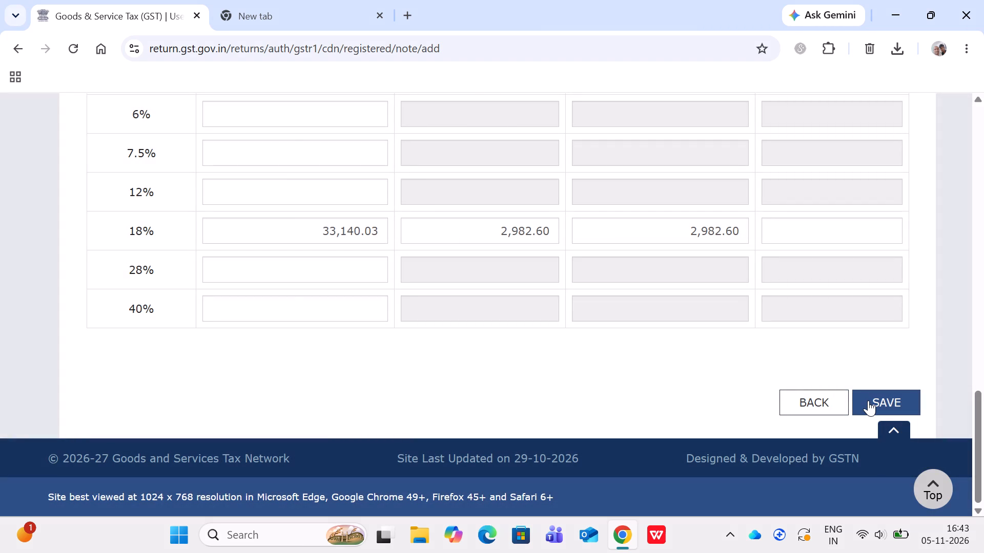
pyautogui.press('Return')
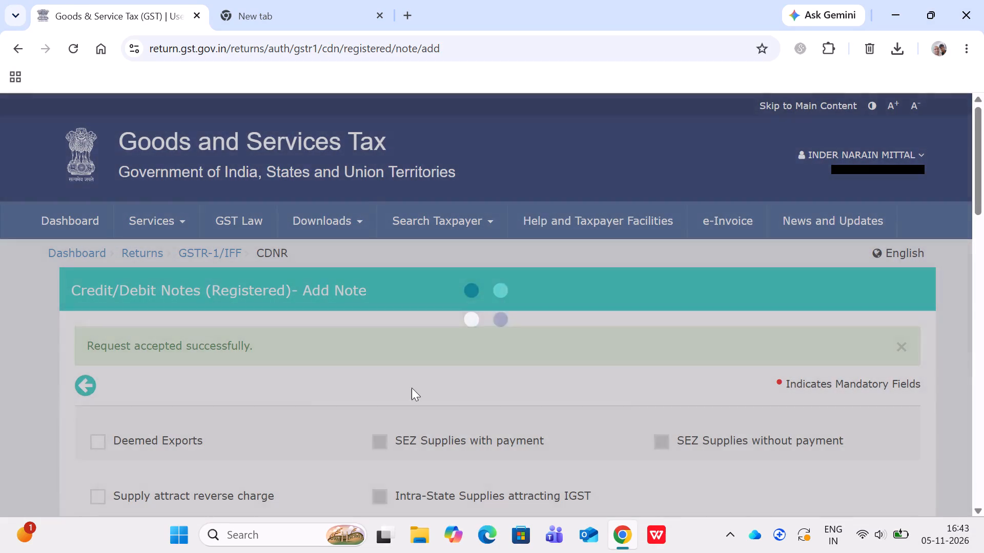
# Enter 26-27/SRP/072 as the note number of a new note for PHYSICSWALLAH LIMITED.
pyautogui.scroll(-3, 304, 384)
pyautogui.click(168, 319)
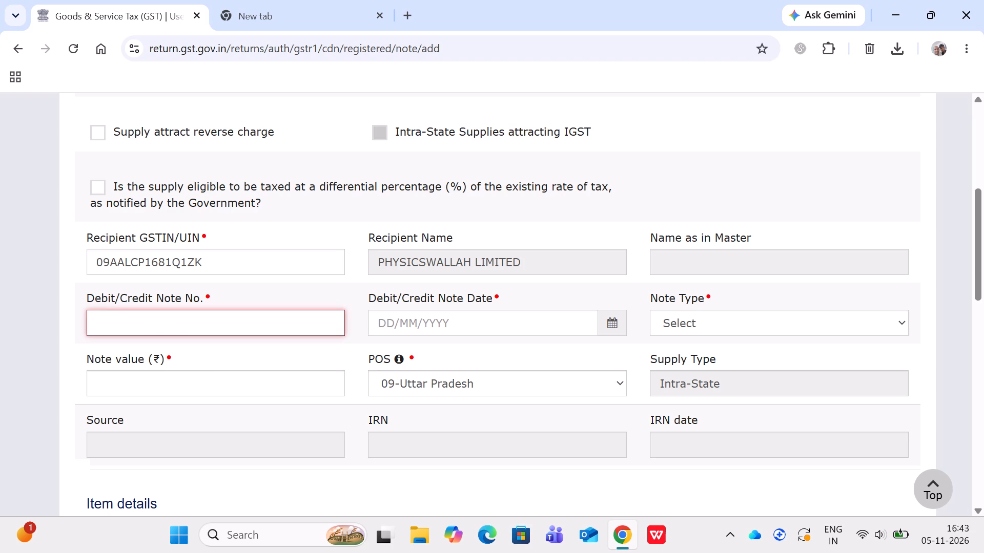
pyautogui.hotkey('ctrl', 'v')
pyautogui.press('BackSpace')
pyautogui.press('BackSpace')
pyautogui.write('72')
# Set the date of note 26-27/SRP/072 to 15/09/2026 and its note type to Credit.
pyautogui.click(480, 333)
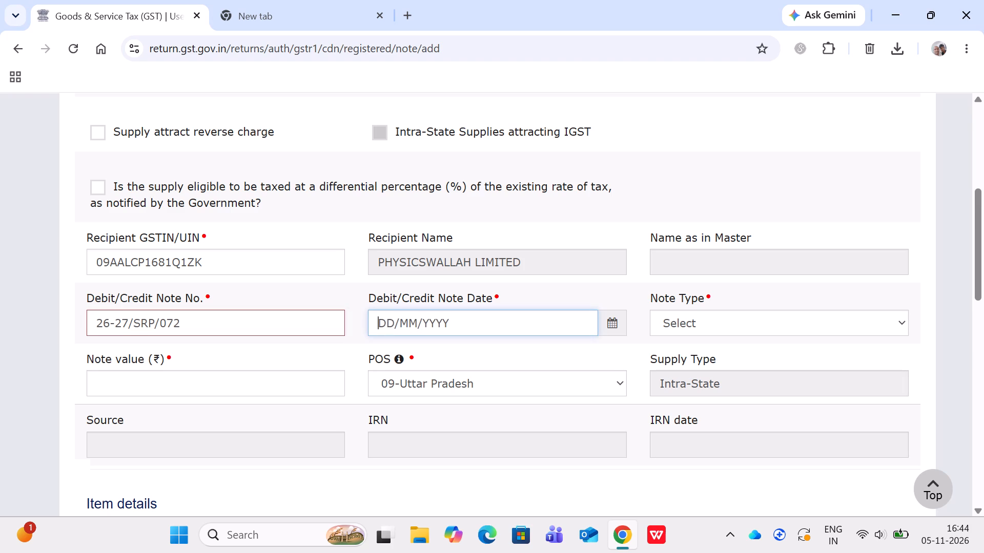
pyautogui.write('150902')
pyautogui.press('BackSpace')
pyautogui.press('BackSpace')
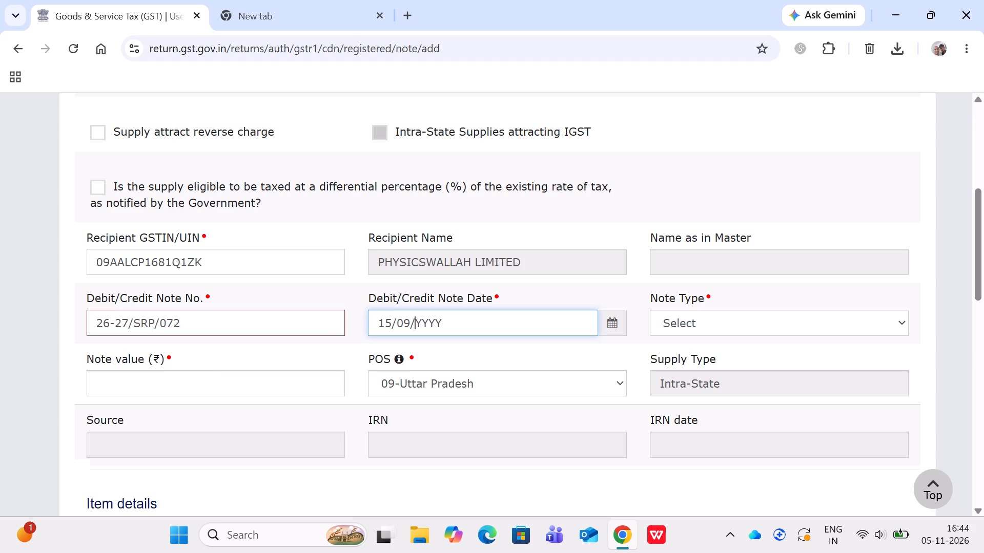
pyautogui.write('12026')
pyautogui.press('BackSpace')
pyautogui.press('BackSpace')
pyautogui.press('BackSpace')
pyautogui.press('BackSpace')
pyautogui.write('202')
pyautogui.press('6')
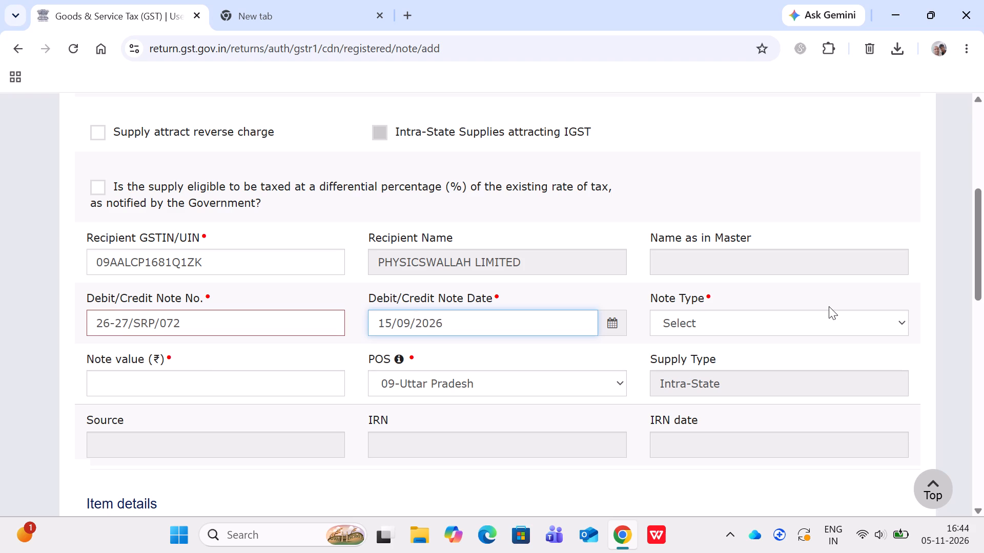
pyautogui.moveTo(829, 306); pyautogui.dragTo(819, 322)
pyautogui.click(819, 322)
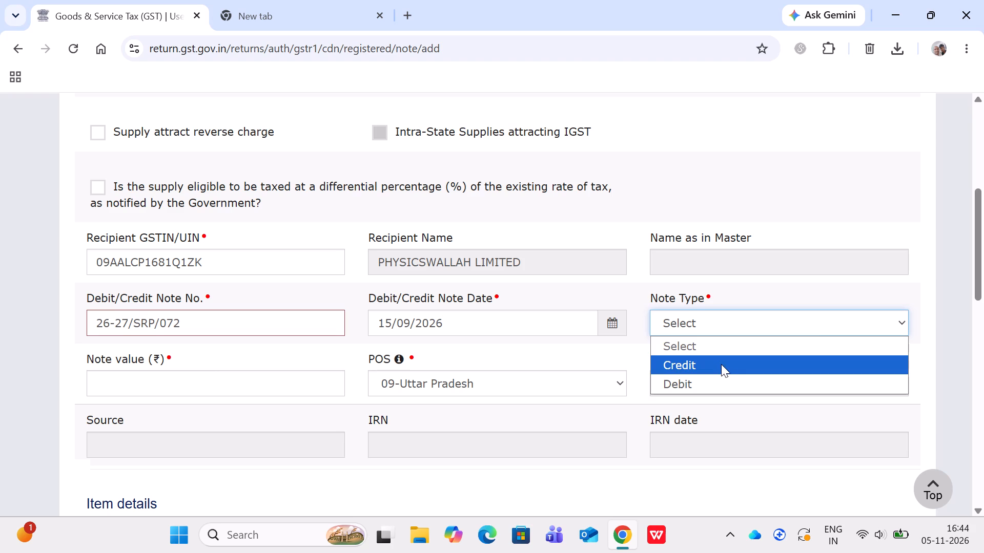
pyautogui.click(720, 364)
# Enter a note value of 113453.45 for credit note 26-27/SRP/072.
pyautogui.click(209, 387)
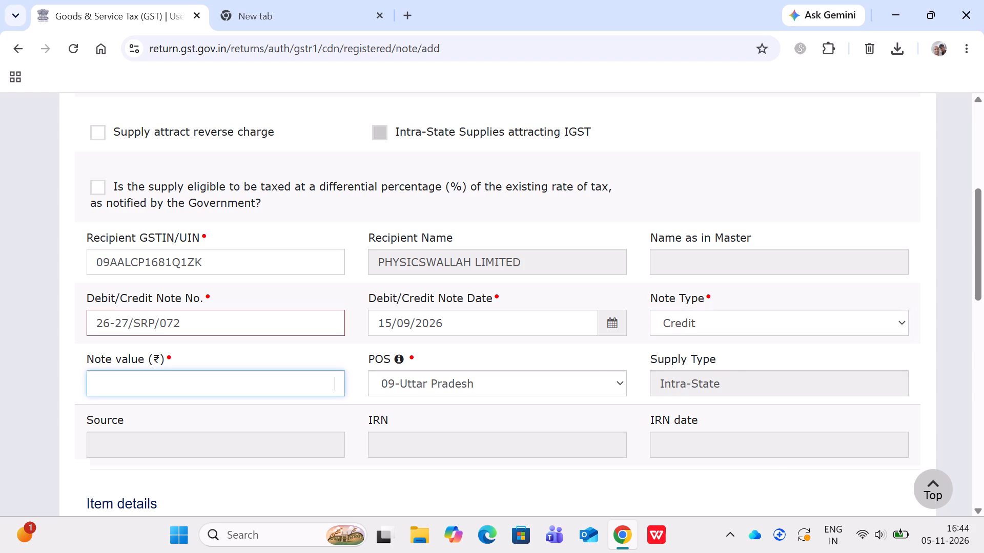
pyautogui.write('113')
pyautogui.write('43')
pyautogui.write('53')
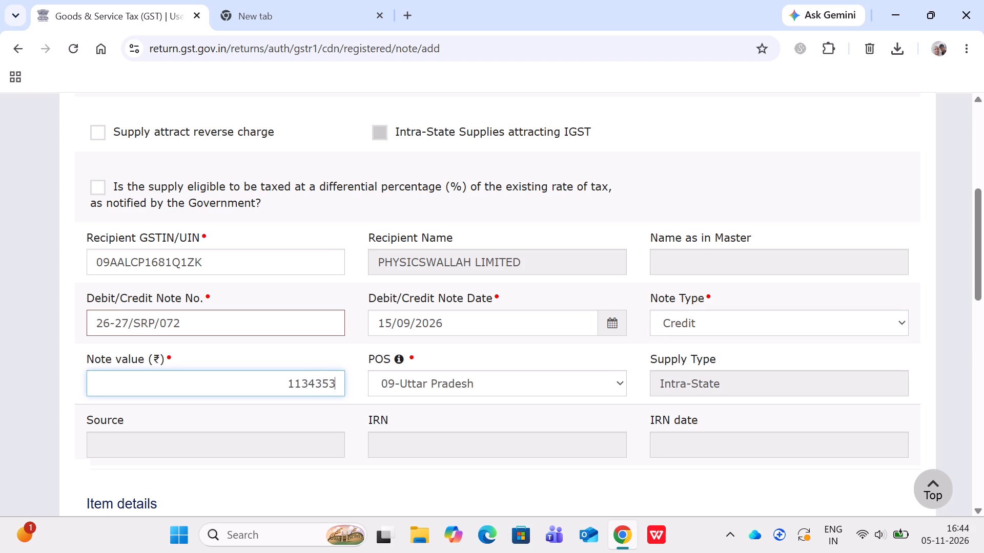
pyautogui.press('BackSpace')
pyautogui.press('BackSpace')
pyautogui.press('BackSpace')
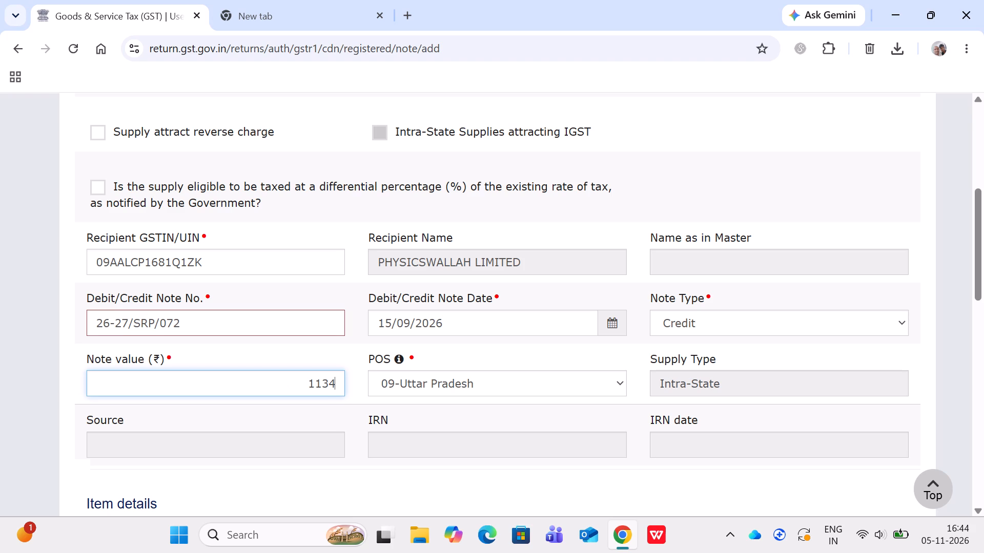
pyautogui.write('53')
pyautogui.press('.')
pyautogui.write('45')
# Enter a taxable value of 99533 at the 5% rate for credit note 26-27/SRP/072.
pyautogui.scroll(-2, 209, 387)
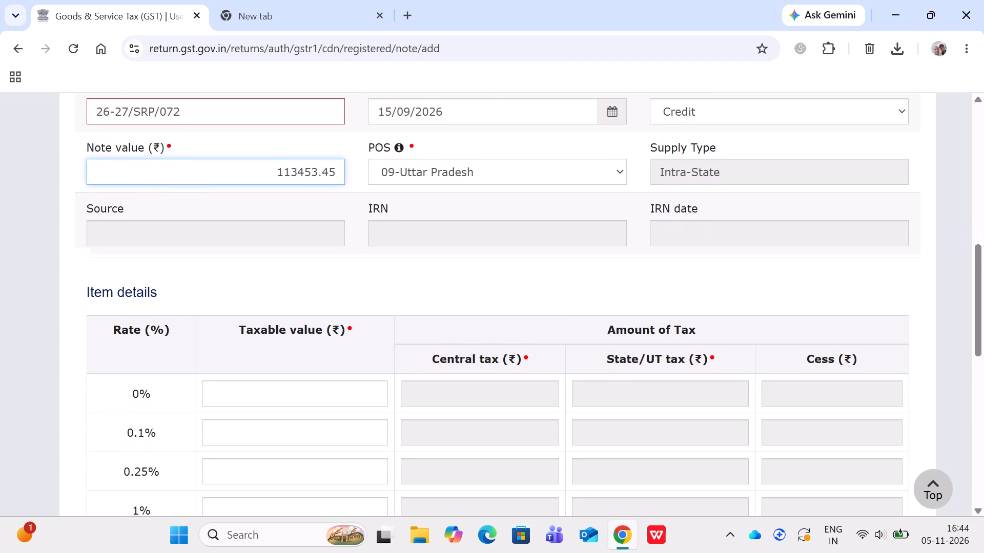
pyautogui.scroll(-4, 209, 387)
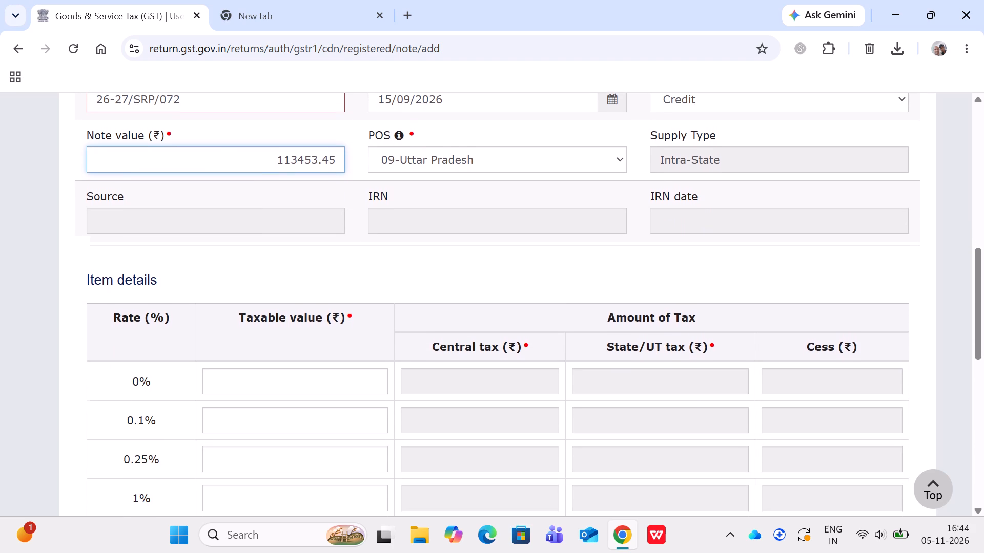
pyautogui.scroll(-3, 209, 387)
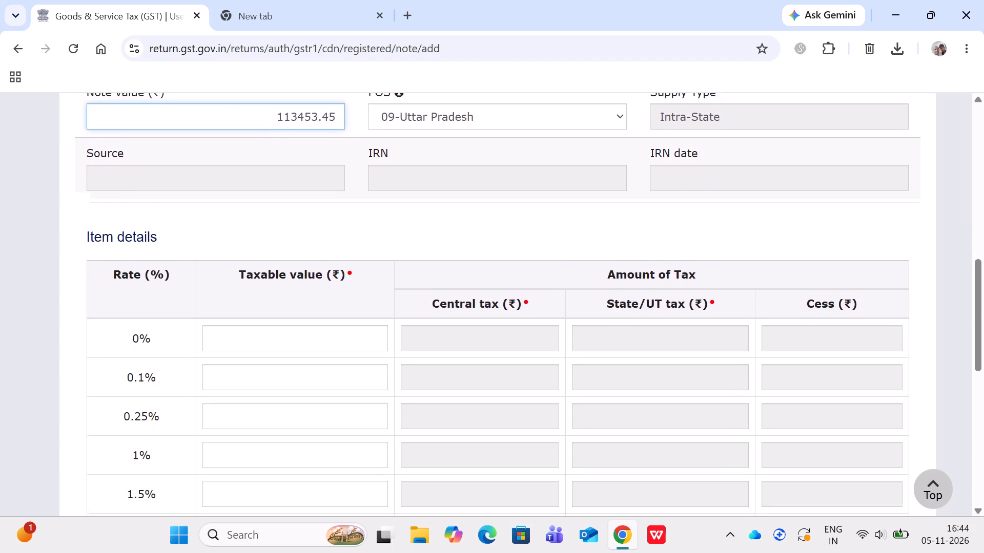
pyautogui.scroll(-1, 209, 387)
pyautogui.click(278, 373)
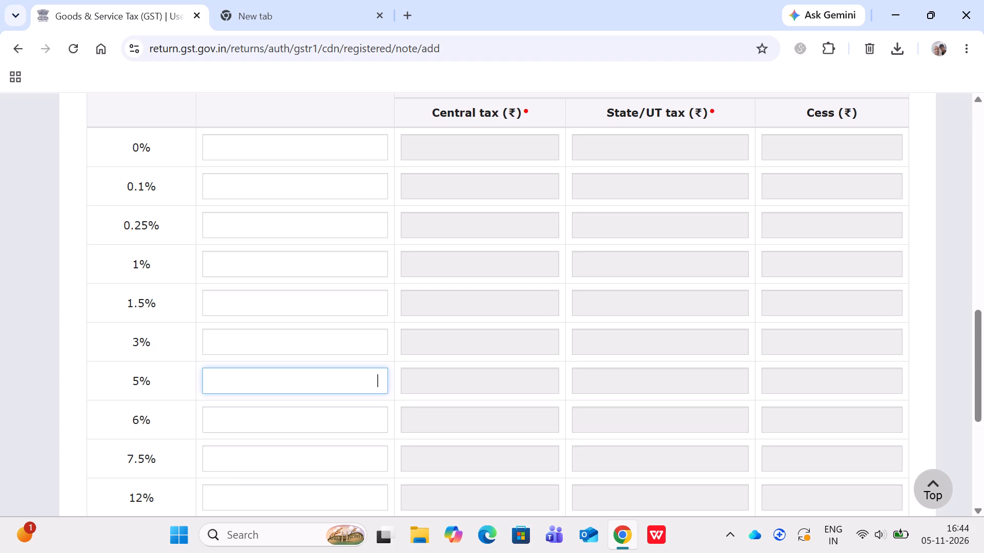
pyautogui.write('99')
pyautogui.write('533')
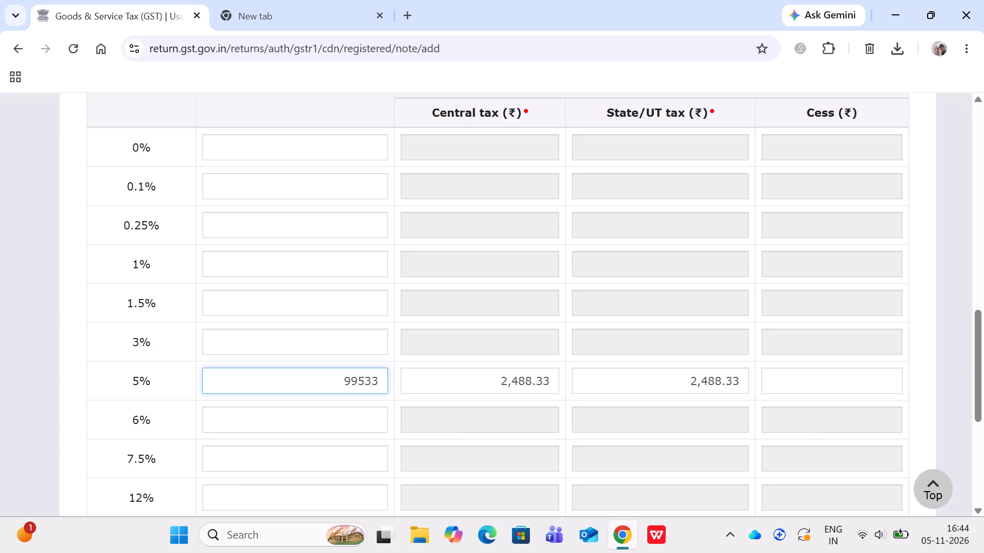
# Complete the 5% taxable value of credit note 26-27/SRP/072 as 99533.61.
pyautogui.write('.61')
# Enter a taxable value of 7578.95 at the 18% rate and save credit note 26-27/SRP/072.
pyautogui.scroll(-1, 278, 373)
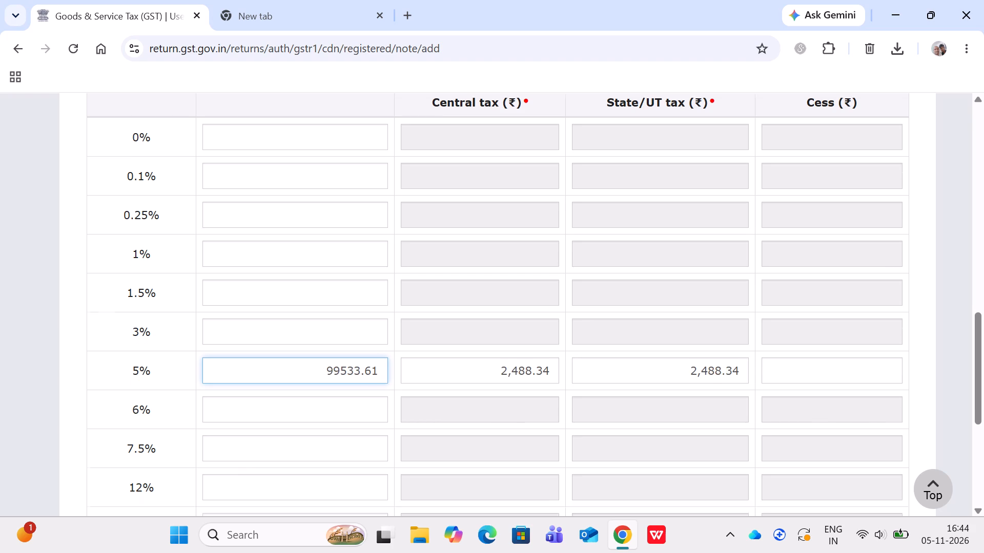
pyautogui.scroll(-3, 278, 373)
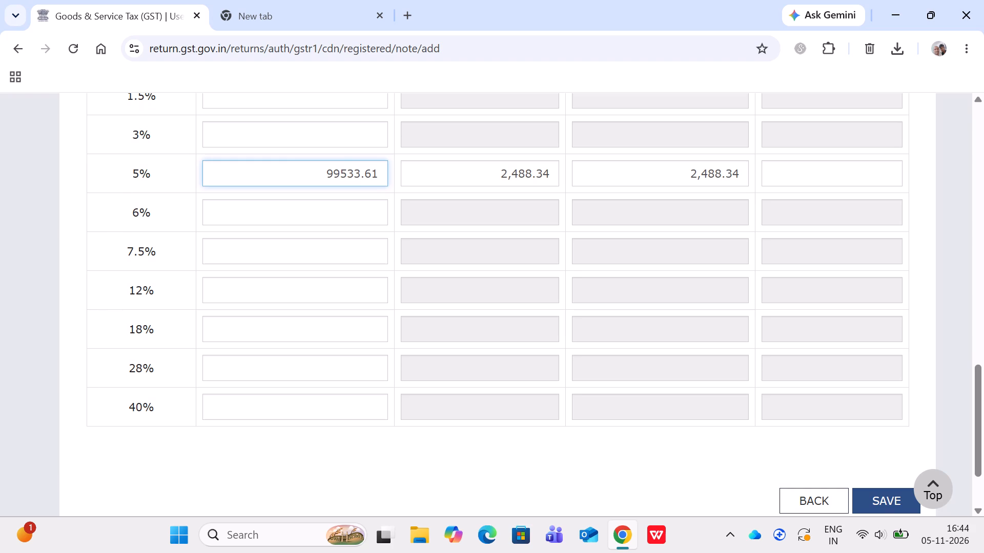
pyautogui.click(322, 337)
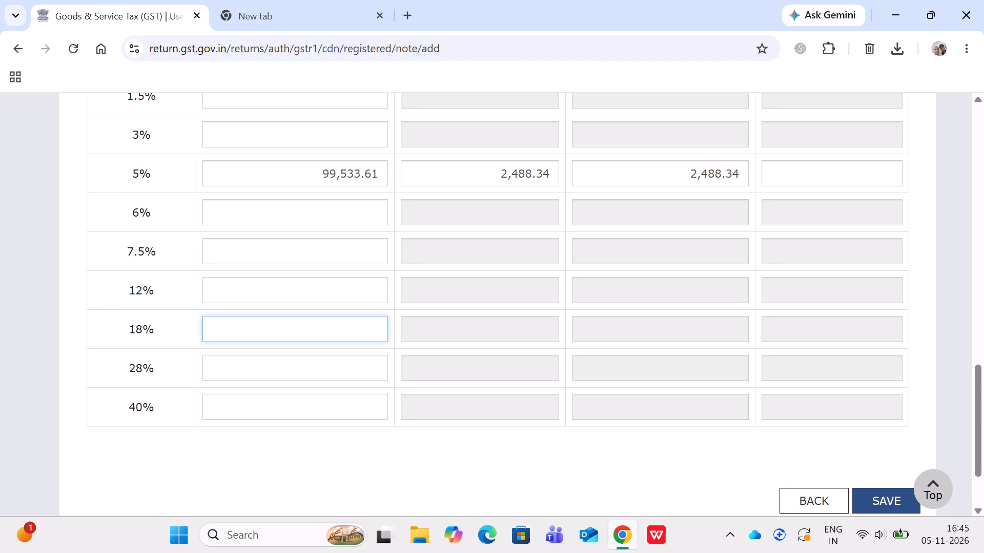
pyautogui.write('75')
pyautogui.write('78')
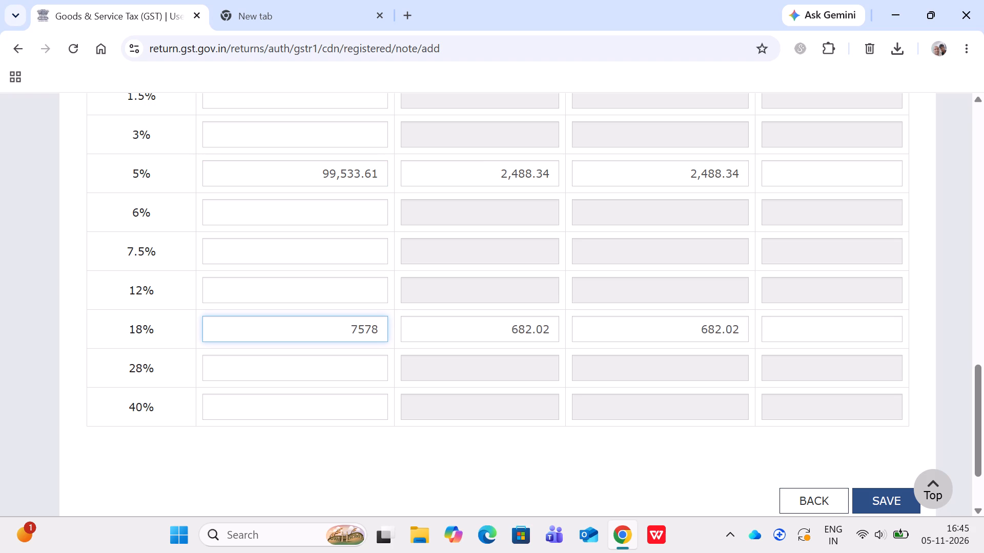
pyautogui.press('.')
pyautogui.write('95')
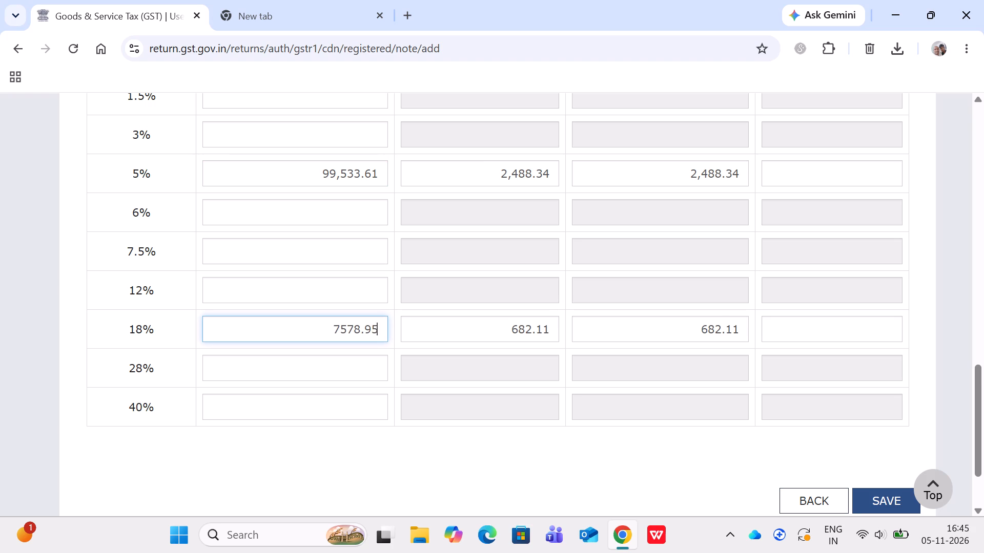
pyautogui.scroll(-2, 753, 427)
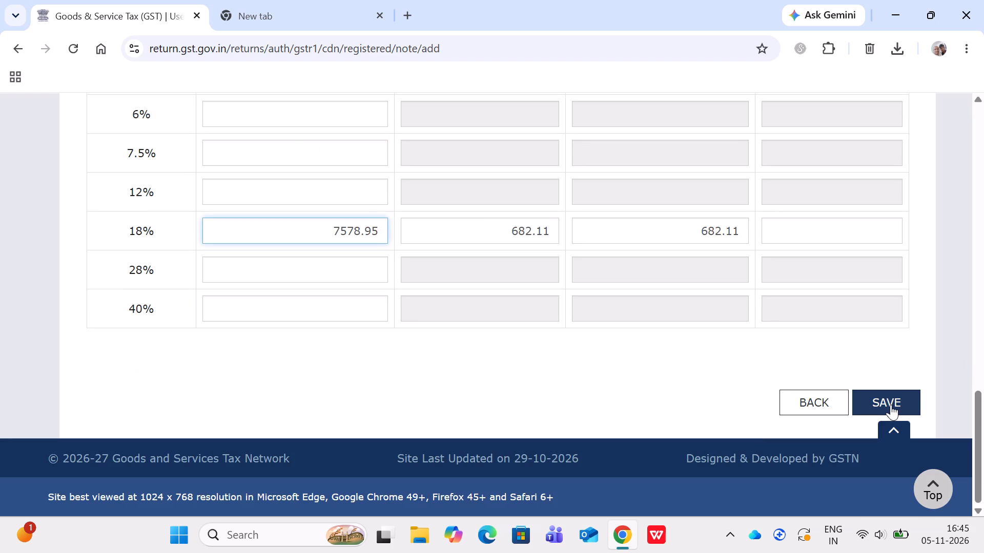
pyautogui.click(891, 405)
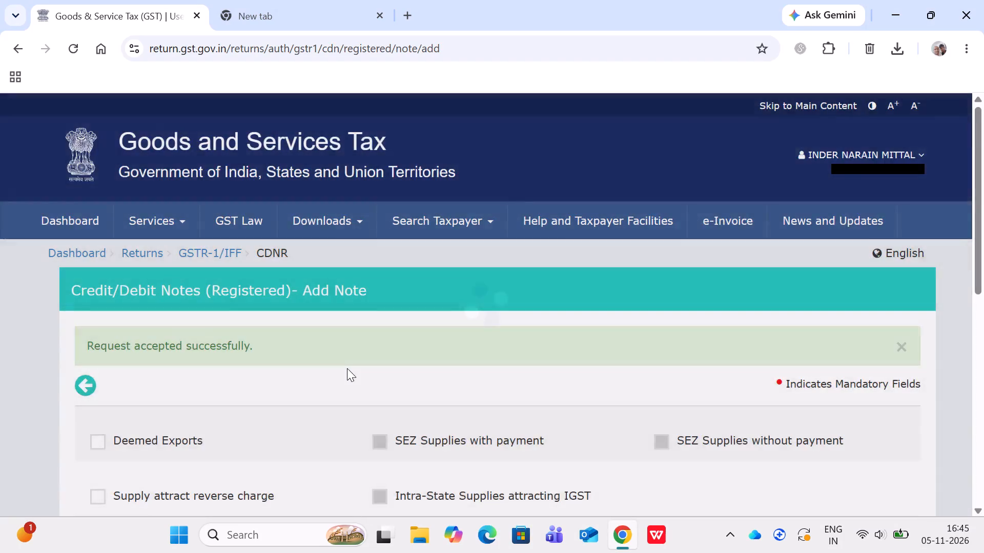
# Enter 26-27/SRP/073 as the note number of a new note for PHYSICSWALLAH LIMITED.
pyautogui.scroll(-5, 347, 368)
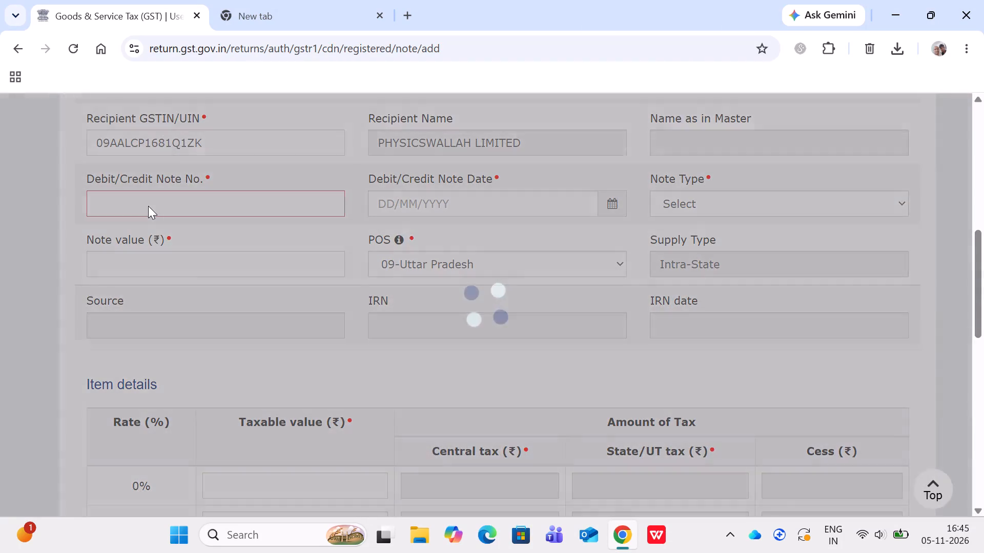
pyautogui.click(148, 206)
pyautogui.click(148, 206)
pyautogui.scroll(-1, 148, 206)
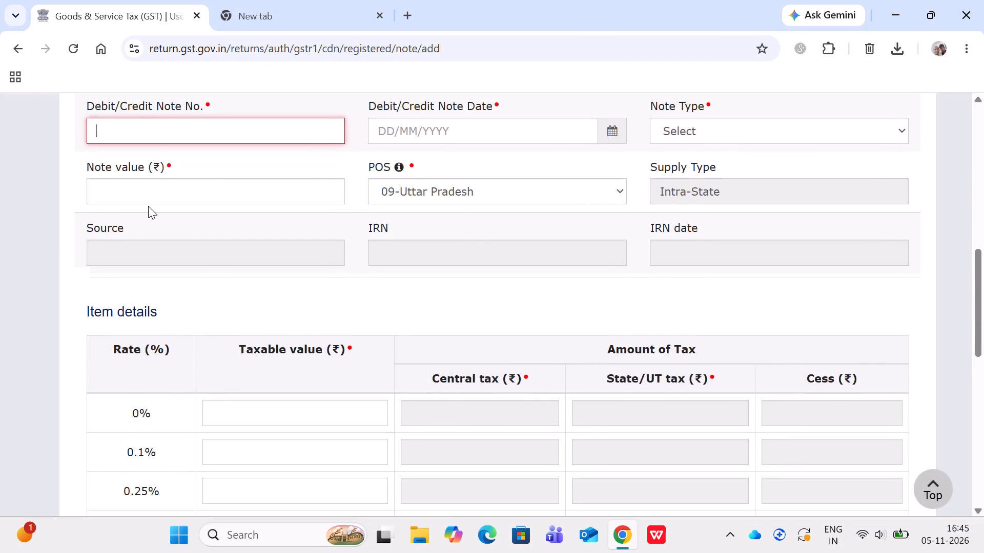
pyautogui.hotkey('ctrl', 'v')
pyautogui.press('BackSpace')
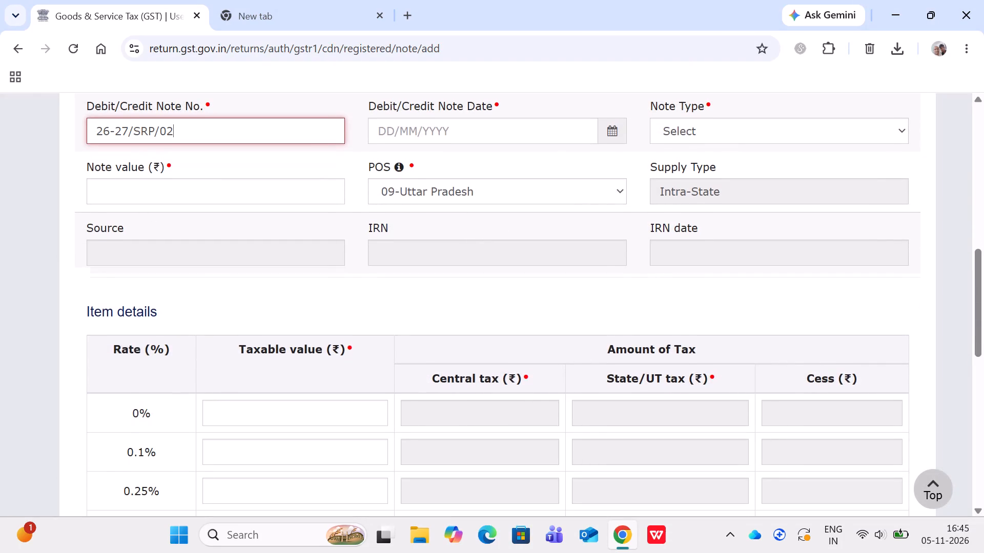
pyautogui.press('BackSpace')
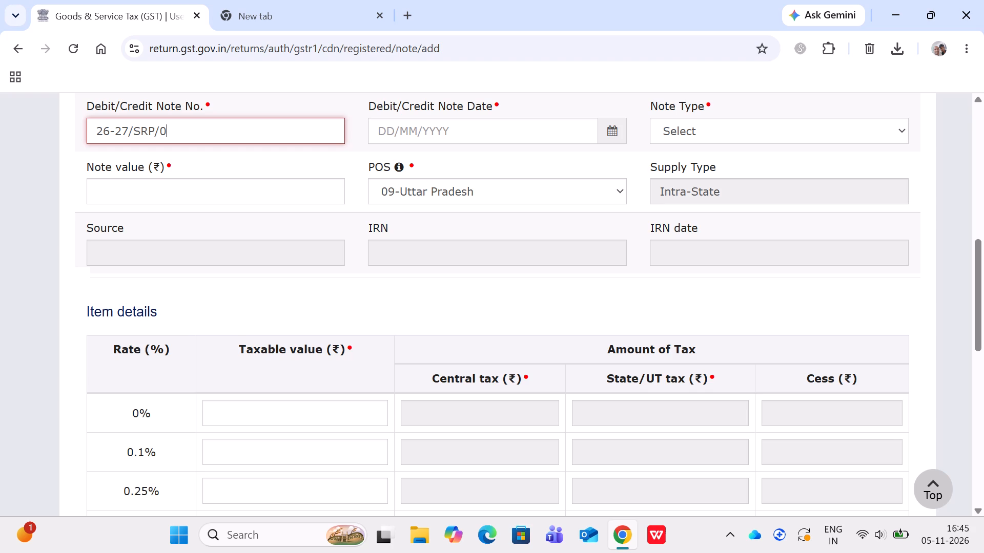
pyautogui.write('73')
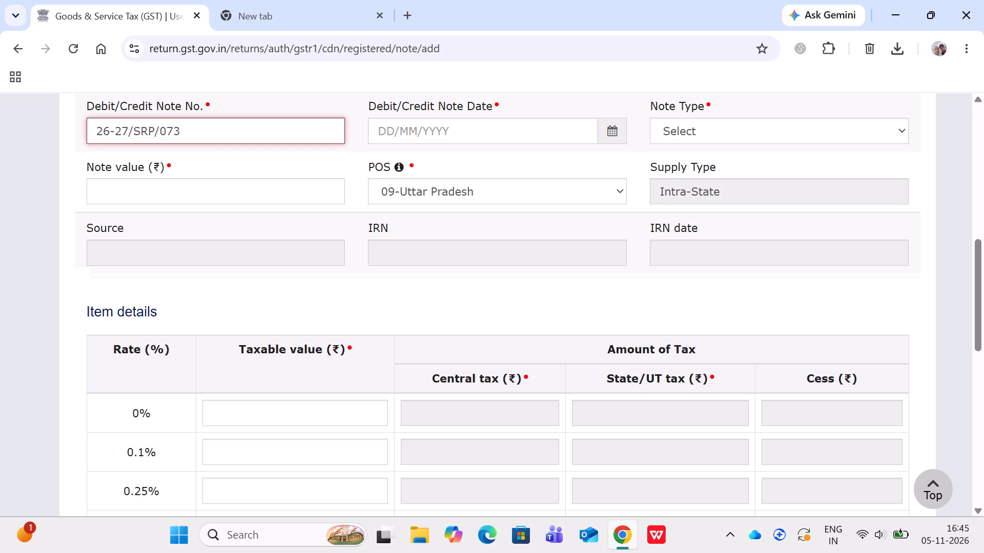
# Set the date of note 26-27/SRP/073 to 16/09/2026 and its note type to Credit.
pyautogui.click(401, 135)
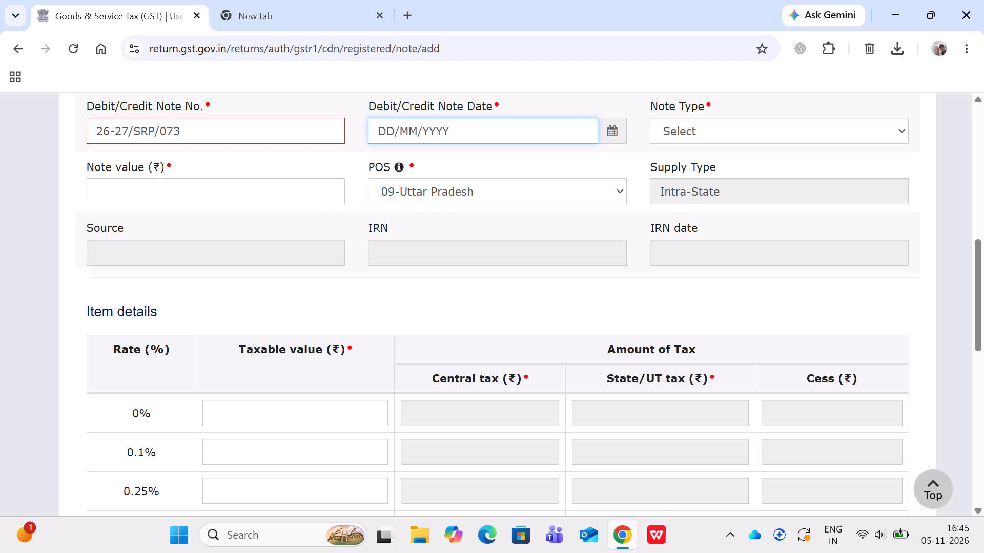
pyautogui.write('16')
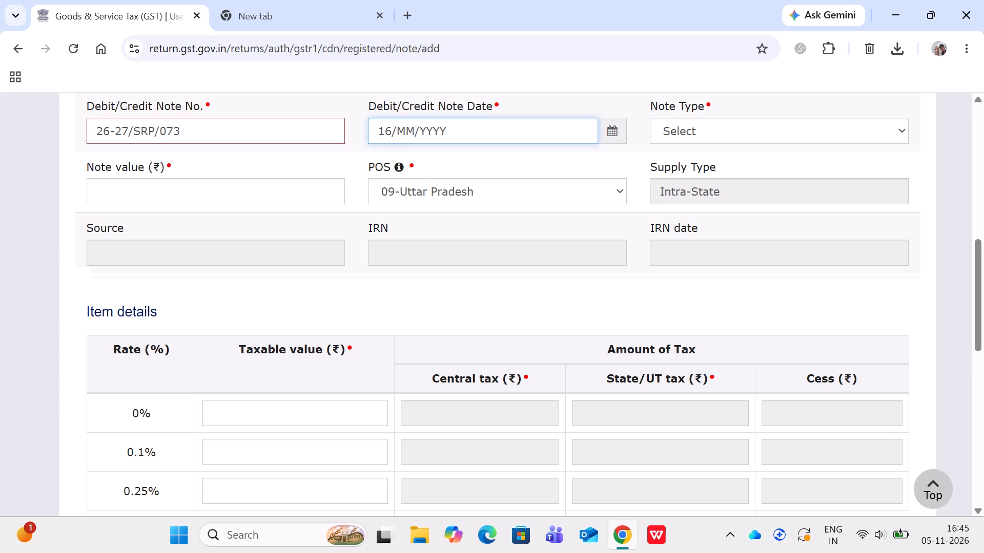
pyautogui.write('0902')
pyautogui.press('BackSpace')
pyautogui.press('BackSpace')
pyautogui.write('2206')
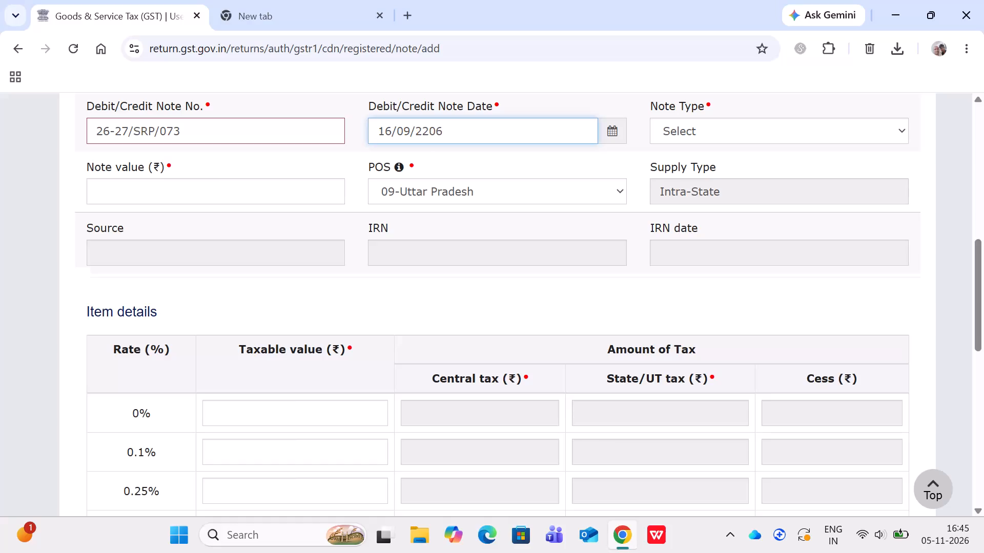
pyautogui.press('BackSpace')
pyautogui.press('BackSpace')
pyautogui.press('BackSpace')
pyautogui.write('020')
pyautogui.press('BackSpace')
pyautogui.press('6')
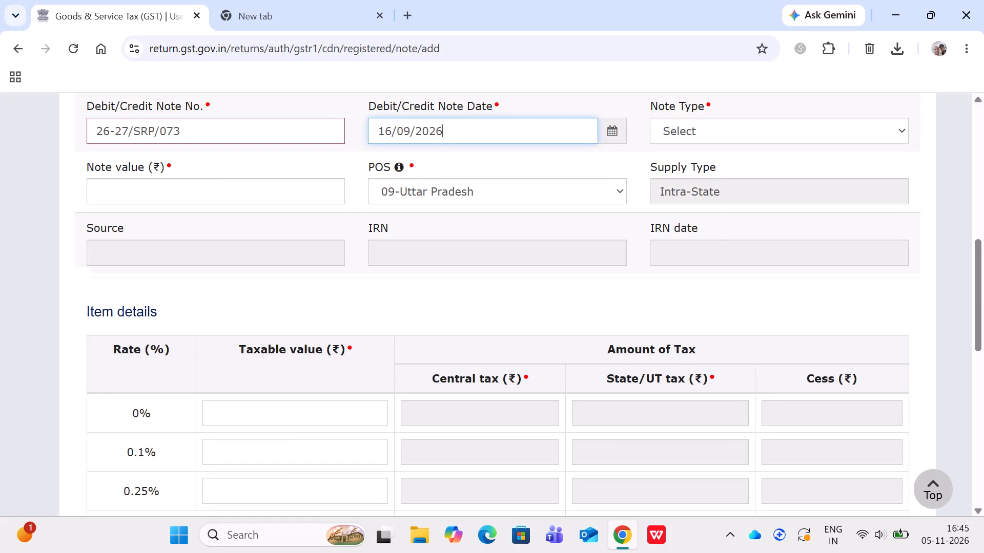
pyautogui.click(742, 126)
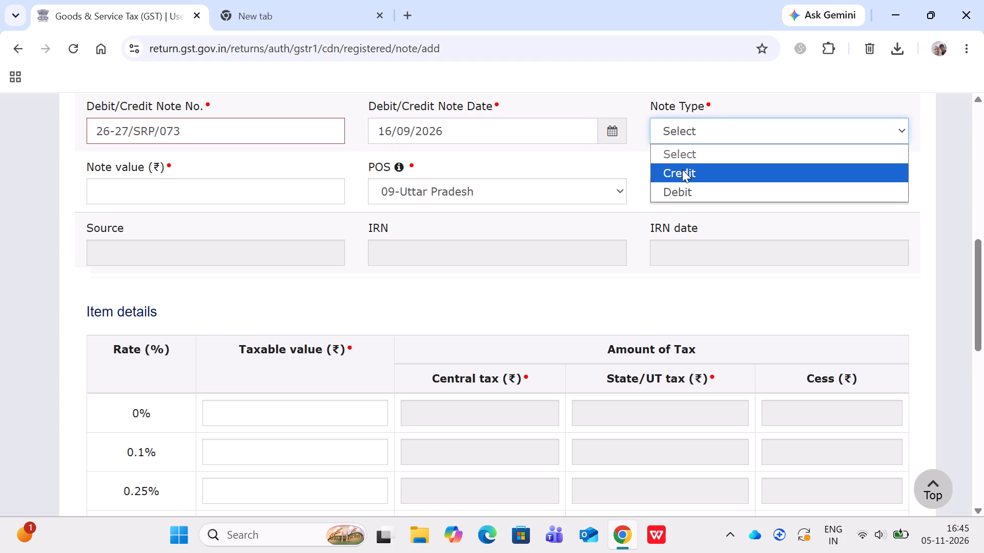
pyautogui.click(682, 169)
# Enter a note value of 66435 for credit note 26-27/SRP/073.
pyautogui.click(175, 194)
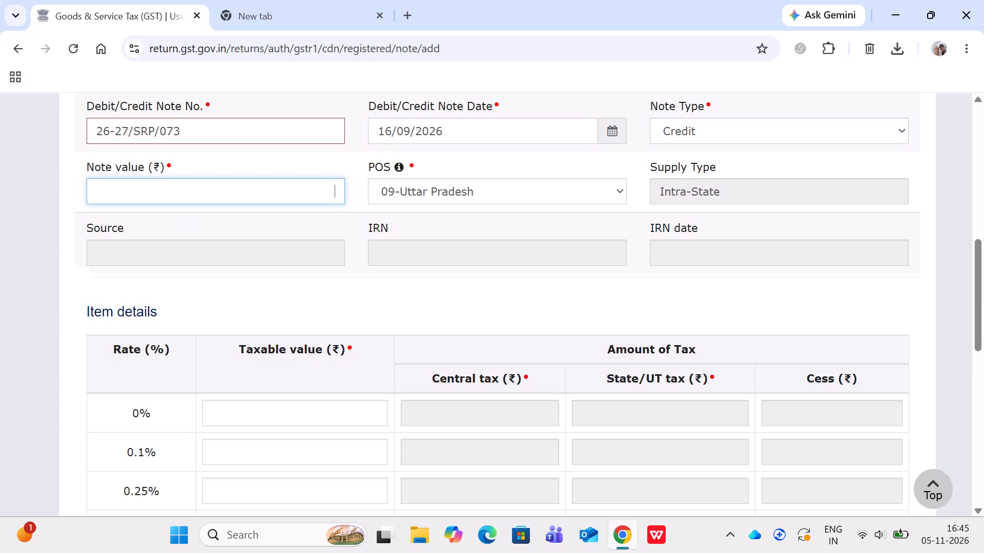
pyautogui.write('664')
pyautogui.write('35')
pyautogui.press('.')
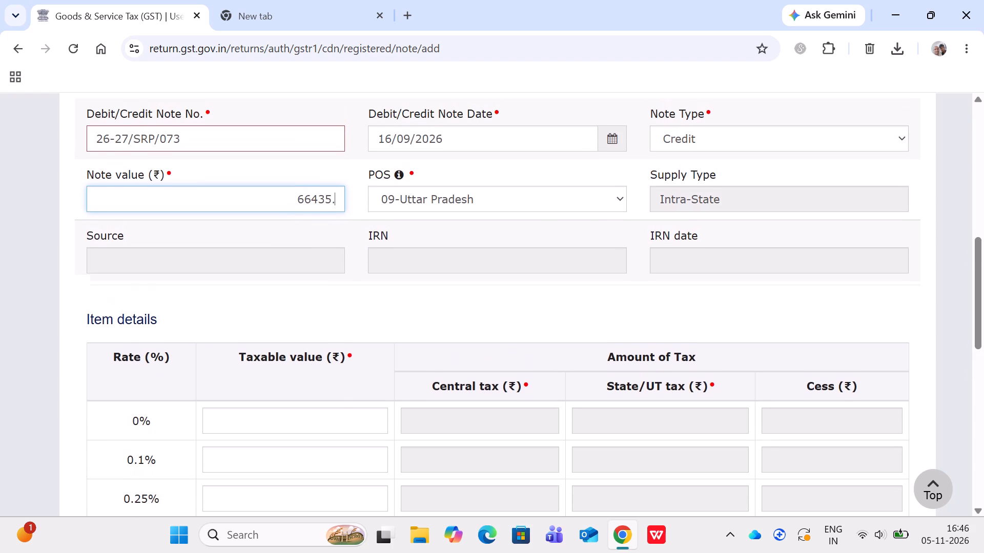
pyautogui.press('BackSpace')
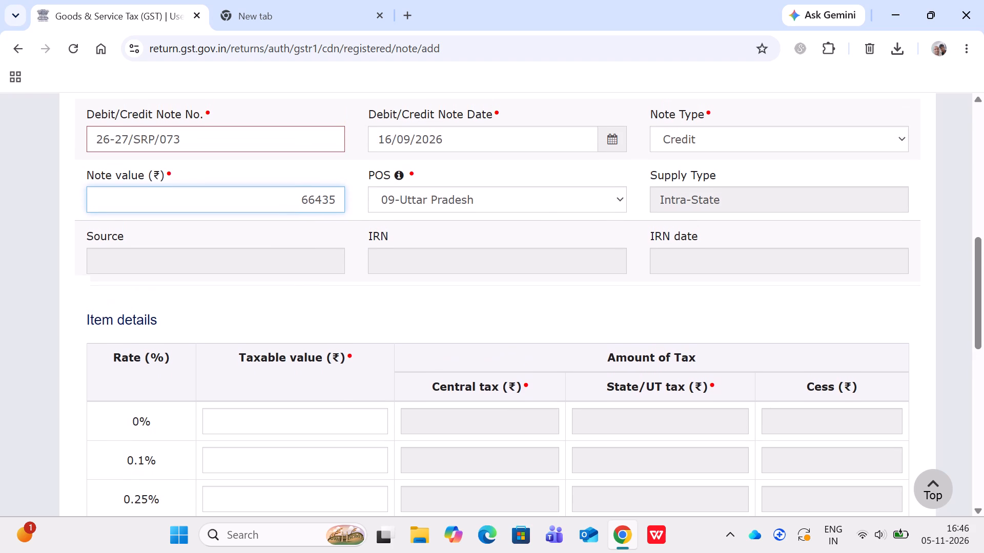
# Enter a taxable value of 62031 at the 5% rate for credit note 26-27/SRP/073.
pyautogui.scroll(-3, 175, 194)
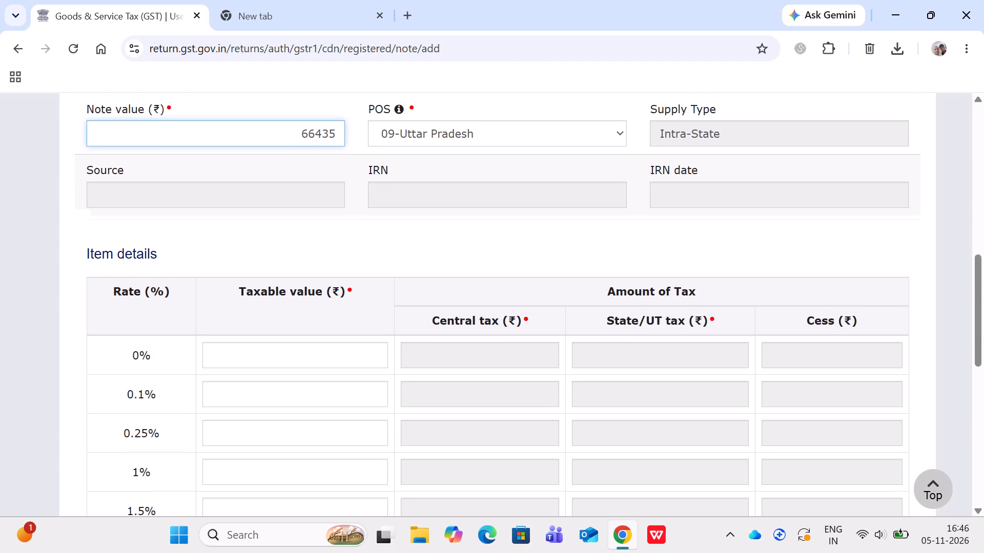
pyautogui.scroll(-2, 175, 194)
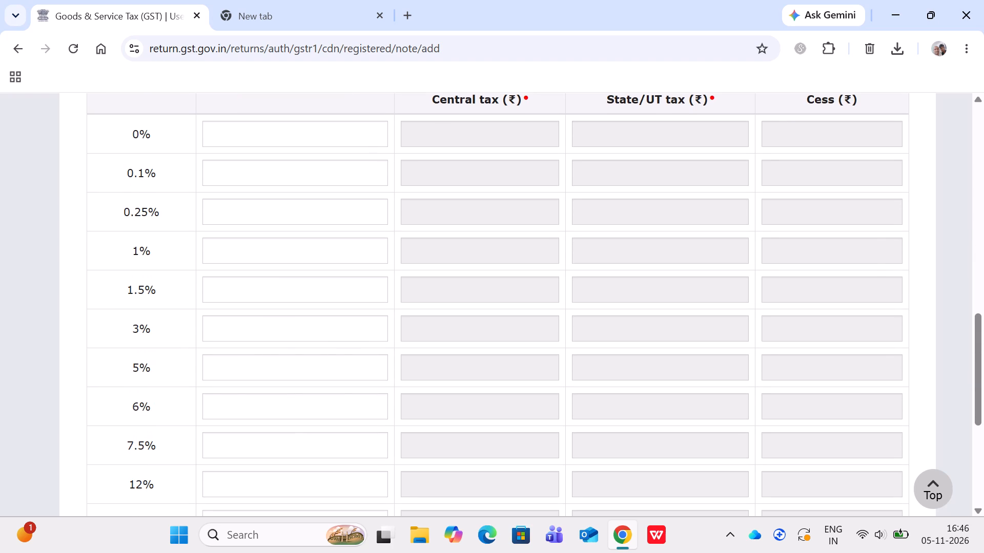
pyautogui.click(262, 356)
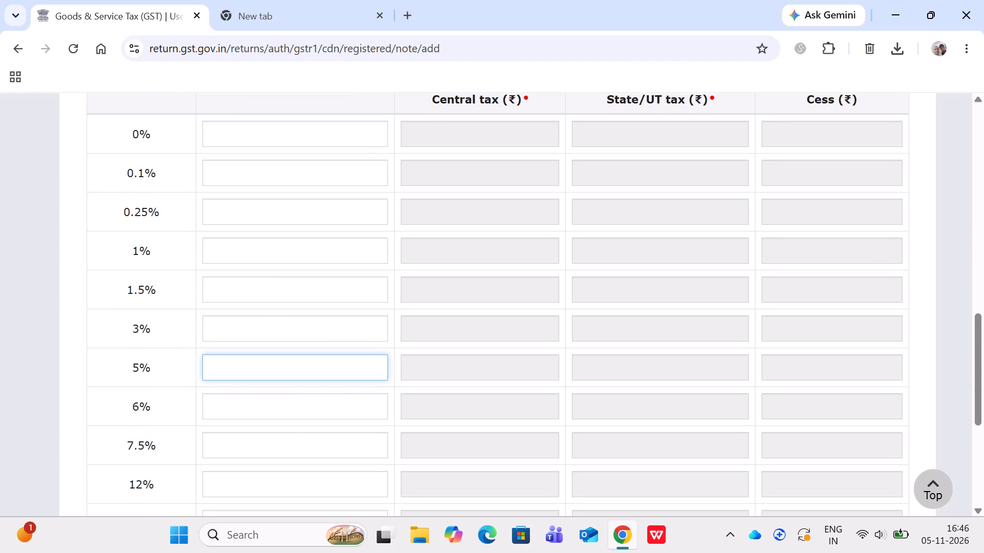
pyautogui.write('62')
pyautogui.write('031')
# Enter a taxable value of 1103.85 at the 18% rate and save credit note 26-27/SRP/073.
pyautogui.scroll(-2, 262, 356)
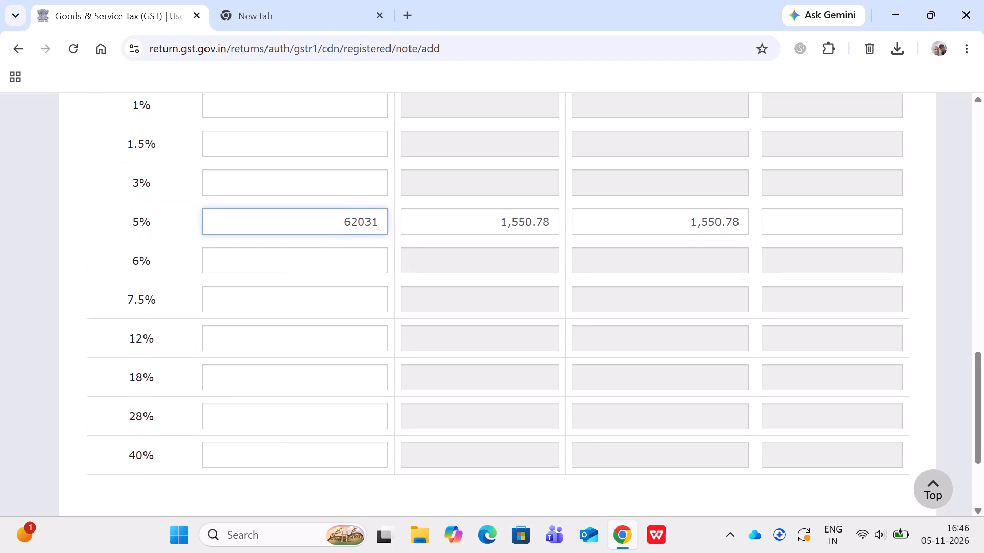
pyautogui.scroll(-3, 262, 356)
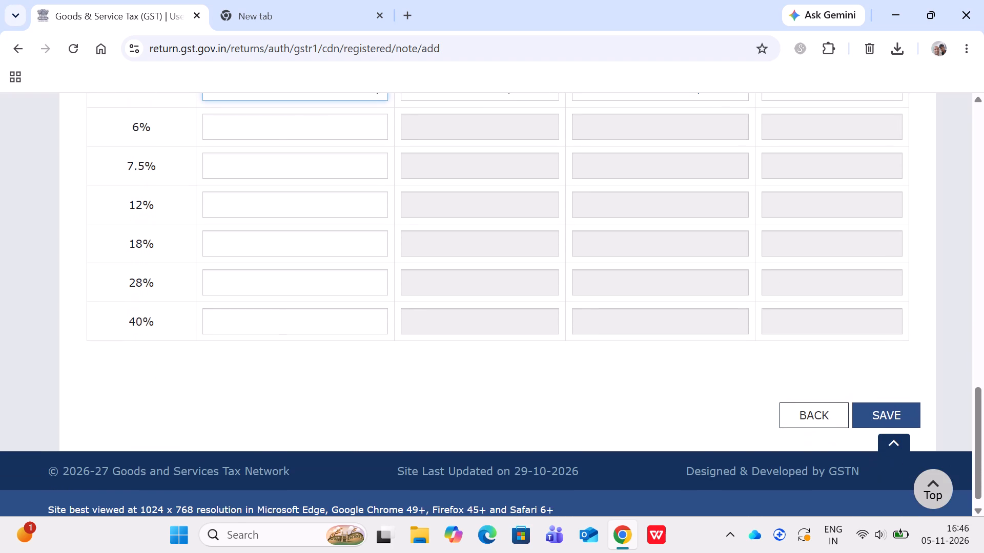
pyautogui.click(240, 246)
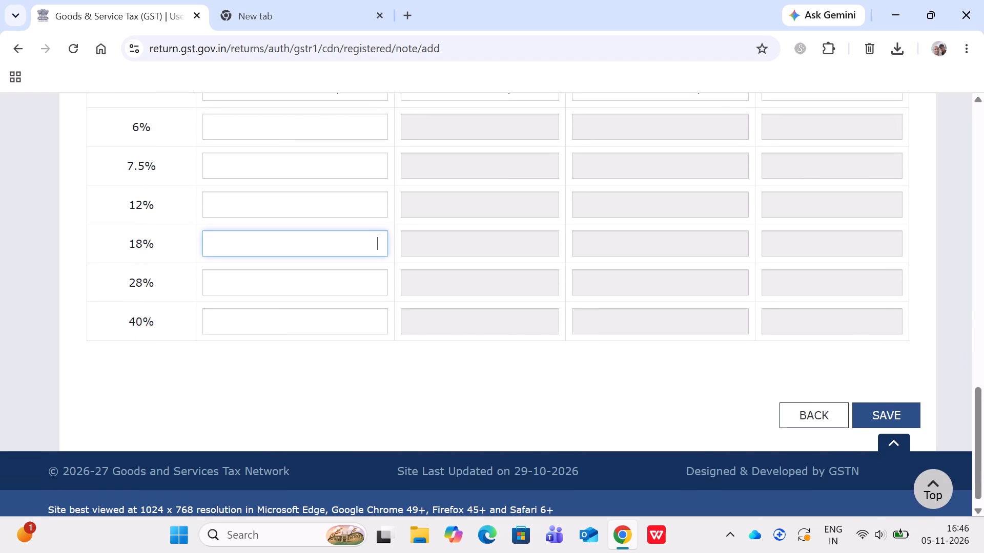
pyautogui.write('1103')
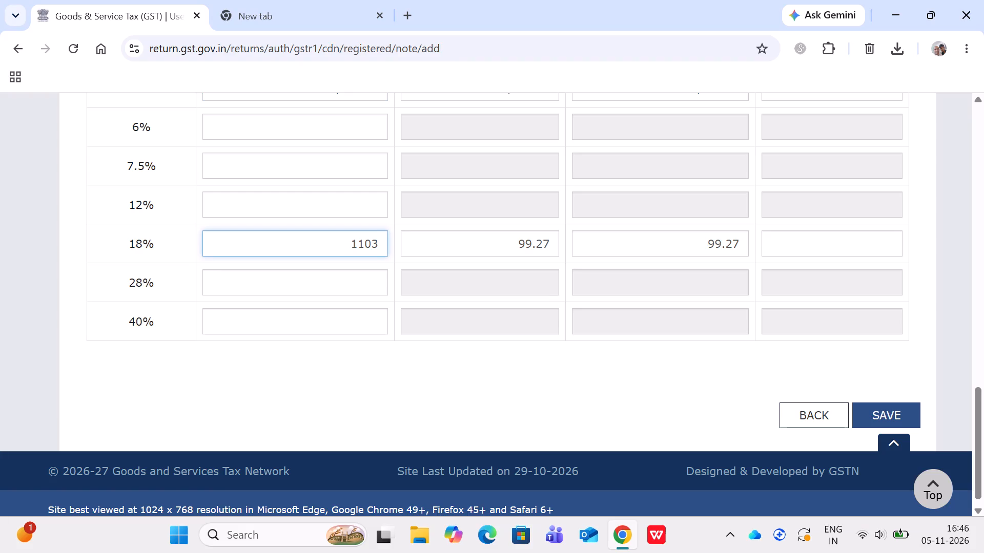
pyautogui.press('.')
pyautogui.write('85')
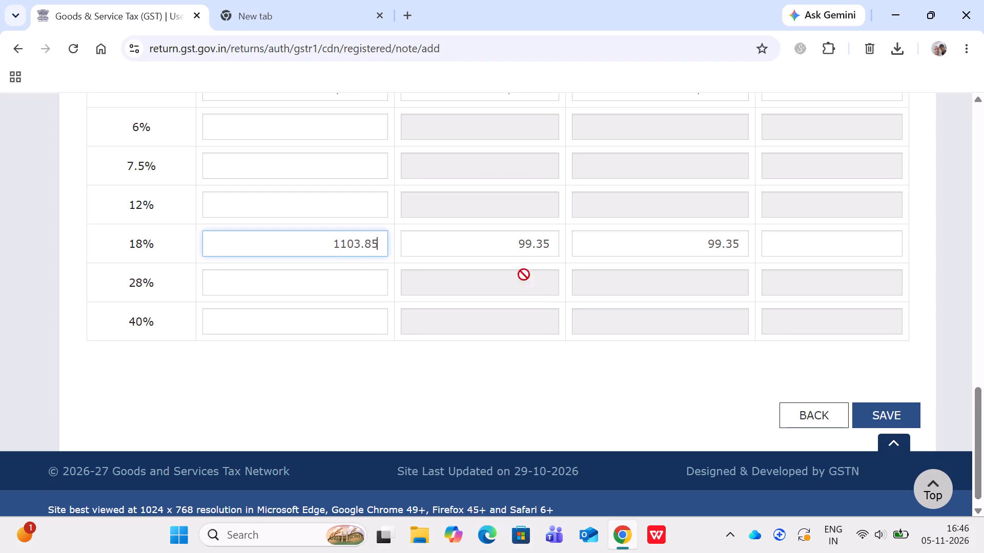
pyautogui.click(873, 413)
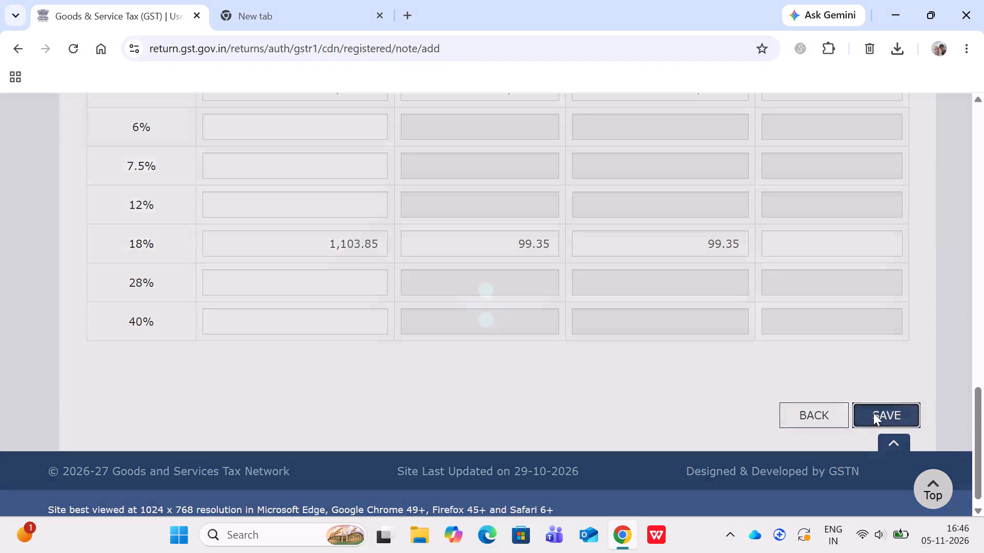
# Enter 26-27/SRP/074 as the debit/credit note number for PHYSICSWALLAH LIMITED.
pyautogui.scroll(-6, 440, 365)
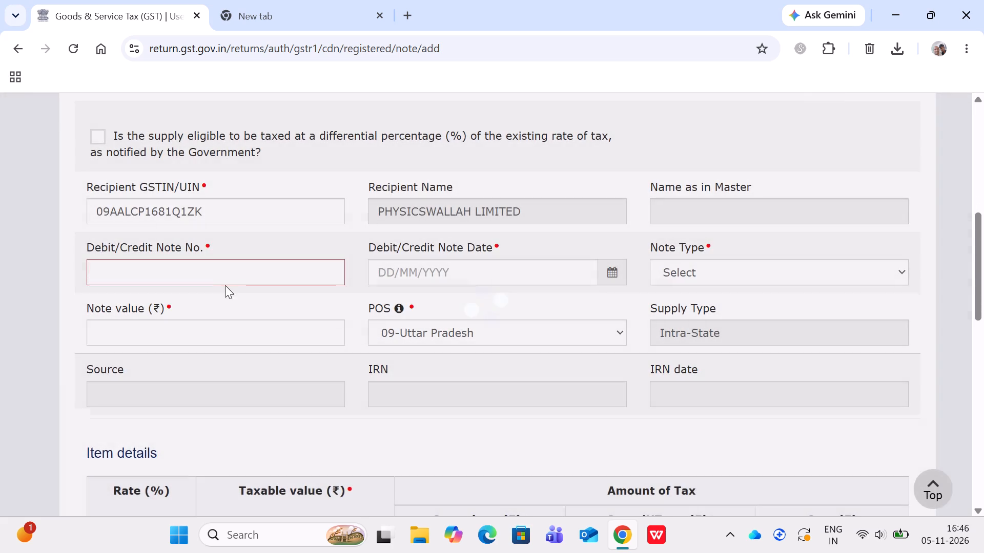
pyautogui.click(174, 272)
pyautogui.click(174, 272)
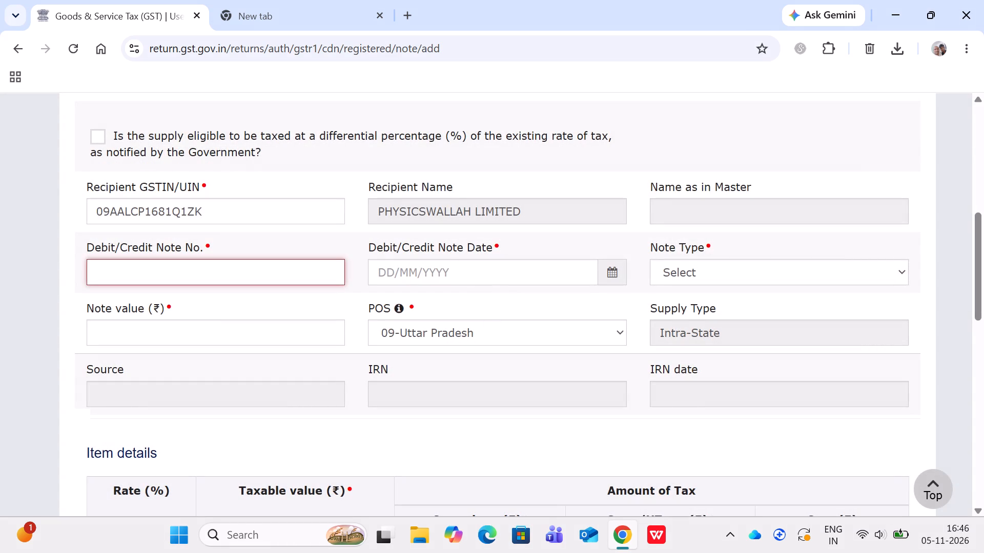
pyautogui.hotkey('ctrl', 'v')
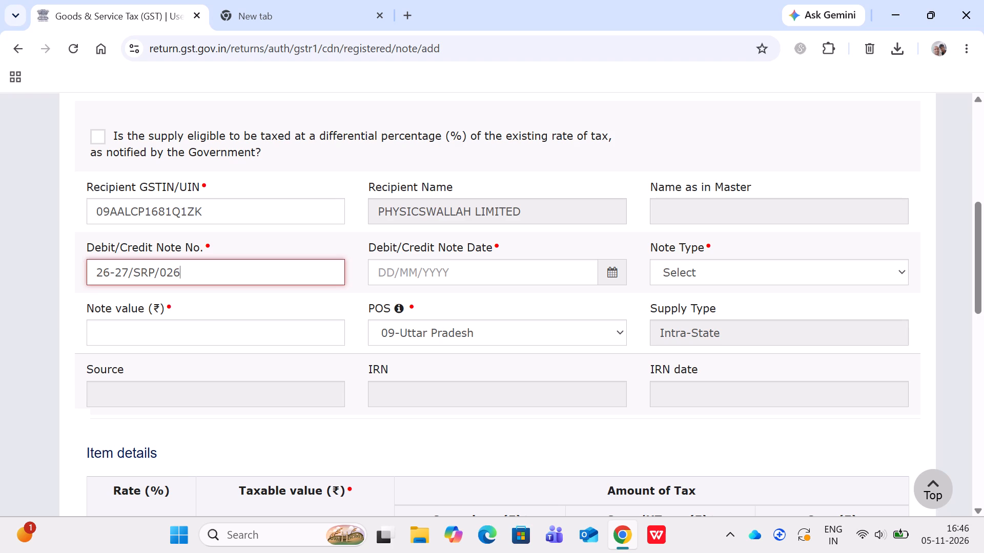
pyautogui.hotkey('ctrl', 'v')
pyautogui.press('BackSpace')
pyautogui.press('BackSpace')
pyautogui.press('BackSpace')
pyautogui.press('BackSpace')
pyautogui.press('BackSpace')
pyautogui.press('BackSpace')
pyautogui.press('0')
pyautogui.write('74')
# Set the date of note 26-27/SRP/074 to 16/09/2026 and its note type to Credit.
pyautogui.click(422, 260)
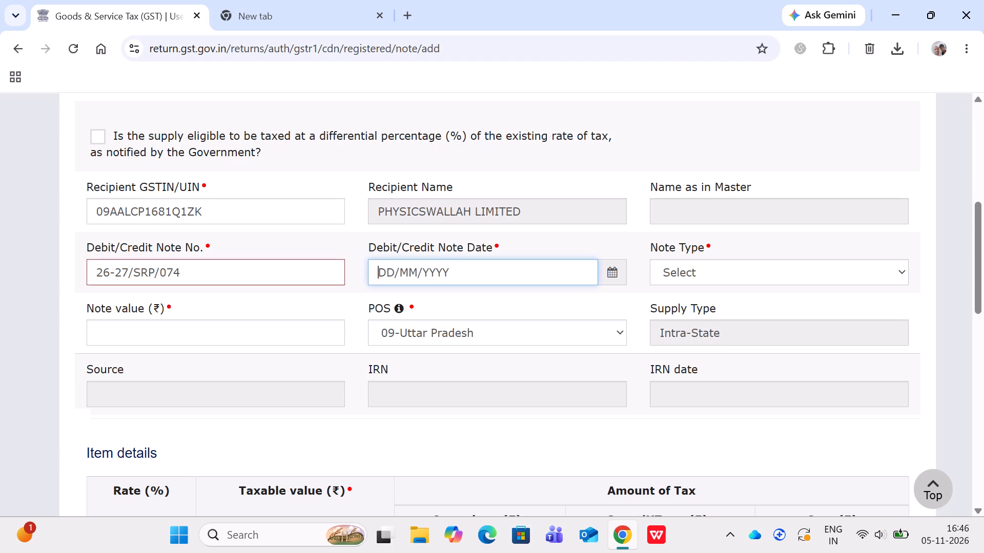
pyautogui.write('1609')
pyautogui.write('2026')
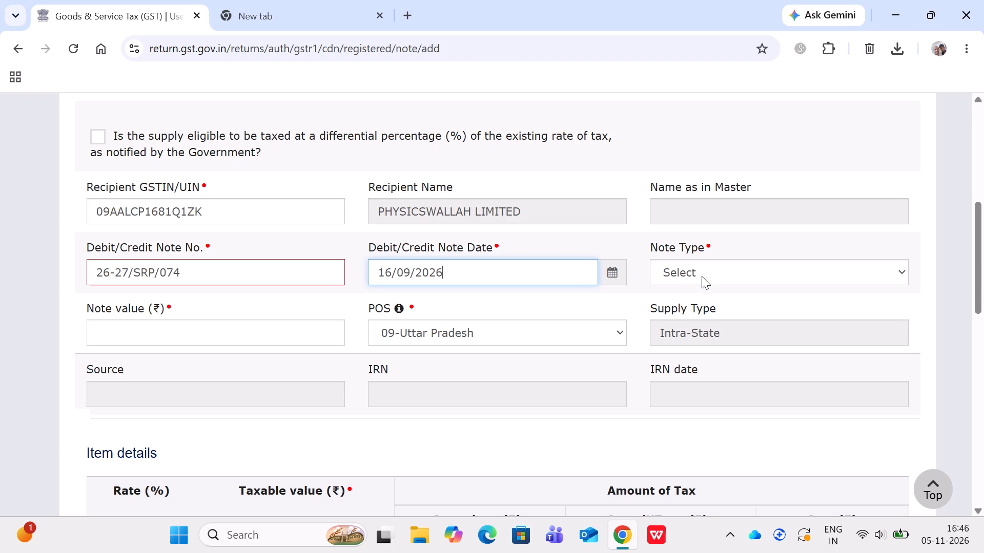
pyautogui.click(702, 276)
pyautogui.click(680, 316)
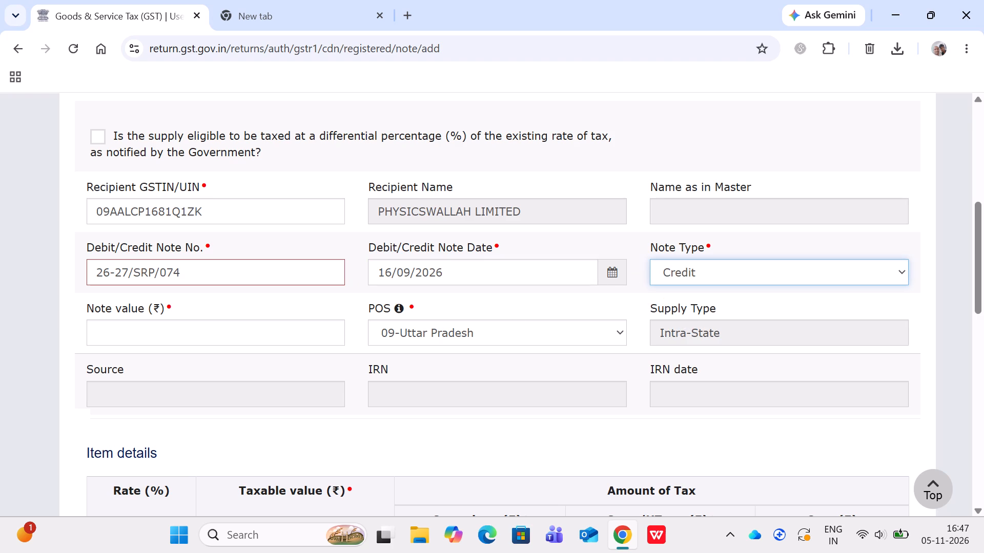
# Enter a note value of 87086 for credit note 26-27/SRP/074.
pyautogui.click(190, 322)
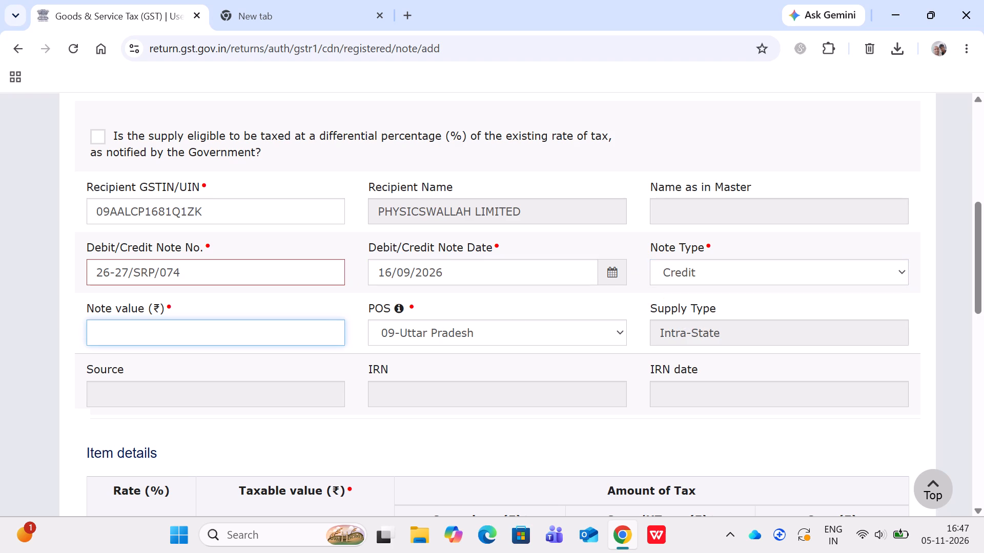
pyautogui.write('87')
pyautogui.press('0')
pyautogui.write('86')
# Open the taxable value at the 5% rate for entry on credit note 26-27/SRP/074.
pyautogui.scroll(-6, 289, 329)
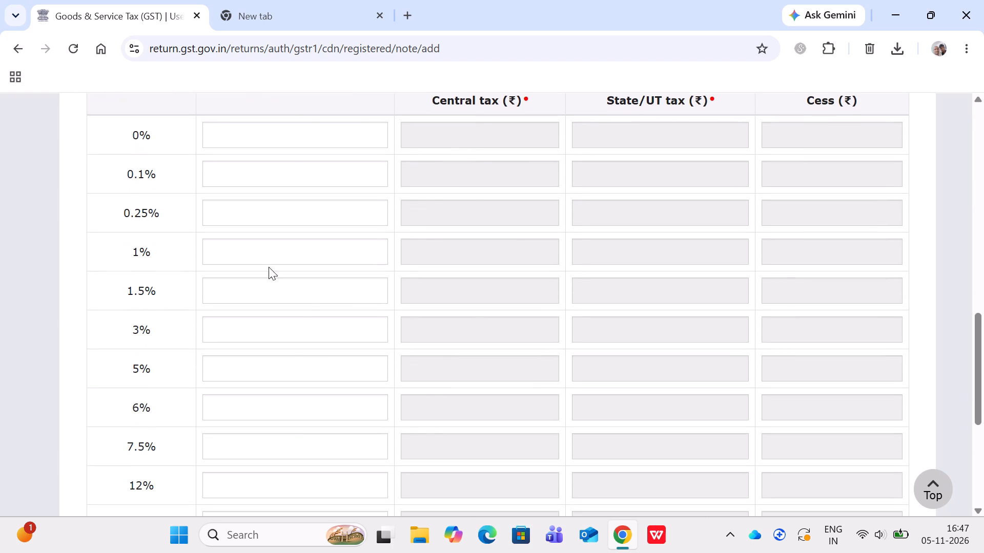
pyautogui.click(267, 376)
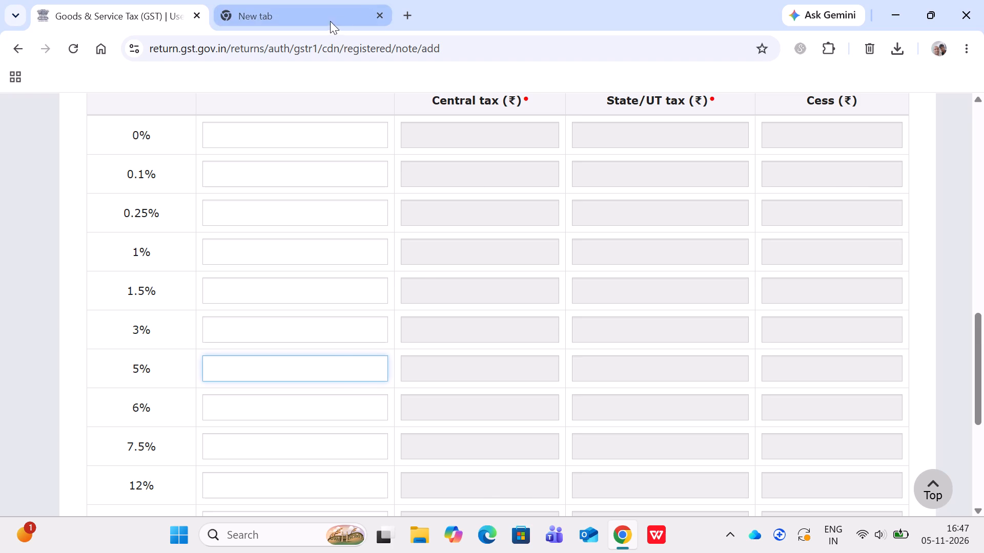
# Search Google for symptoms of aids in men and read the expanded overview in the other browser tab.
pyautogui.click(325, 22)
pyautogui.click(365, 292)
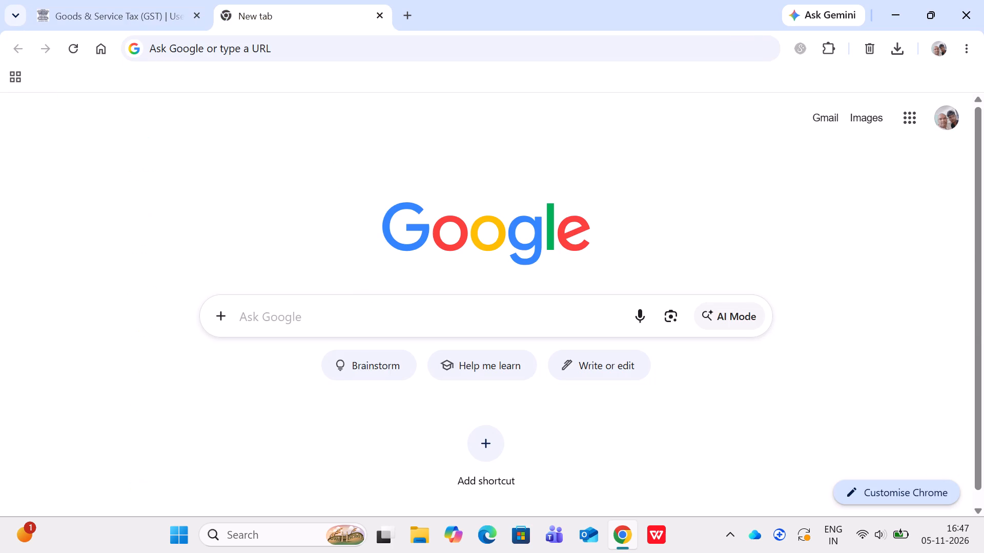
pyautogui.click(356, 316)
pyautogui.write('sy')
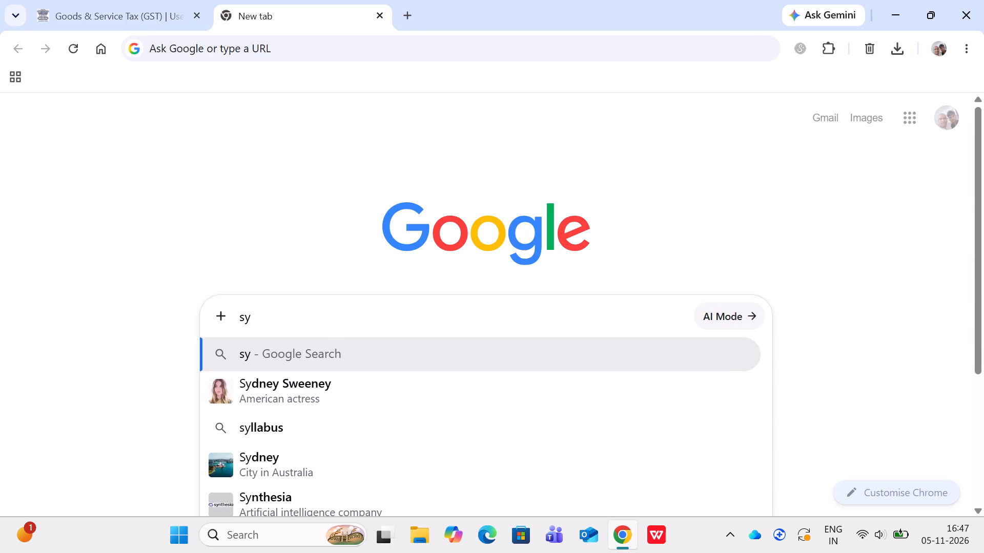
pyautogui.write('mptom of aids')
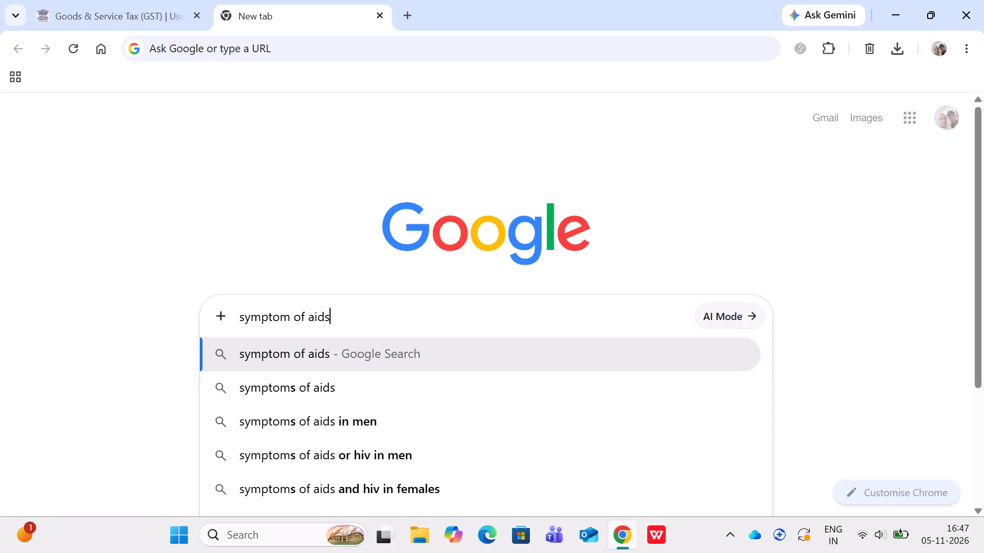
pyautogui.click(345, 410)
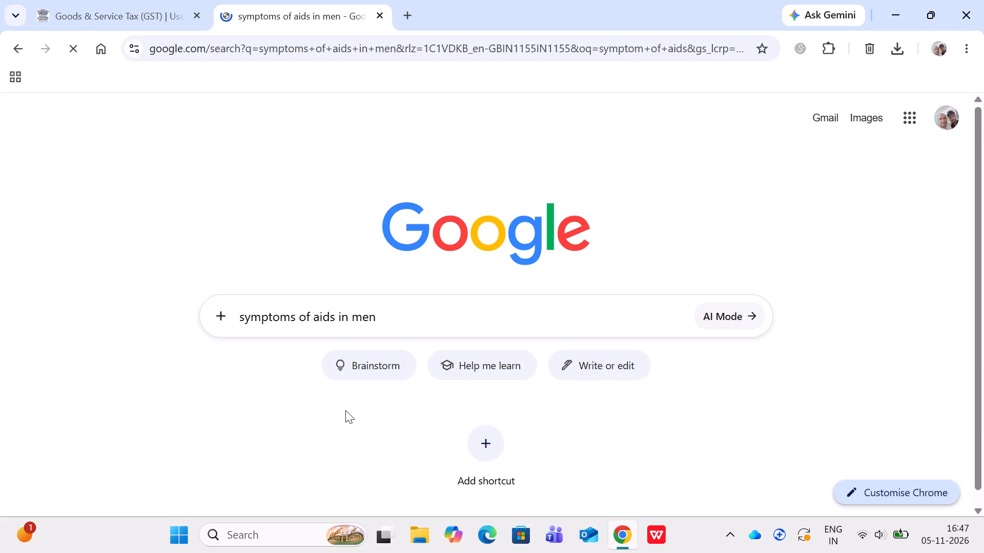
pyautogui.scroll(-2, 345, 410)
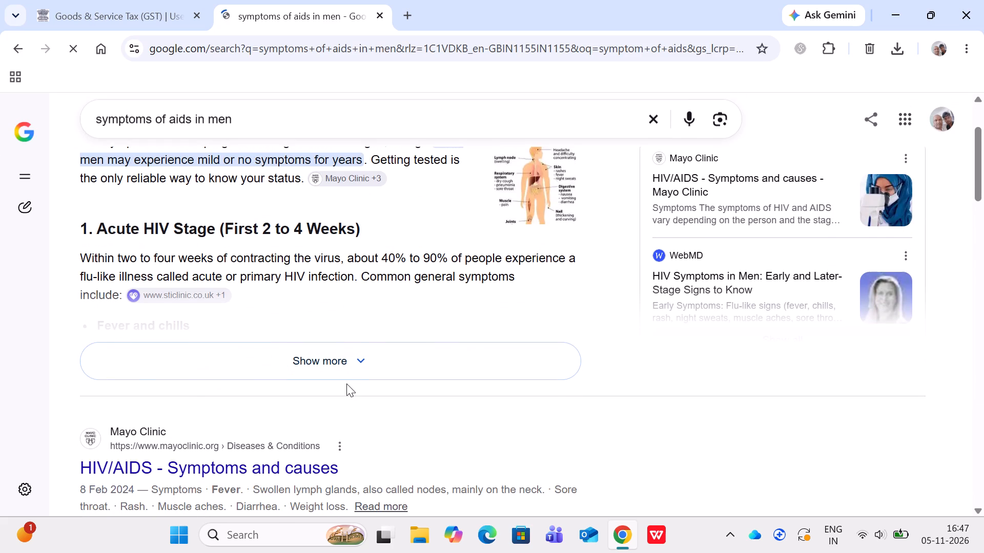
pyautogui.click(346, 367)
pyautogui.scroll(-1, 346, 367)
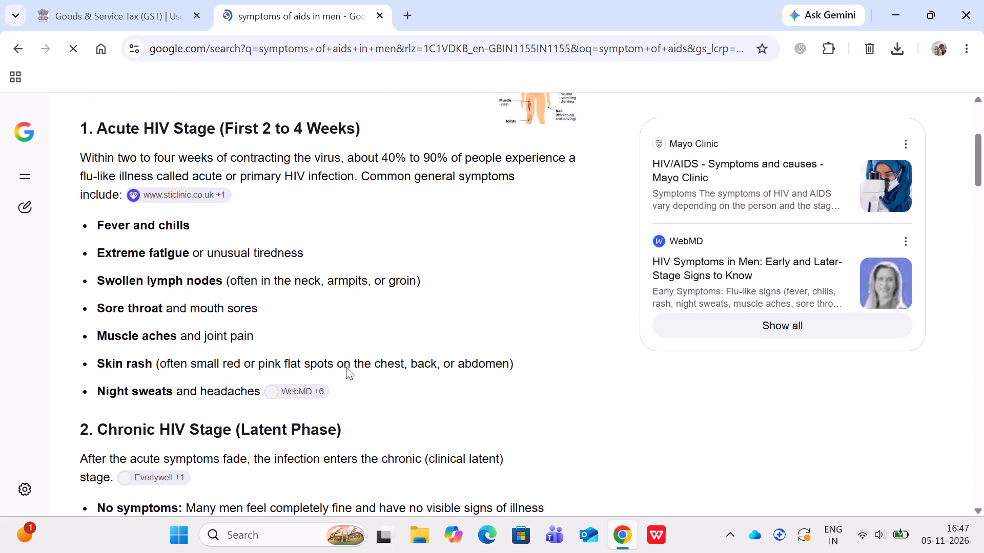
pyautogui.scroll(-2, 346, 367)
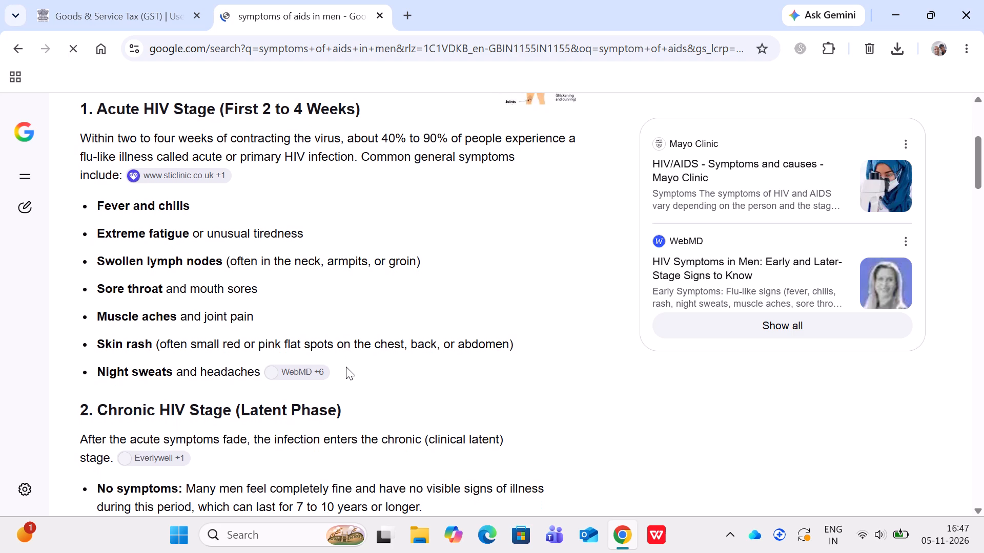
pyautogui.scroll(-1, 346, 367)
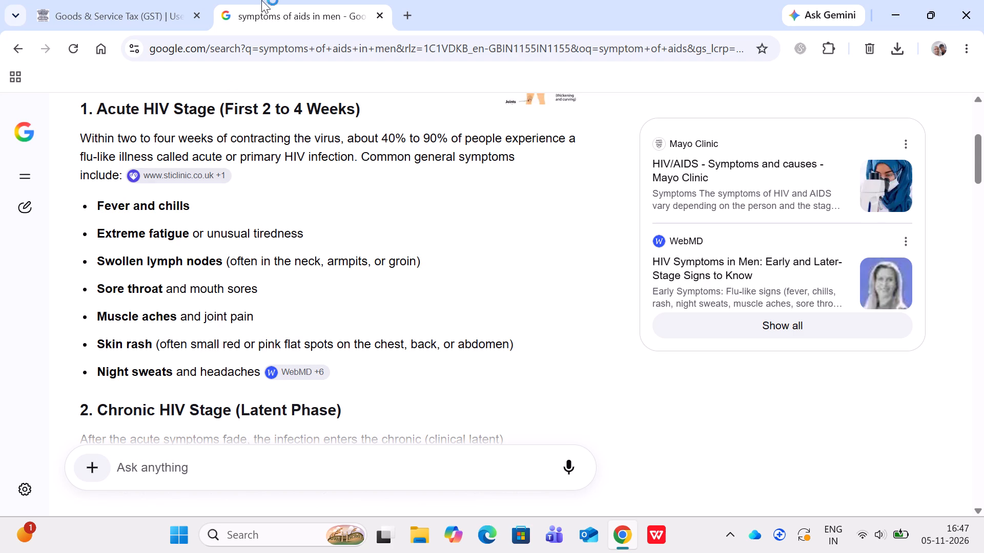
pyautogui.click(375, 12)
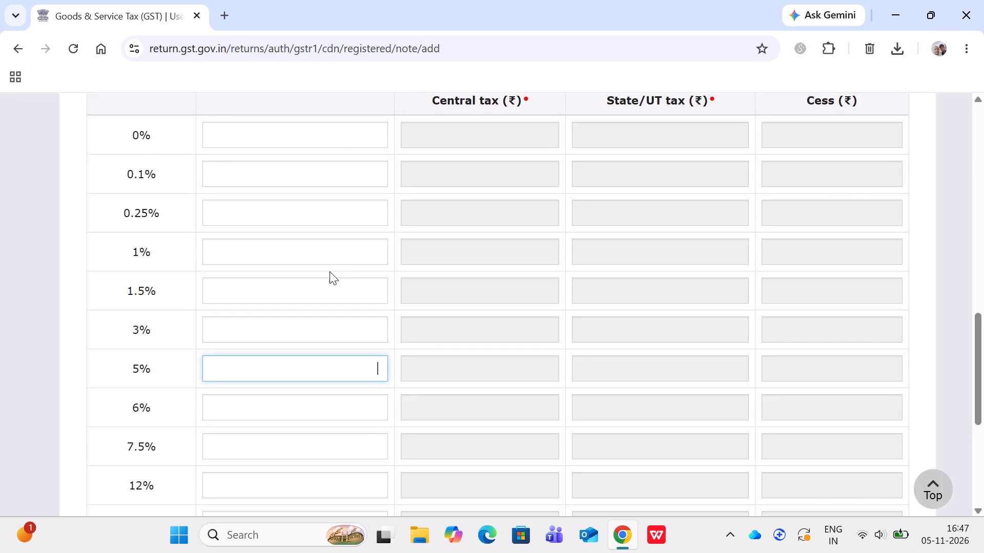
# Enter a taxable value of 81338 at the 5% rate for credit note 26-27/SRP/074.
pyautogui.scroll(2, 330, 271)
pyautogui.scroll(-2, 330, 271)
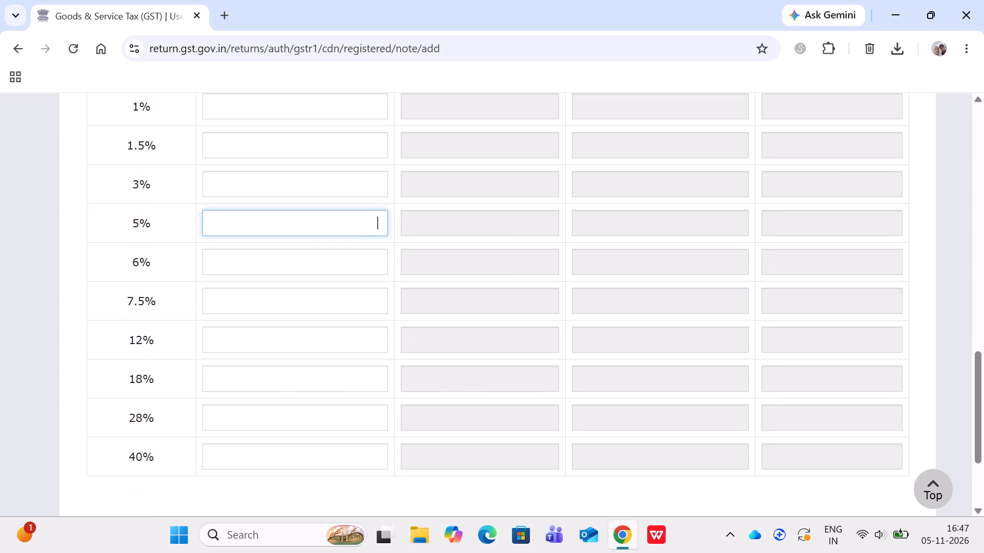
pyautogui.scroll(-1, 330, 271)
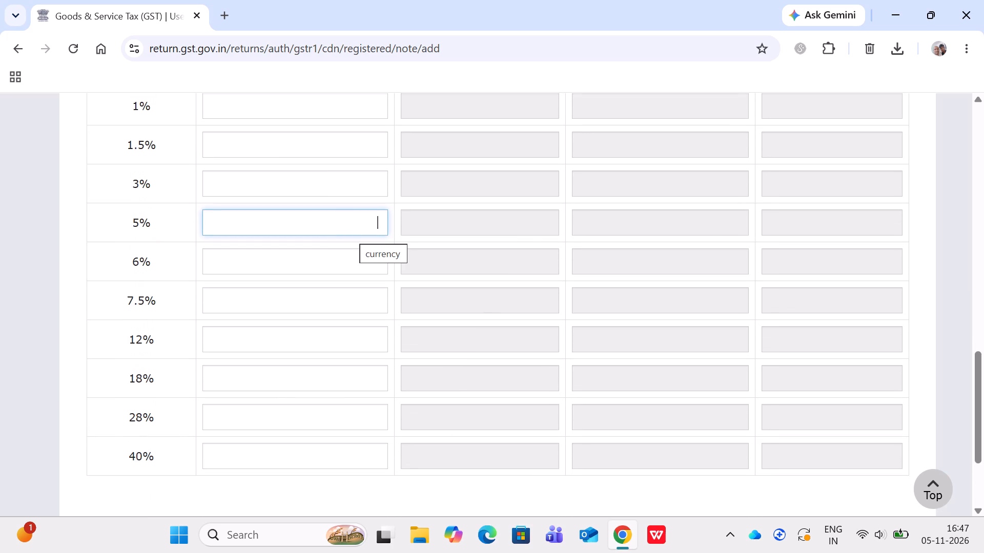
pyautogui.write('81')
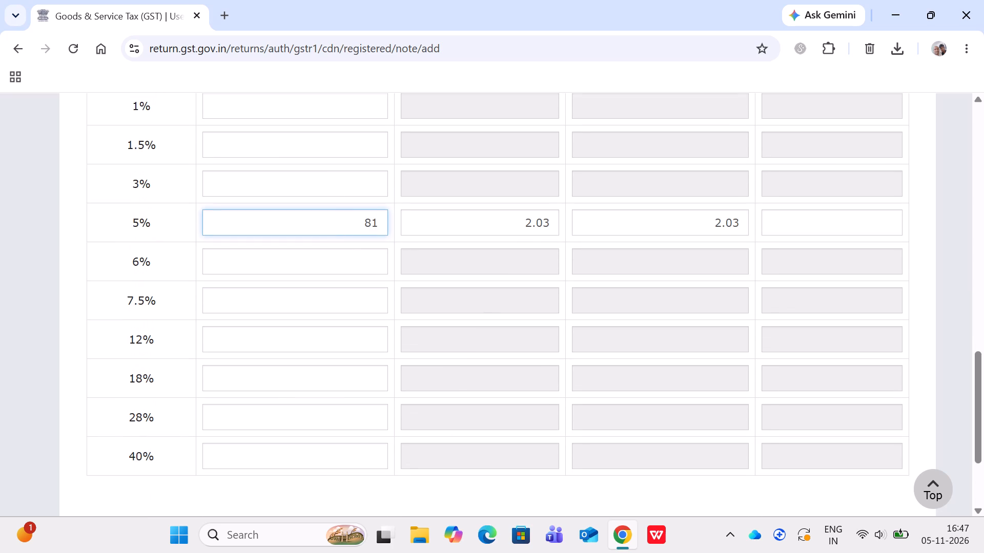
pyautogui.scroll(4, 352, 232)
pyautogui.scroll(-1, 352, 232)
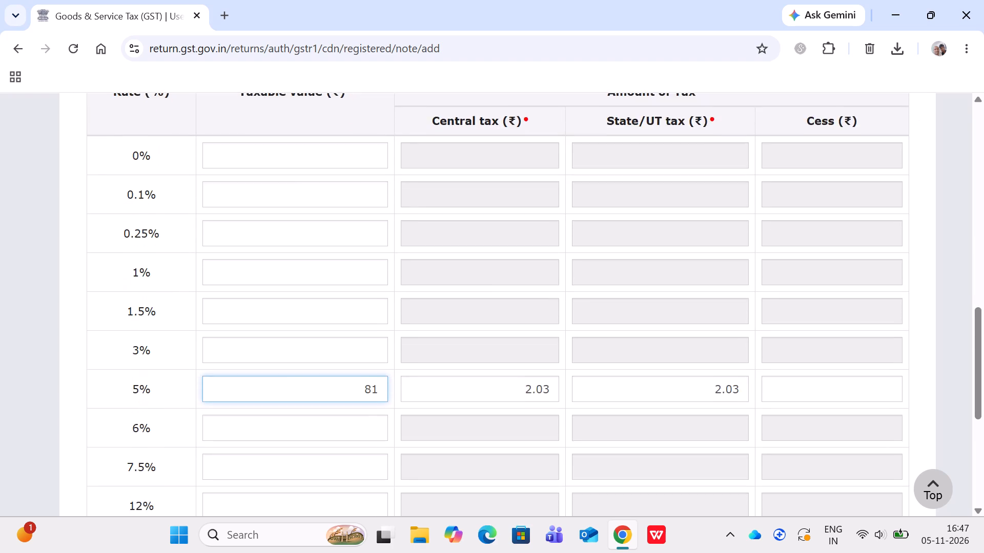
pyautogui.scroll(-2, 352, 232)
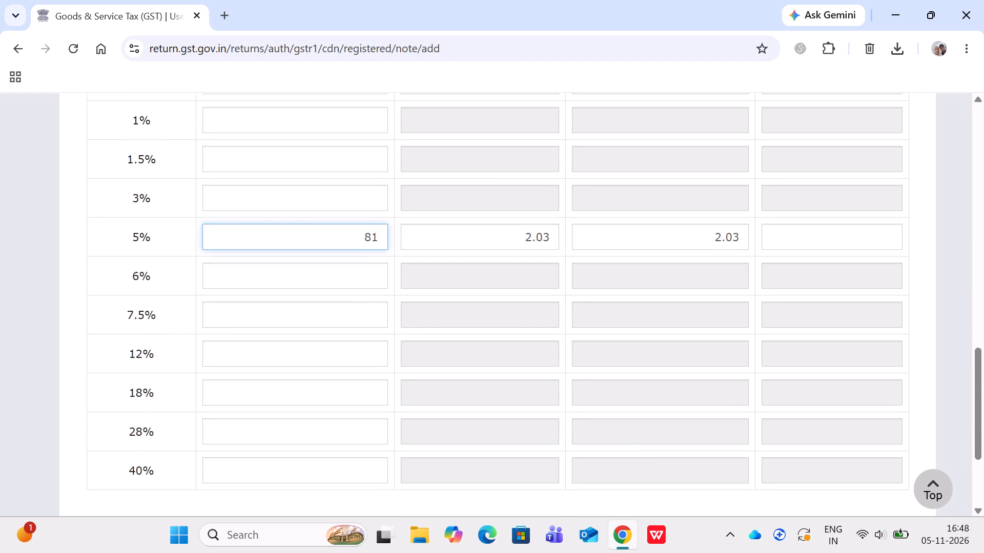
pyautogui.write('338')
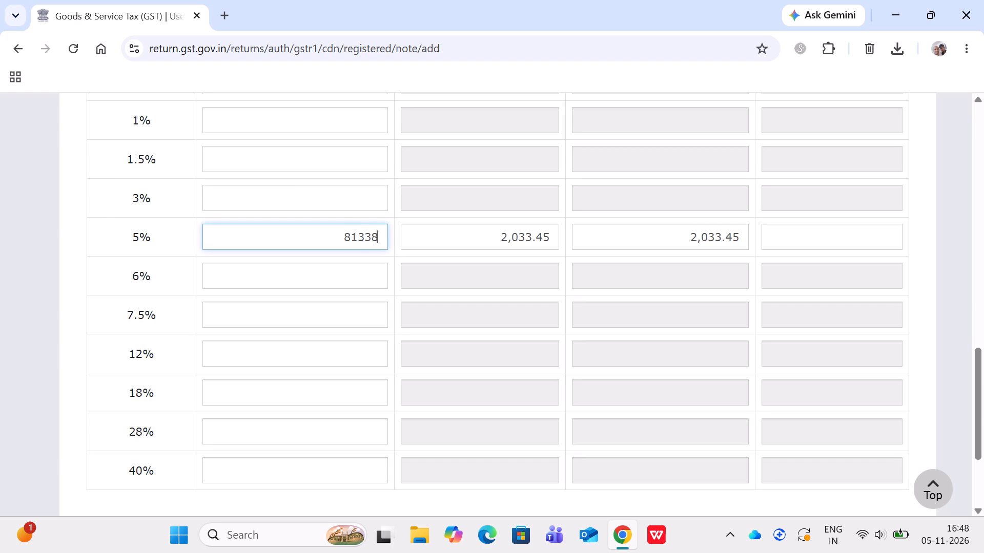
# Enter a taxable value of 1424.35 at the 18% rate and save credit note 26-27/SRP/074.
pyautogui.scroll(-1, 352, 232)
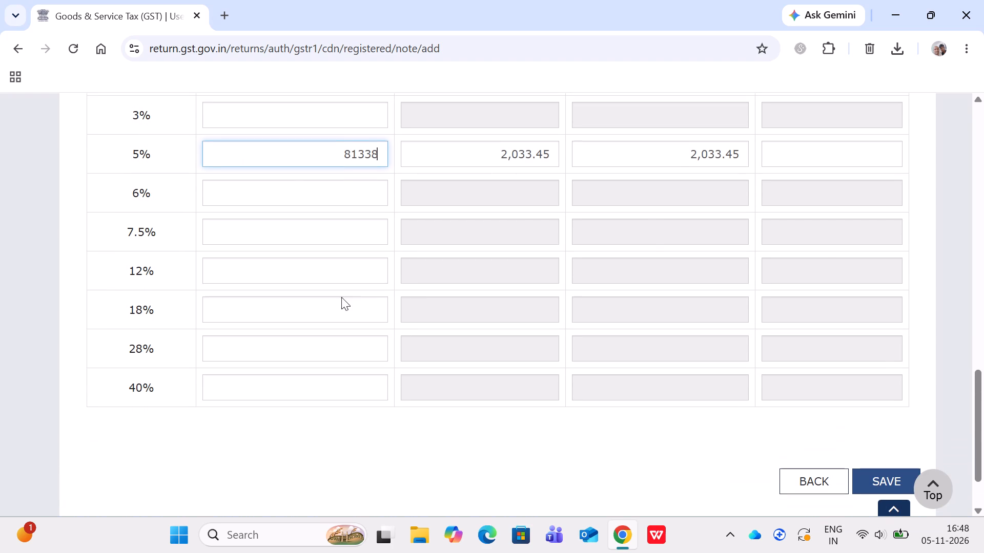
pyautogui.click(341, 302)
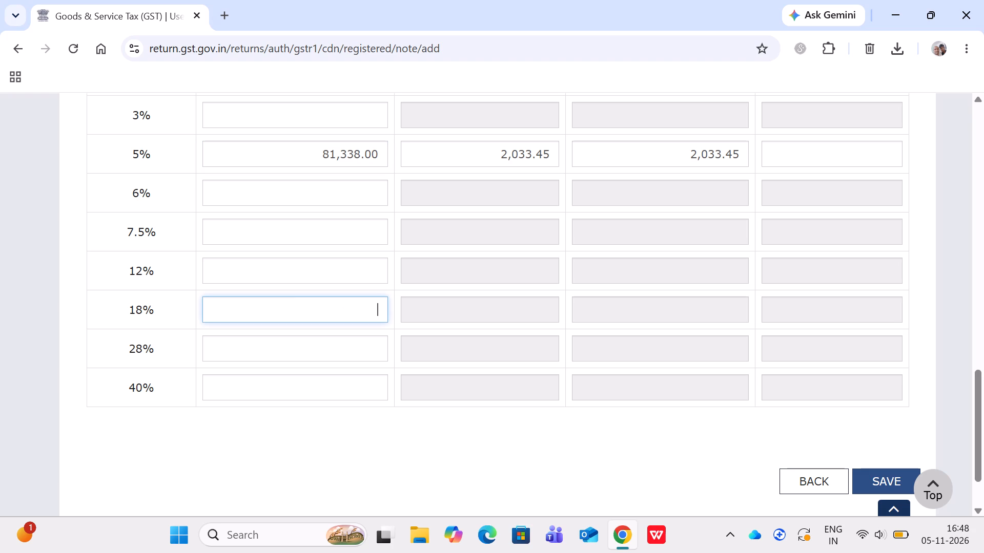
pyautogui.write('14')
pyautogui.write('24')
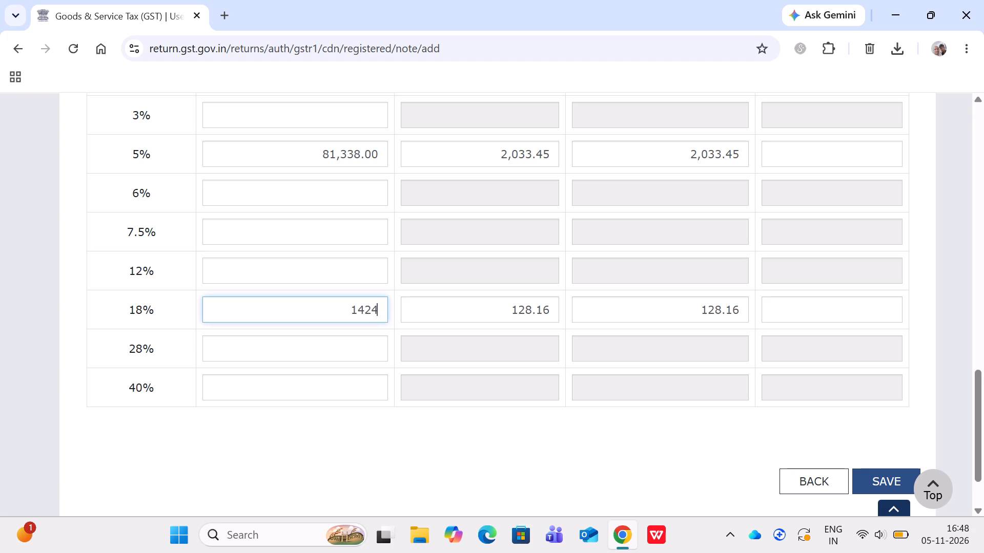
pyautogui.press('.')
pyautogui.press('3')
pyautogui.press('5')
pyautogui.scroll(-1, 341, 302)
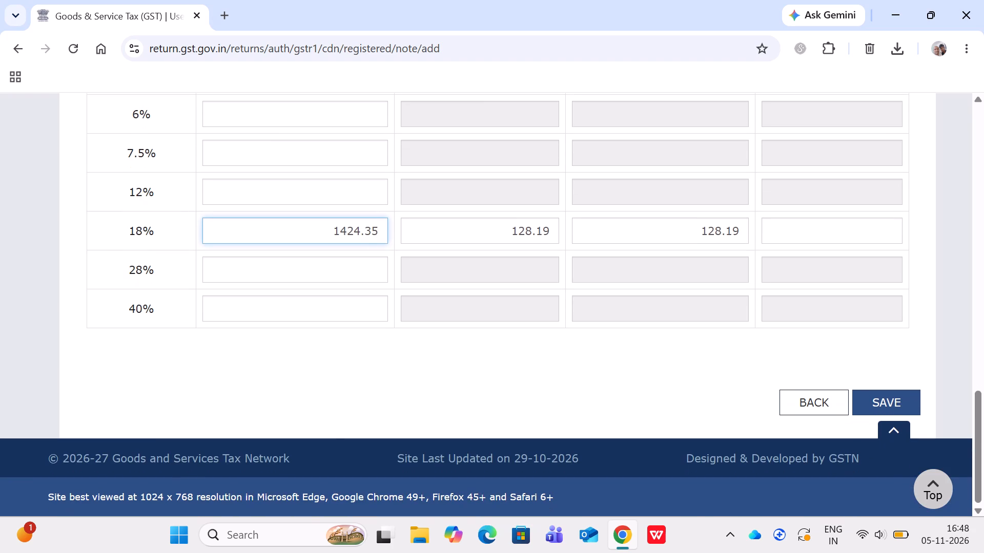
pyautogui.scroll(-1, 341, 302)
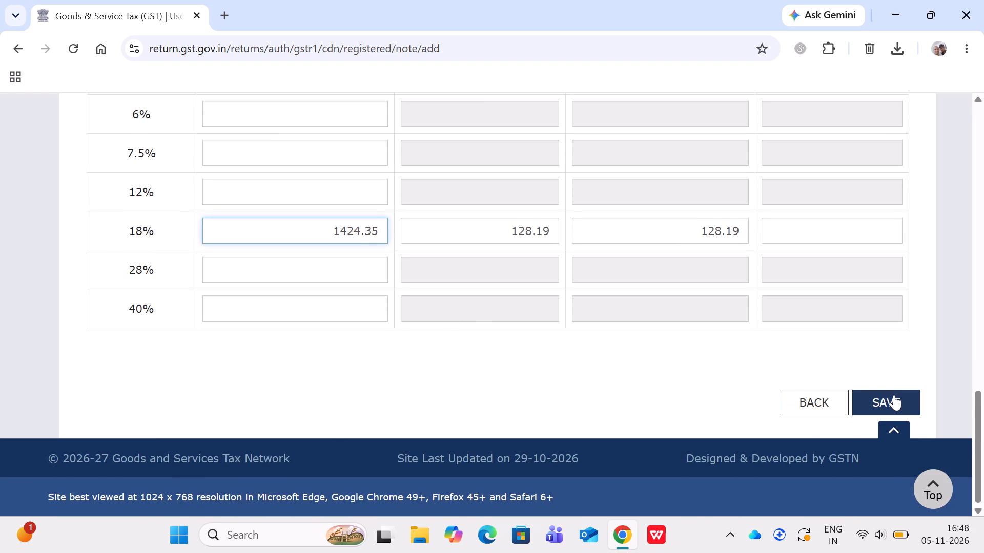
pyautogui.click(894, 395)
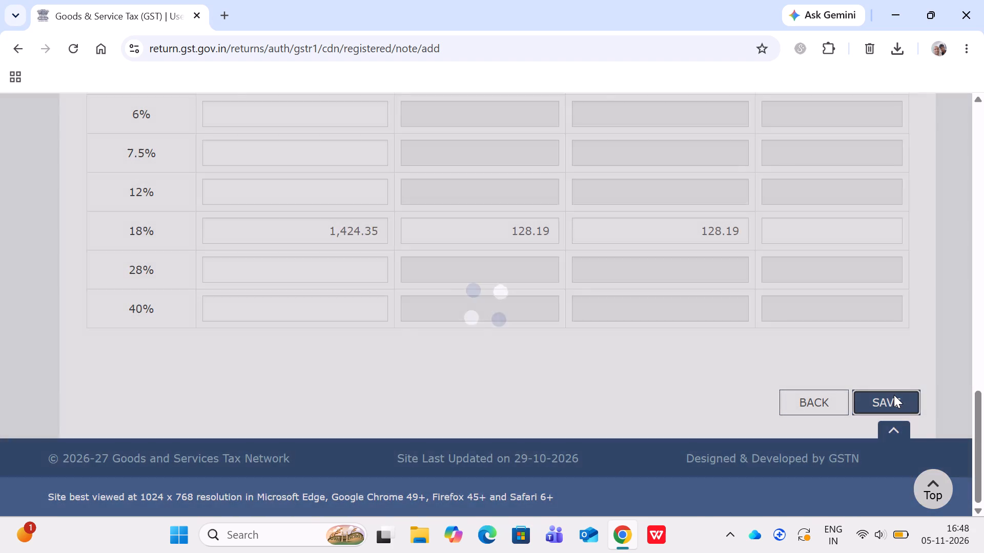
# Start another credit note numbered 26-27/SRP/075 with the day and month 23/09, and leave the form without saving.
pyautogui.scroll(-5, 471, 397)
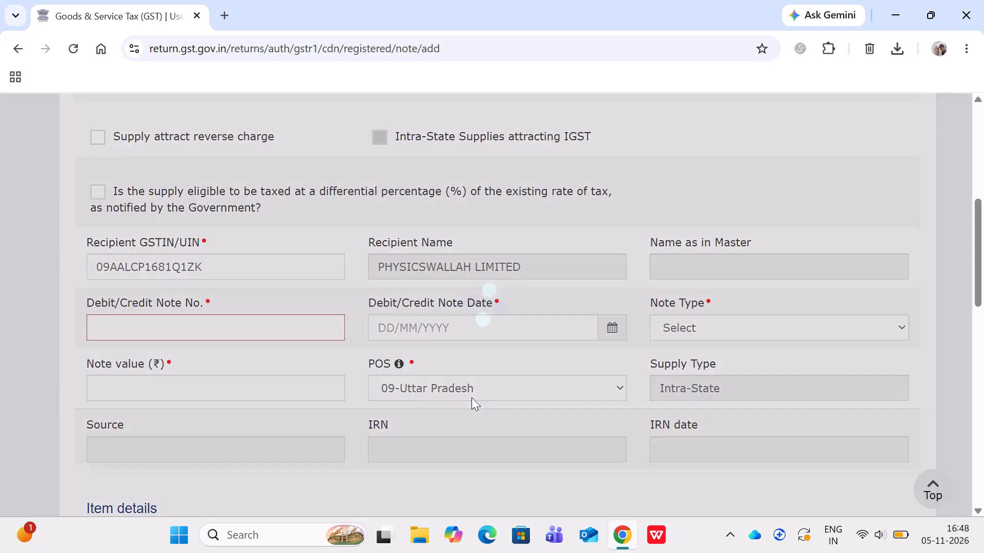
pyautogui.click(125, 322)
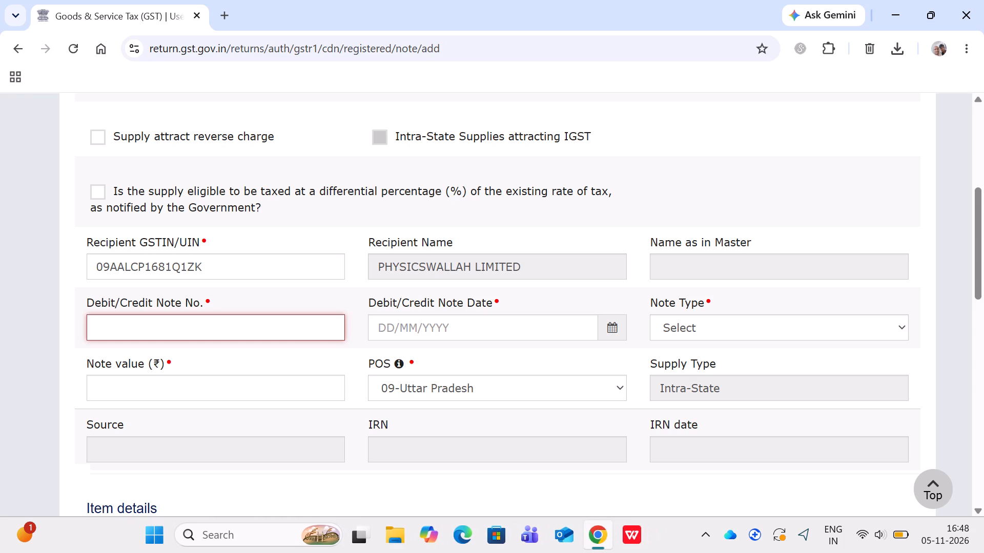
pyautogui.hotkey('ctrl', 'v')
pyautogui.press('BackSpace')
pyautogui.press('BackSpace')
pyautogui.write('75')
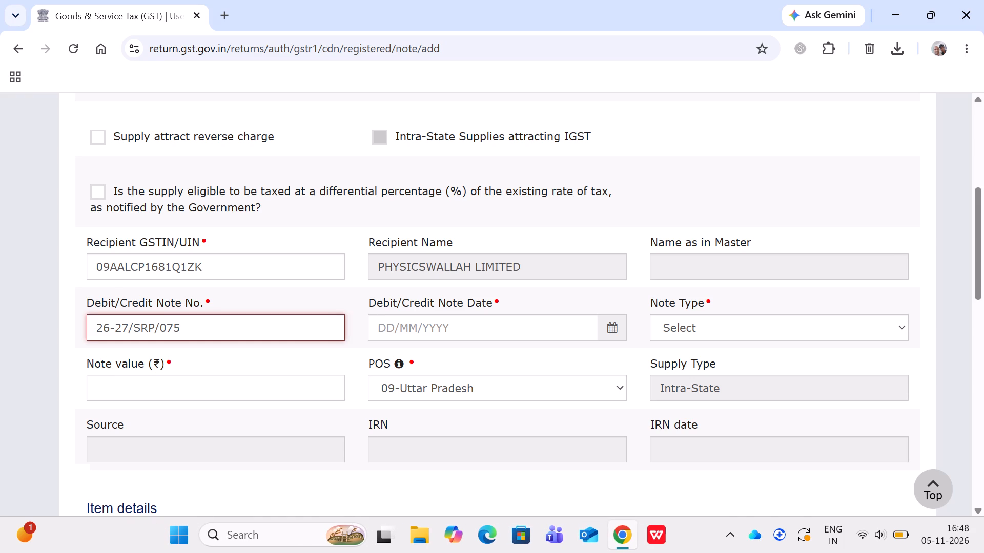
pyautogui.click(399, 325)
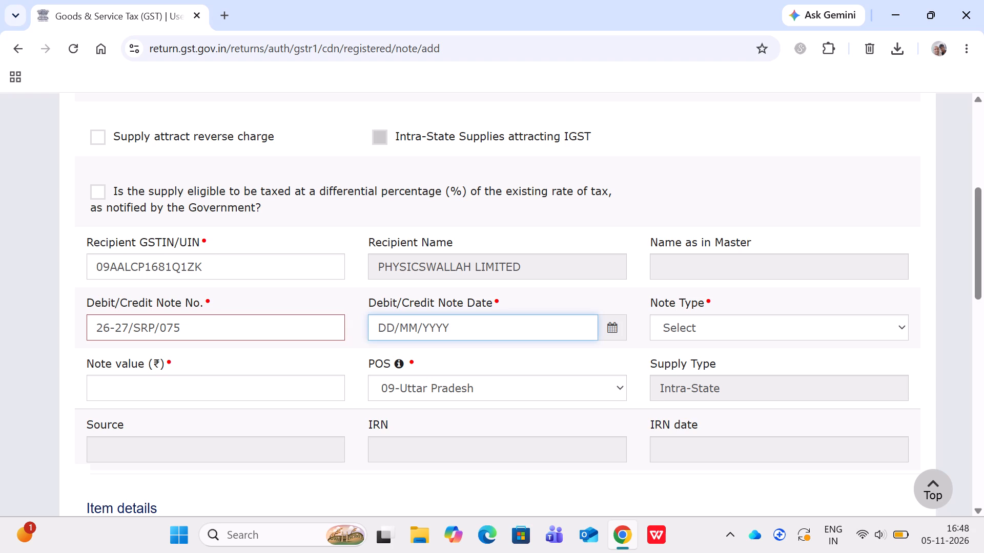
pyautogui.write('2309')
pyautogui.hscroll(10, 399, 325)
# Open the processed notes of PHYSICSWALLAH LIMITED and look through the first three pages of credit notes.
pyautogui.scroll(-4, 399, 325)
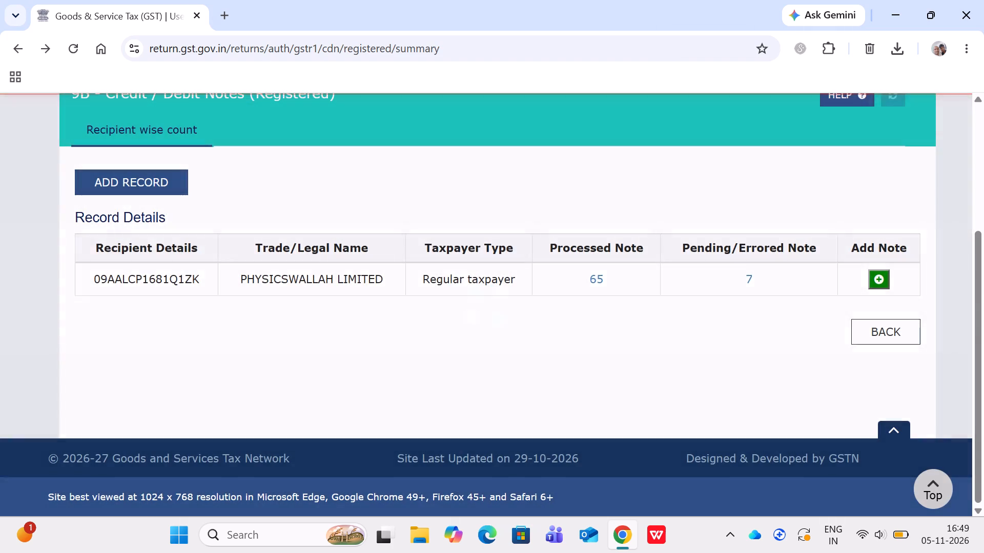
pyautogui.scroll(-1, 399, 325)
pyautogui.click(586, 281)
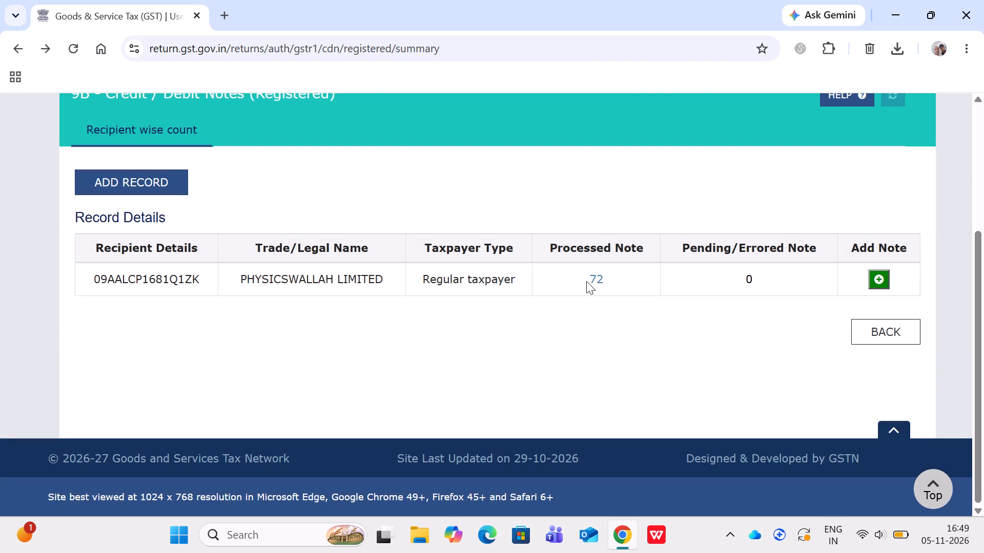
pyautogui.click(586, 281)
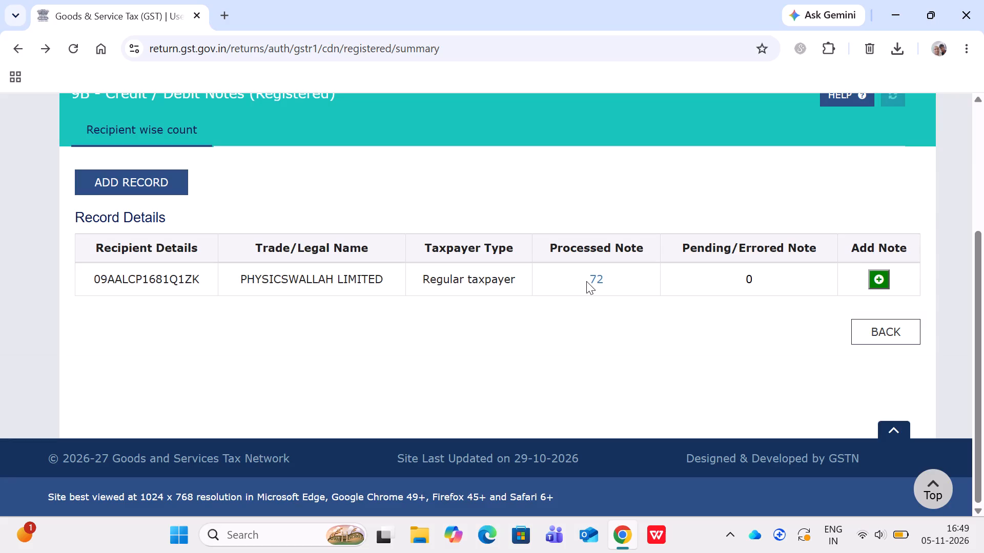
pyautogui.click(595, 277)
pyautogui.scroll(-2, 126, 415)
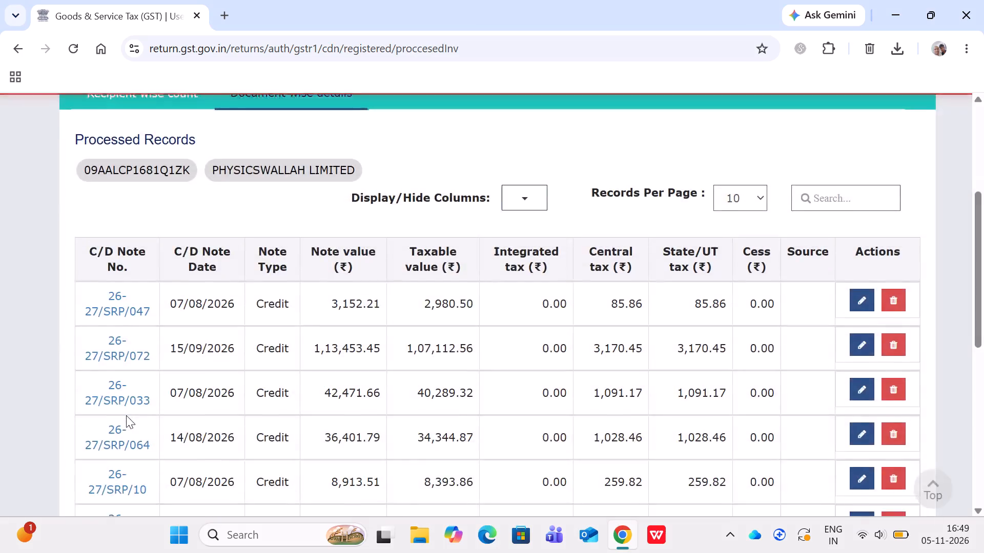
pyautogui.scroll(-3, 126, 415)
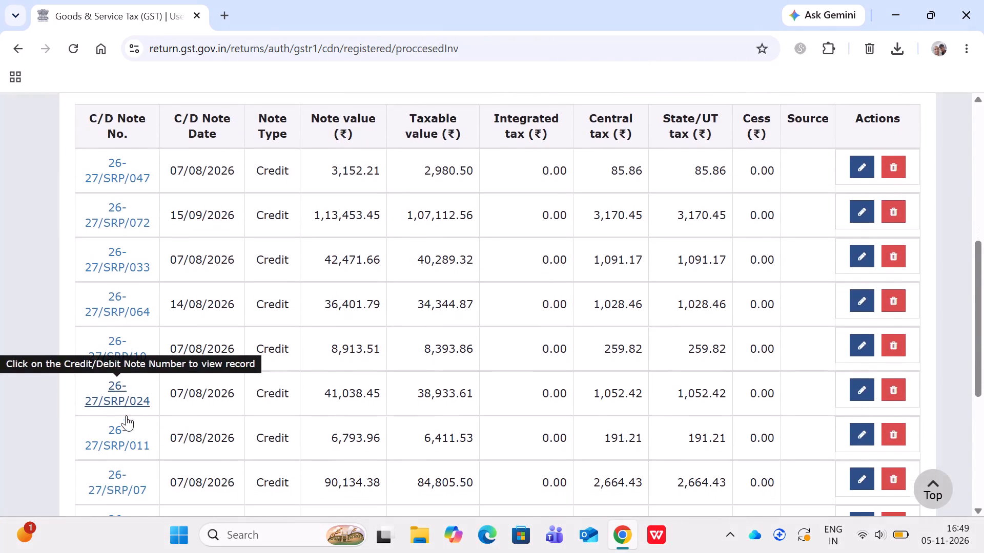
pyautogui.scroll(-3, 126, 415)
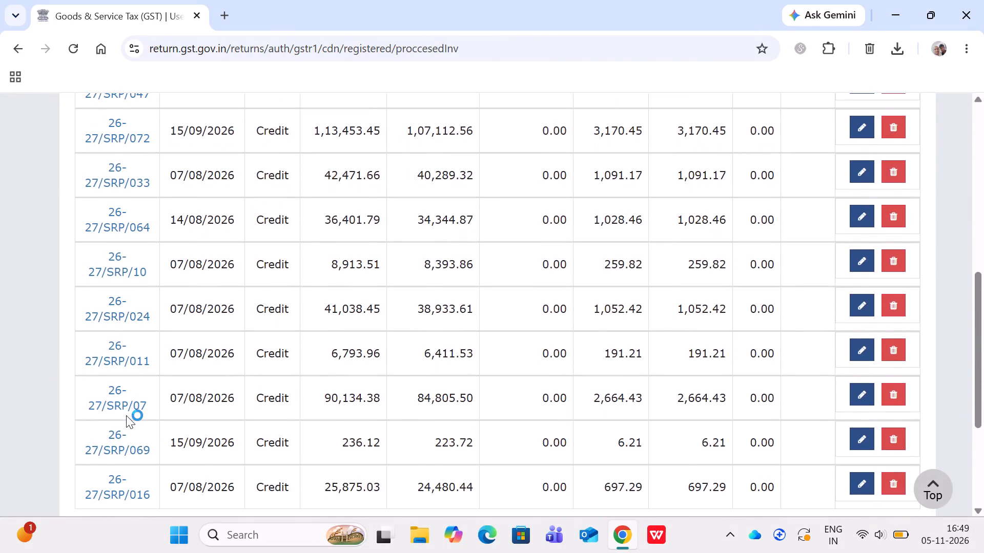
pyautogui.scroll(-1, 206, 354)
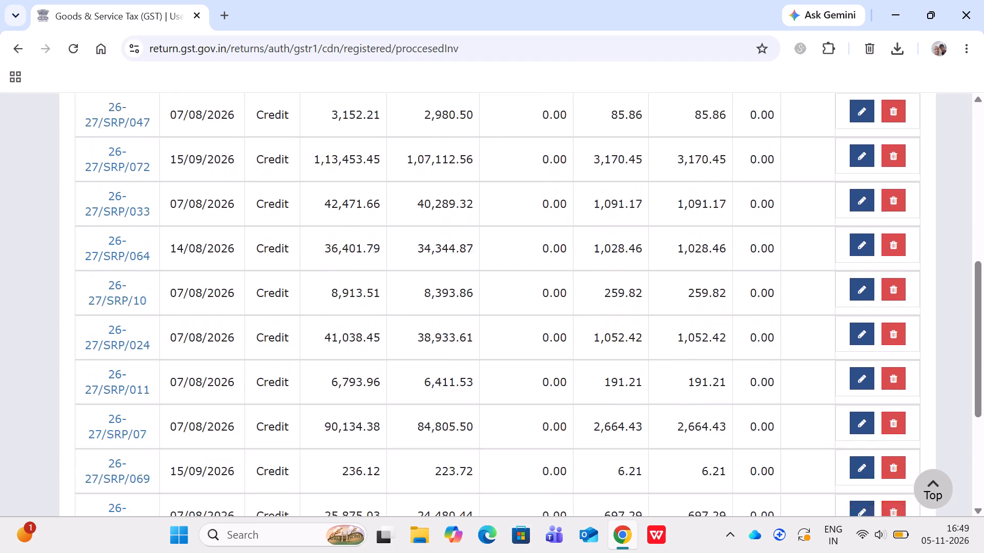
pyautogui.scroll(-2, 206, 354)
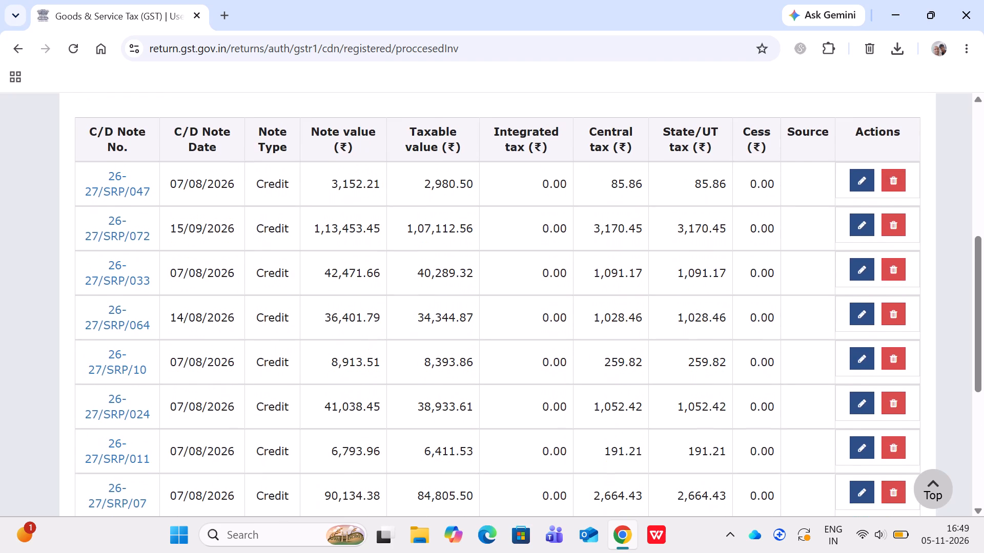
pyautogui.scroll(-1, 206, 354)
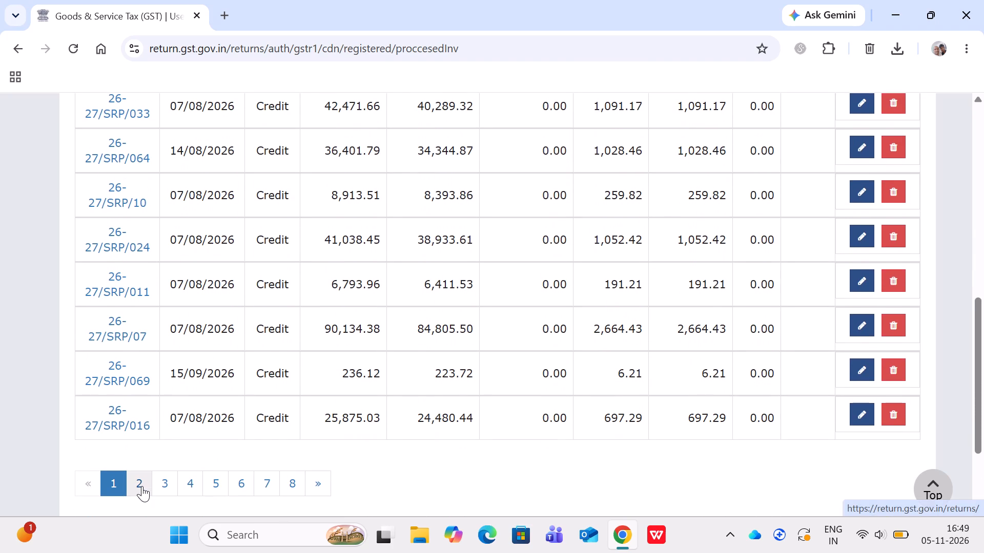
pyautogui.click(142, 486)
pyautogui.hscroll(-1, 191, 274)
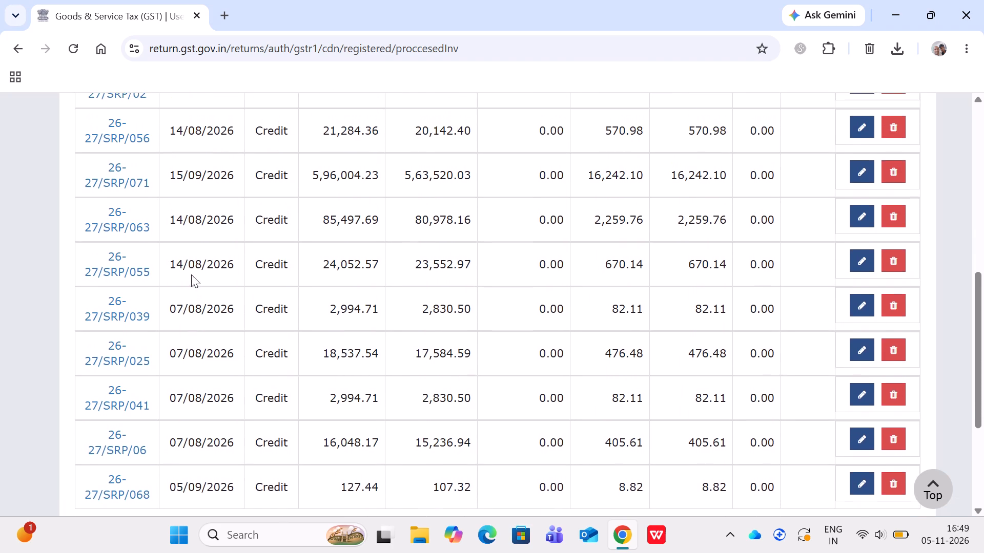
pyautogui.hscroll(-1, 191, 274)
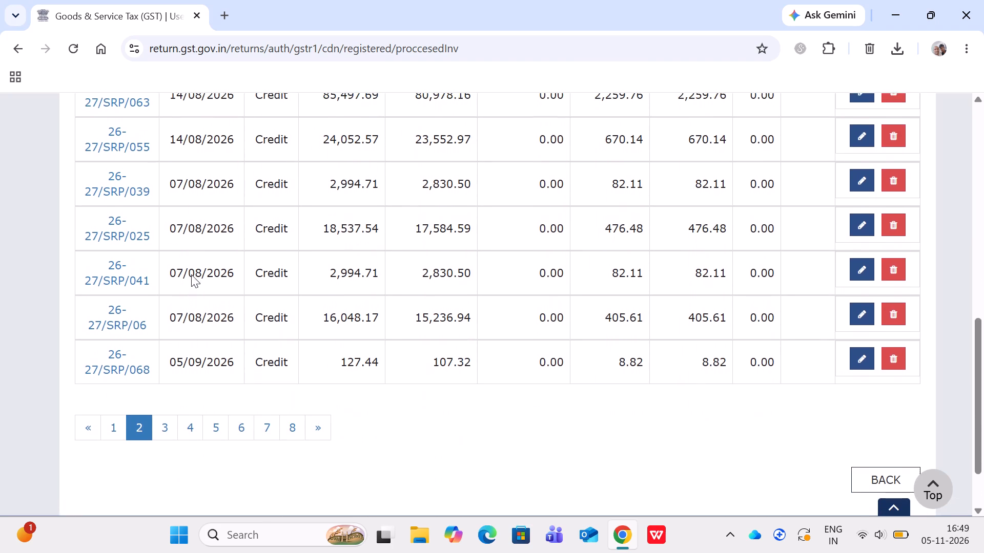
pyautogui.click(166, 418)
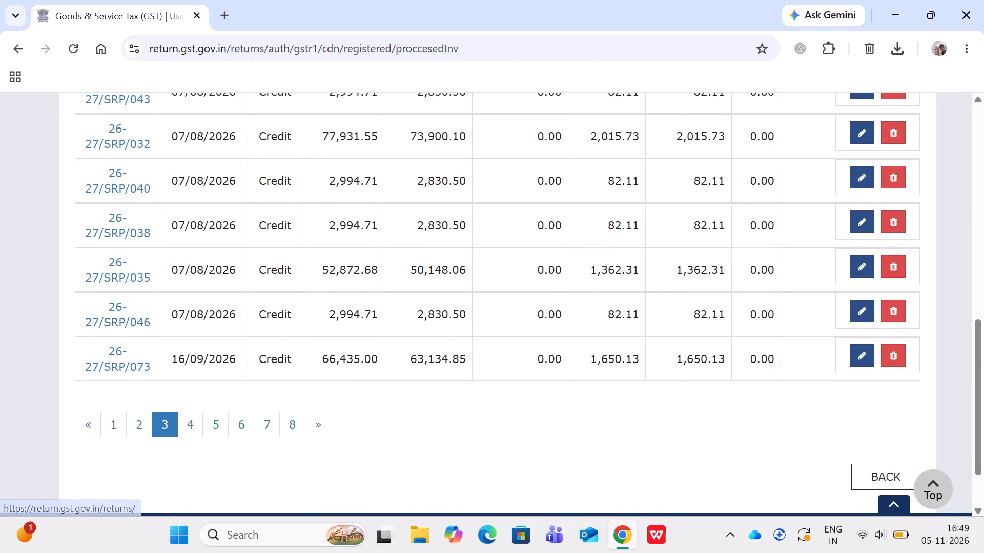
pyautogui.scroll(1, 180, 265)
pyautogui.click(195, 389)
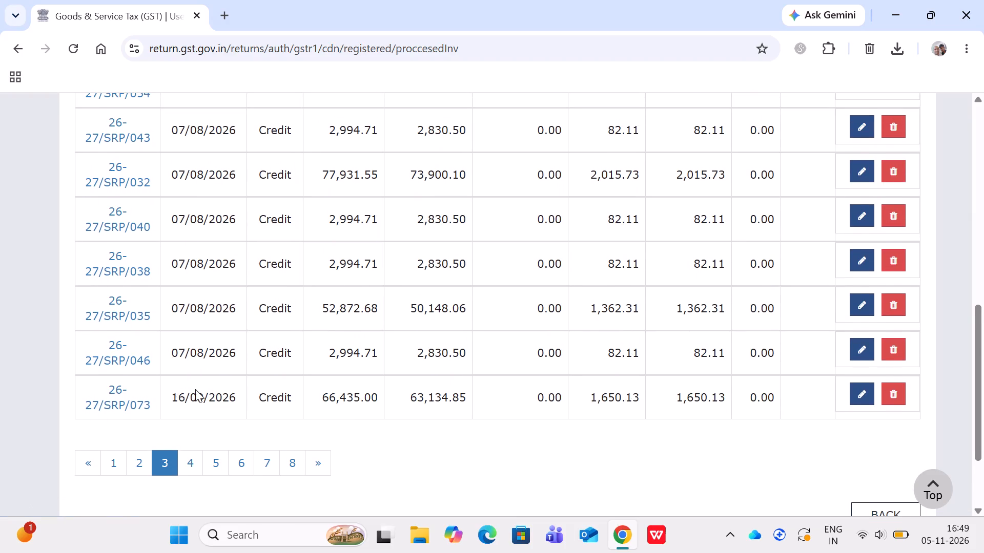
# Open credit note 26-27/SRP/073, review its details and taxable values by rate, and return to the processed notes.
pyautogui.click(865, 394)
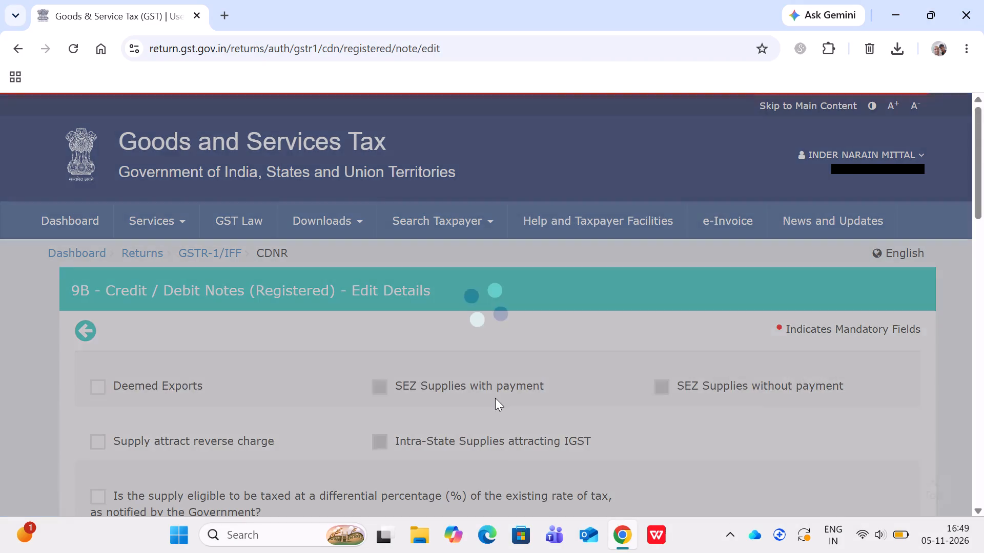
pyautogui.scroll(-4, 495, 398)
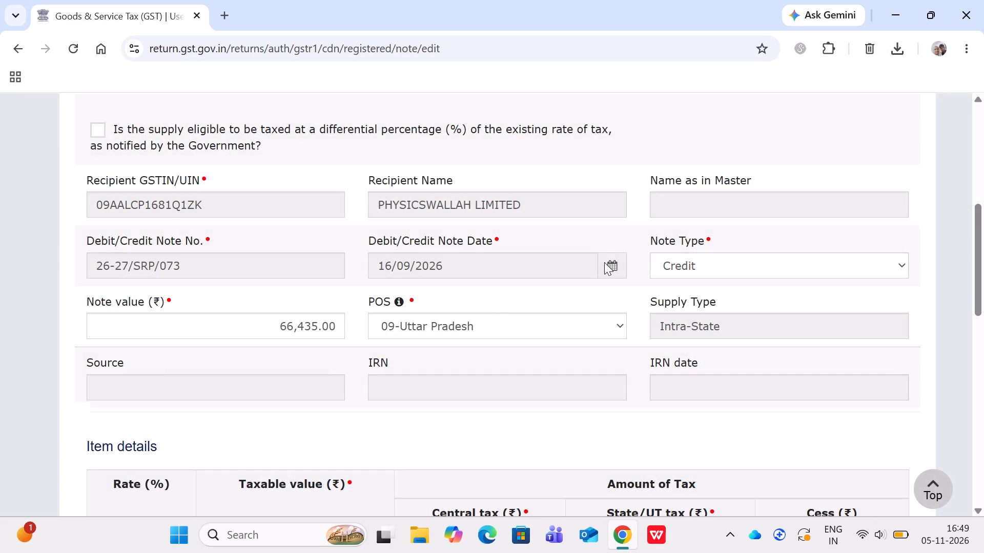
pyautogui.click(604, 262)
pyautogui.click(604, 262)
pyautogui.scroll(-4, 604, 262)
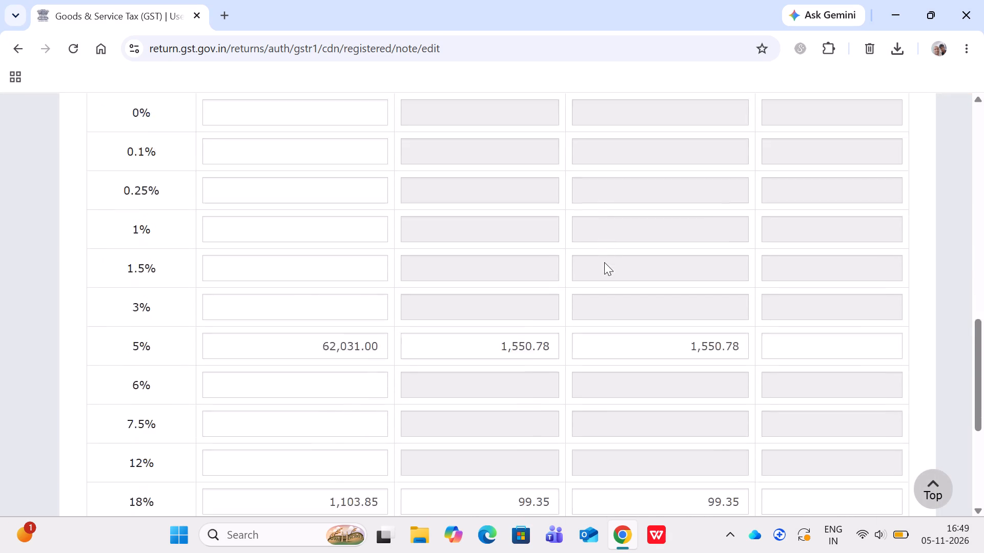
pyautogui.scroll(-3, 604, 262)
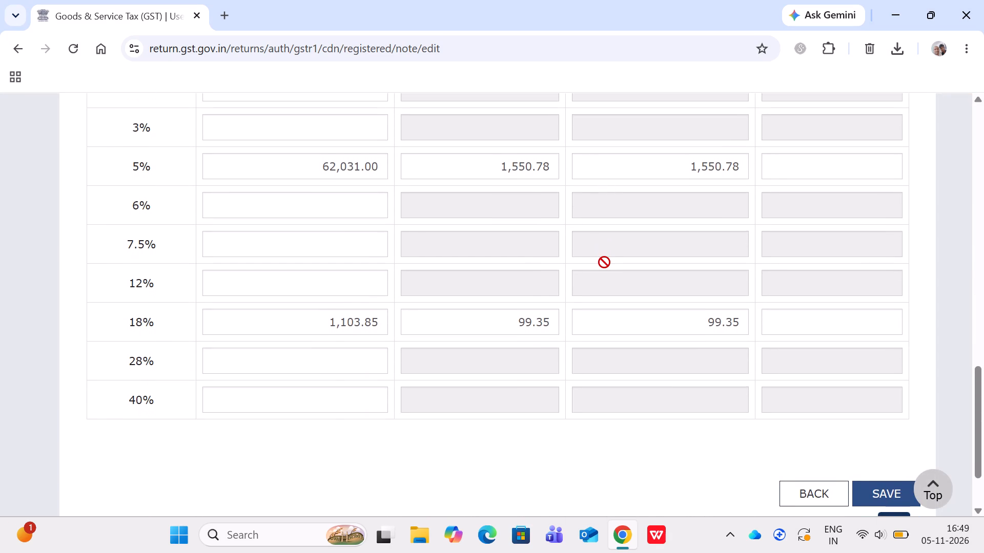
pyautogui.scroll(-1, 604, 262)
pyautogui.click(824, 495)
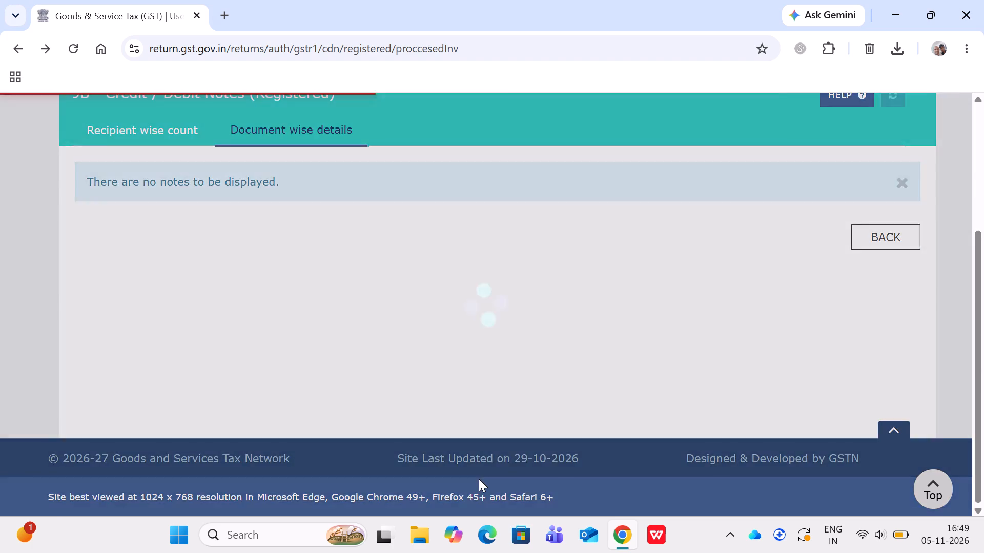
# Delete credit note 26-27/SRP/073 dated 16/09/2026 from page 3 of the processed notes.
pyautogui.scroll(-5, 478, 479)
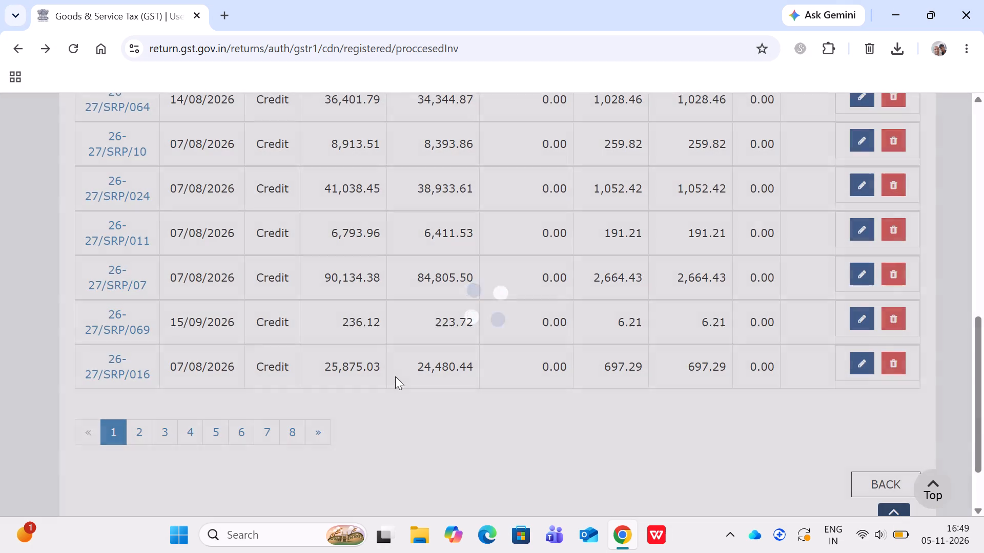
pyautogui.click(168, 438)
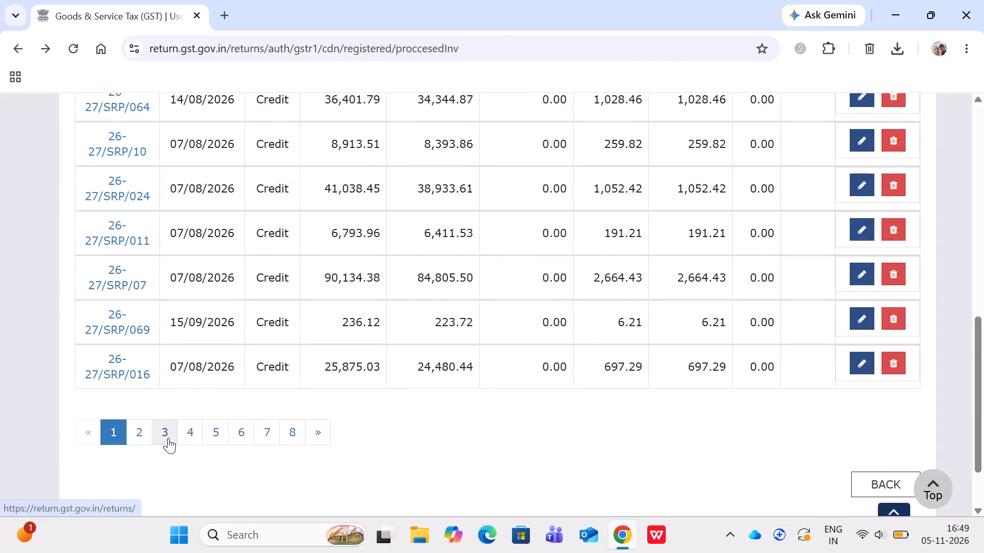
pyautogui.click(887, 364)
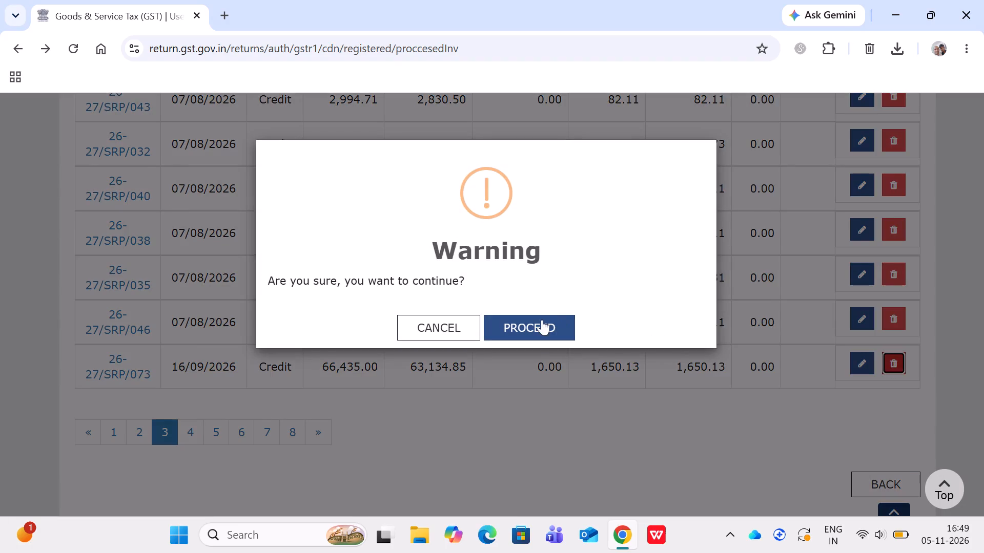
pyautogui.click(540, 326)
# Find credit note 26-27/SRP/074 dated 16/09/2026 on page 5 of the processed notes and delete it.
pyautogui.scroll(1, 244, 374)
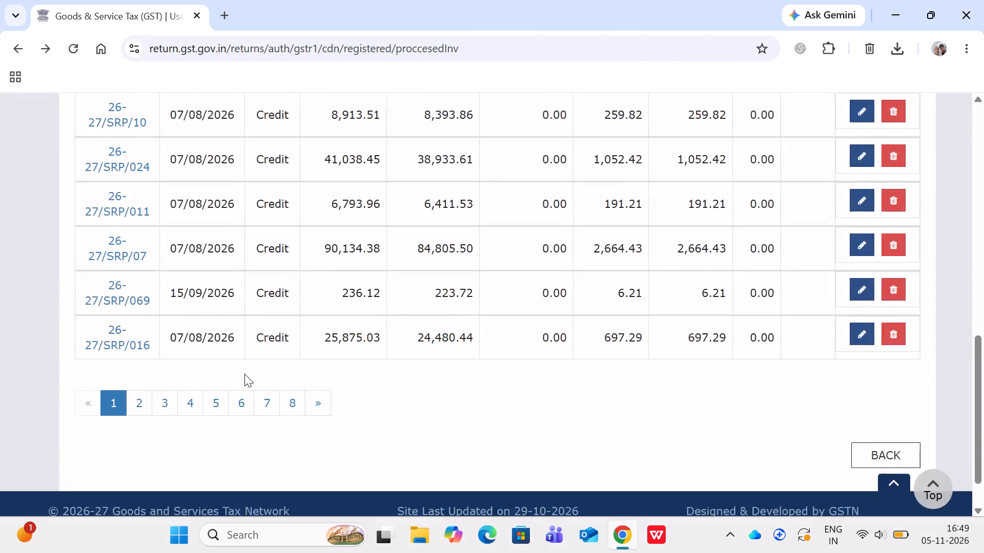
pyautogui.scroll(1, 244, 374)
pyautogui.scroll(-1, 244, 374)
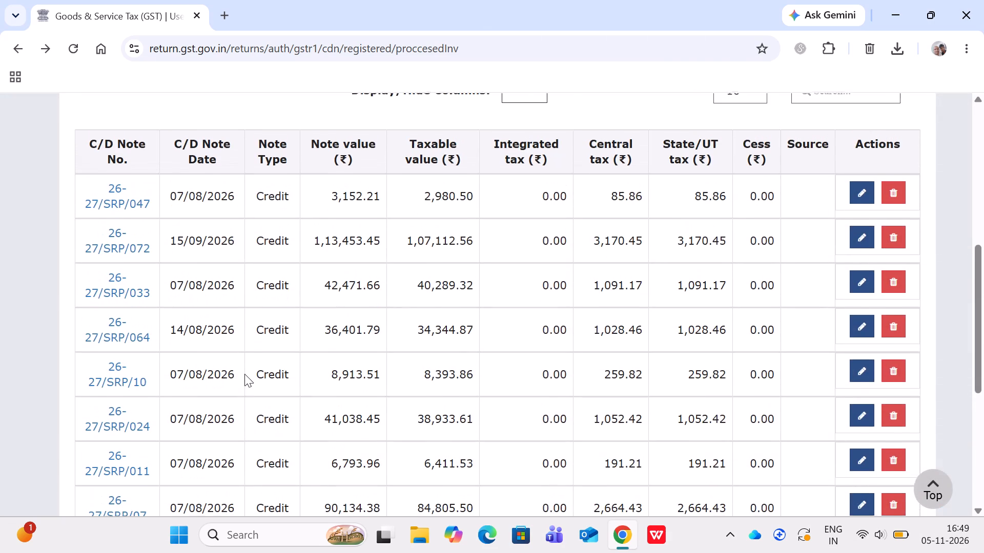
pyautogui.scroll(-2, 244, 374)
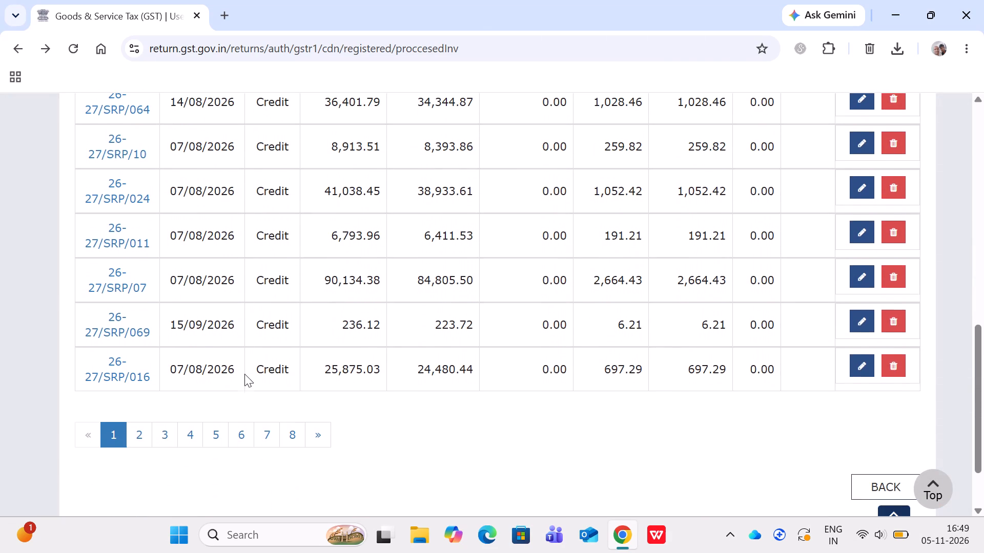
pyautogui.click(137, 432)
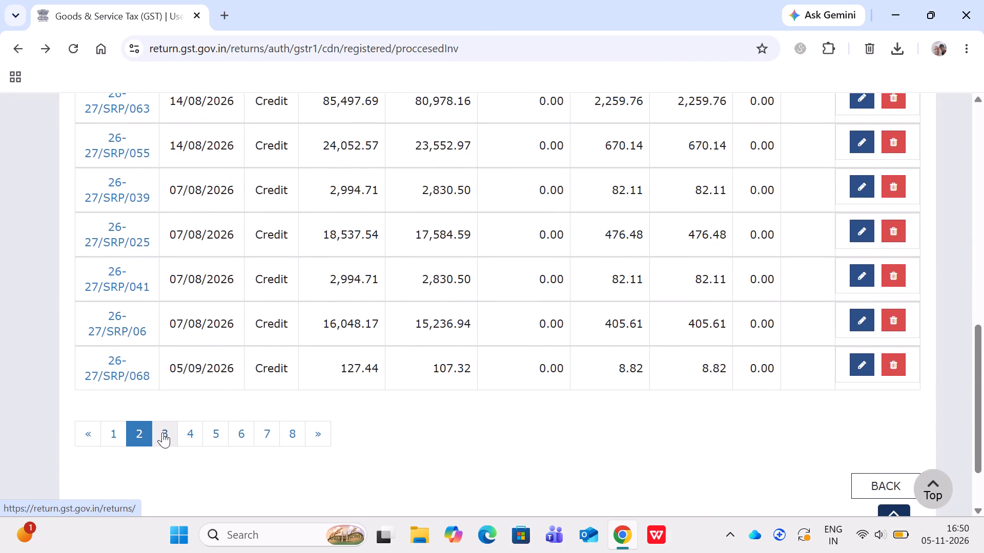
pyautogui.click(162, 432)
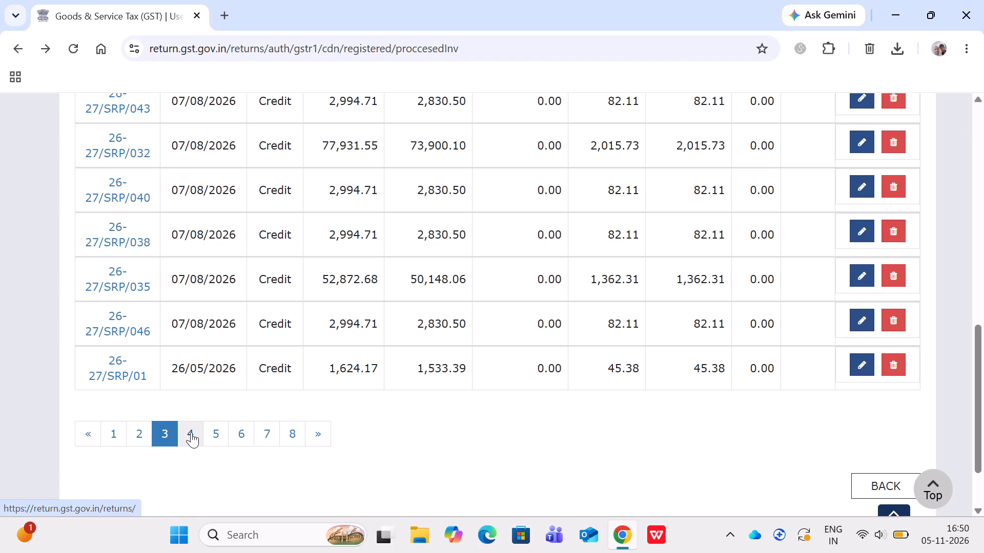
pyautogui.click(193, 433)
pyautogui.scroll(5, 193, 433)
pyautogui.scroll(-3, 189, 416)
pyautogui.click(219, 432)
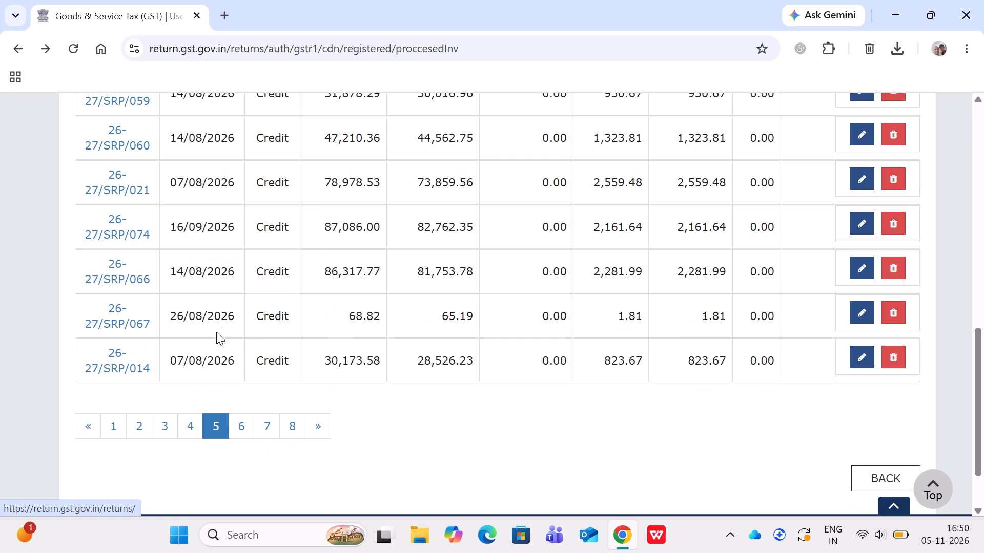
pyautogui.scroll(1, 191, 213)
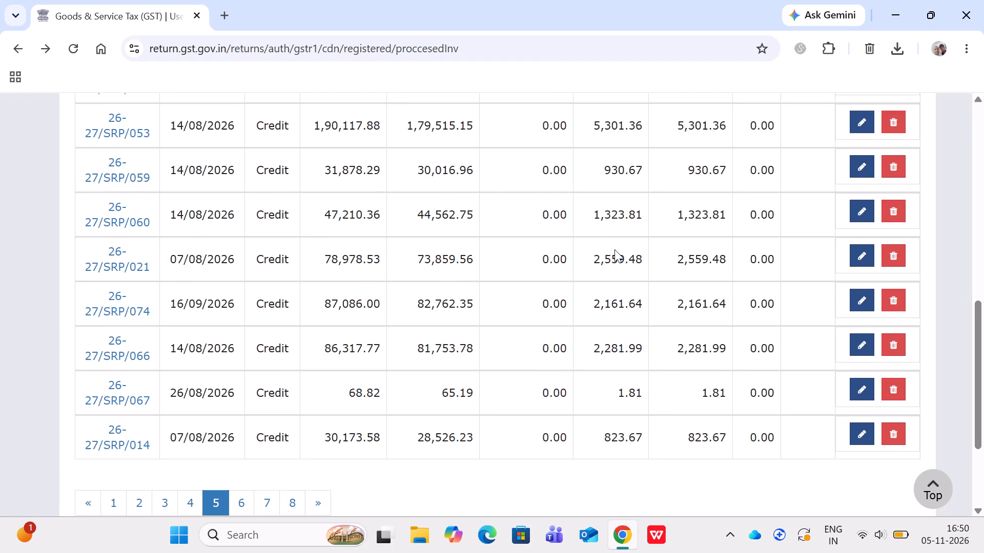
pyautogui.click(892, 294)
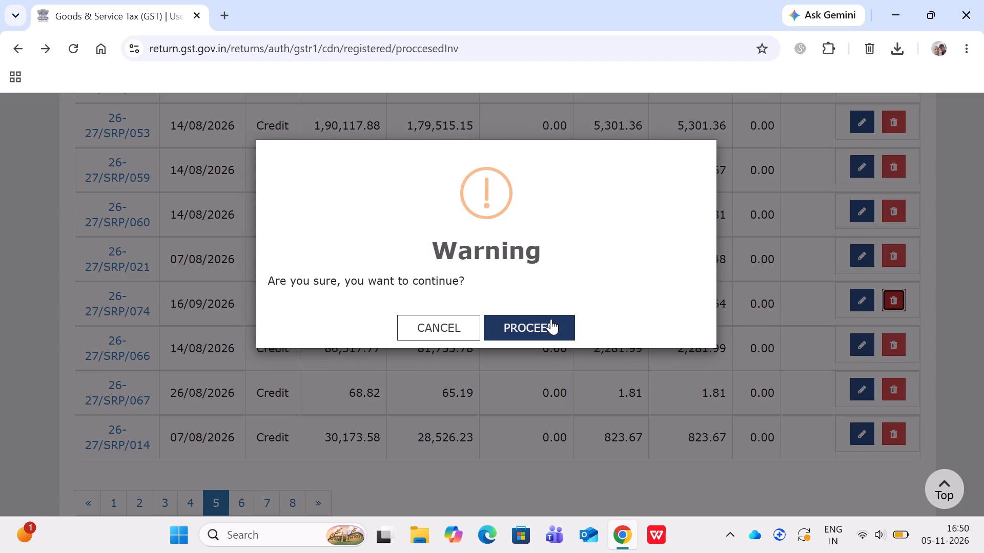
pyautogui.click(516, 321)
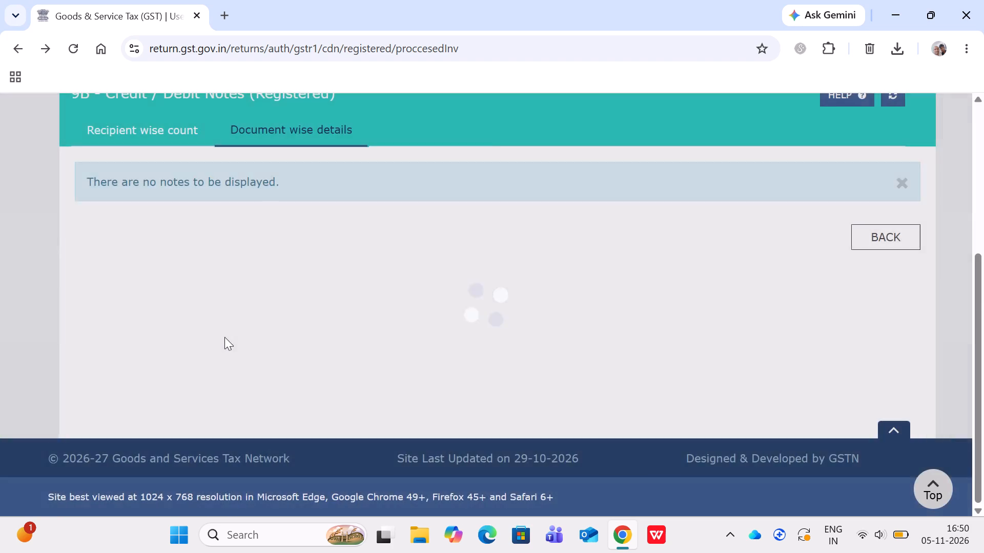
# Return to the recipient summary and start a new note for PHYSICSWALLAH LIMITED numbered 26-27/SRP/073.
pyautogui.scroll(-4, 224, 337)
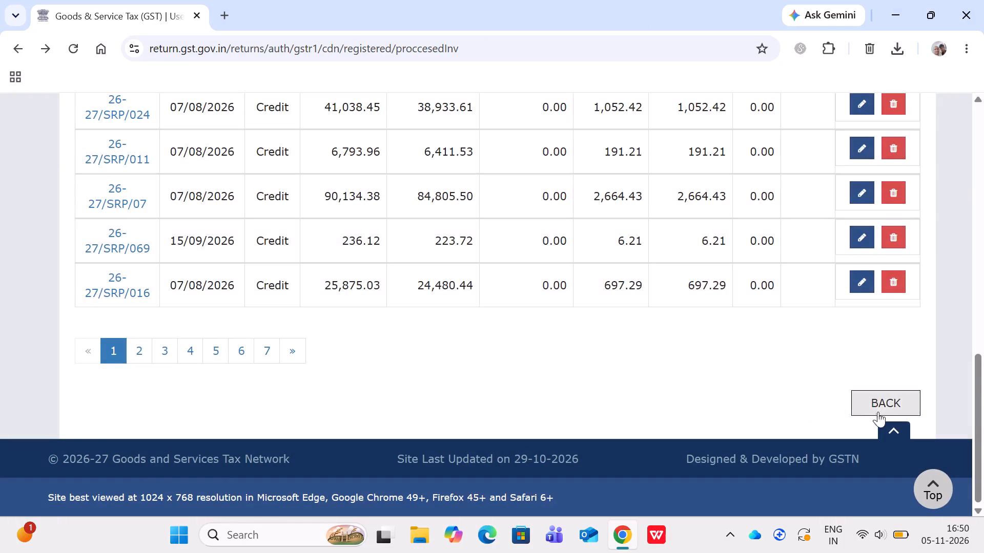
pyautogui.click(886, 403)
pyautogui.scroll(-2, 312, 354)
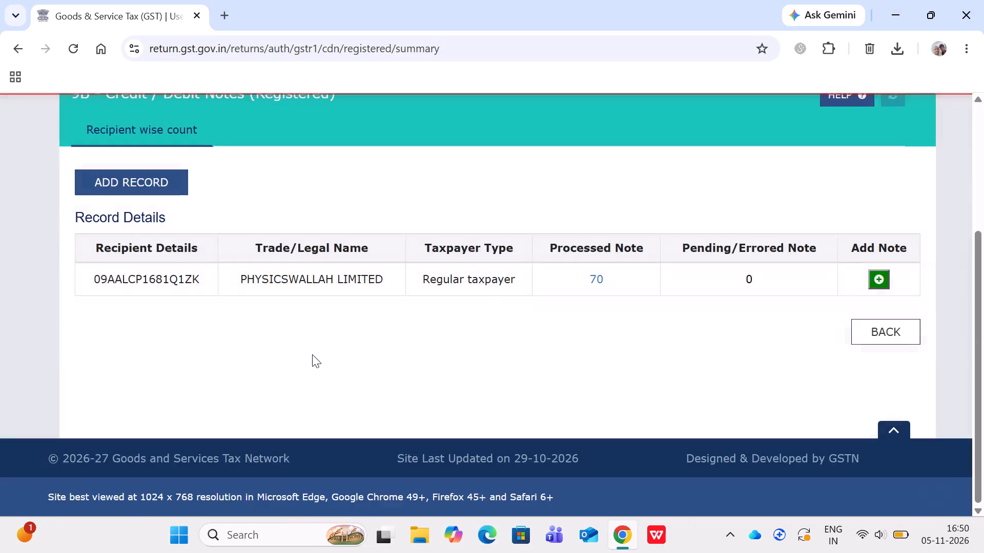
pyautogui.click(879, 272)
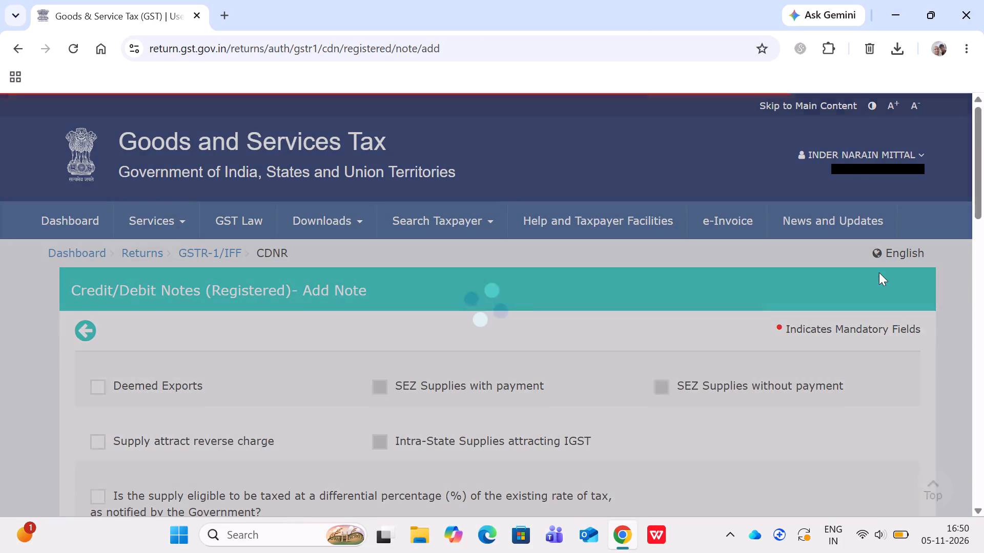
pyautogui.scroll(-2, 526, 324)
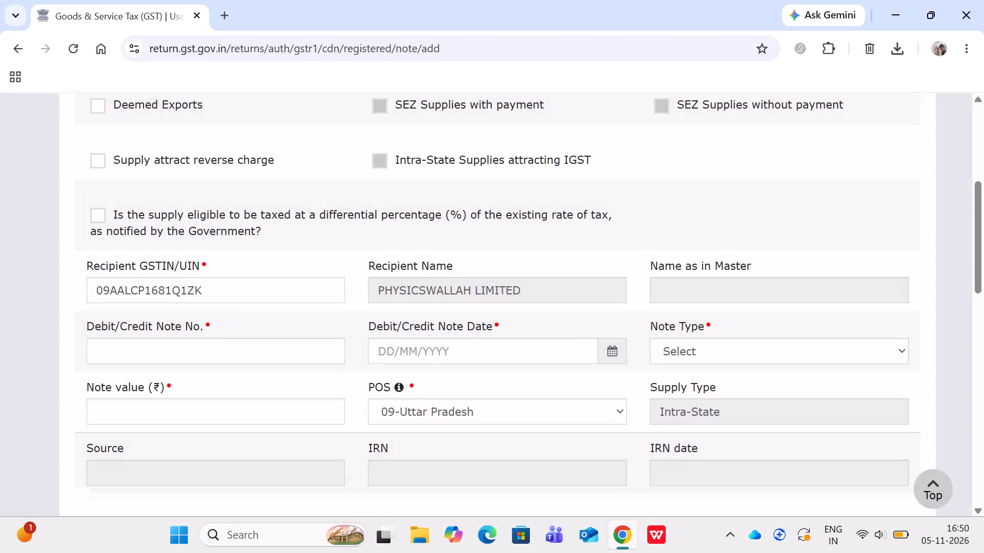
pyautogui.click(204, 347)
pyautogui.hotkey('ctrl', 'v')
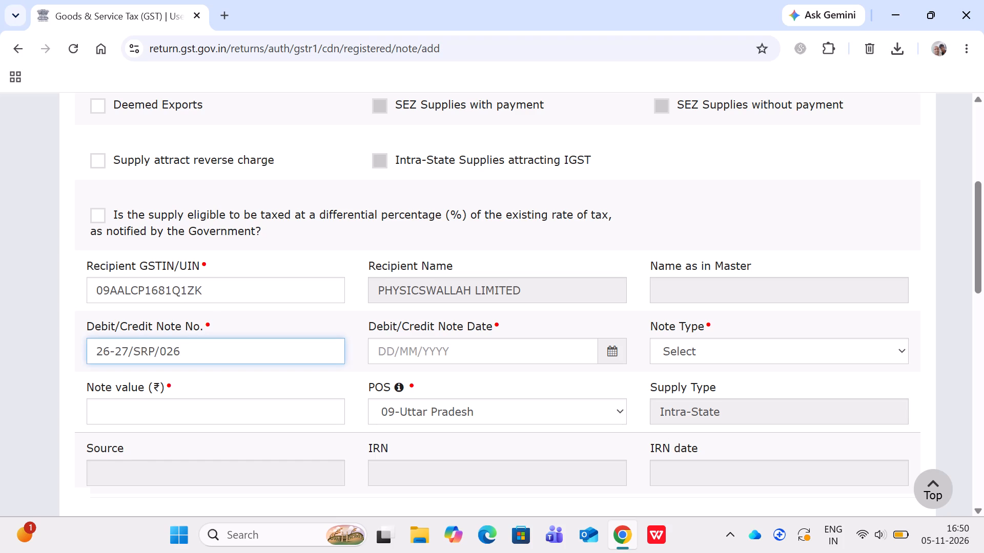
pyautogui.press('BackSpace')
pyautogui.press('BackSpace')
pyautogui.write('73')
# Set the note date to 16/10/2026, the note type to Credit and the note value to 66435.
pyautogui.click(417, 347)
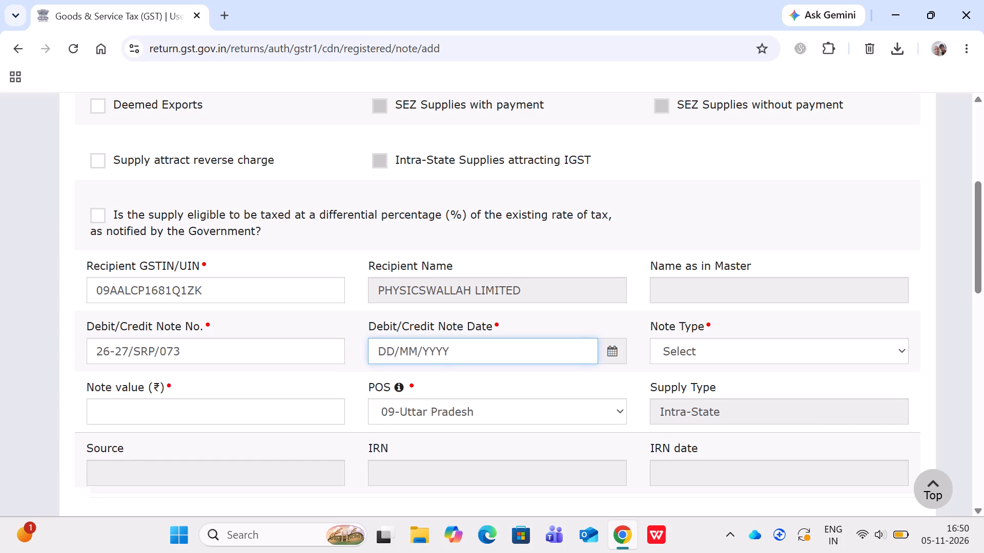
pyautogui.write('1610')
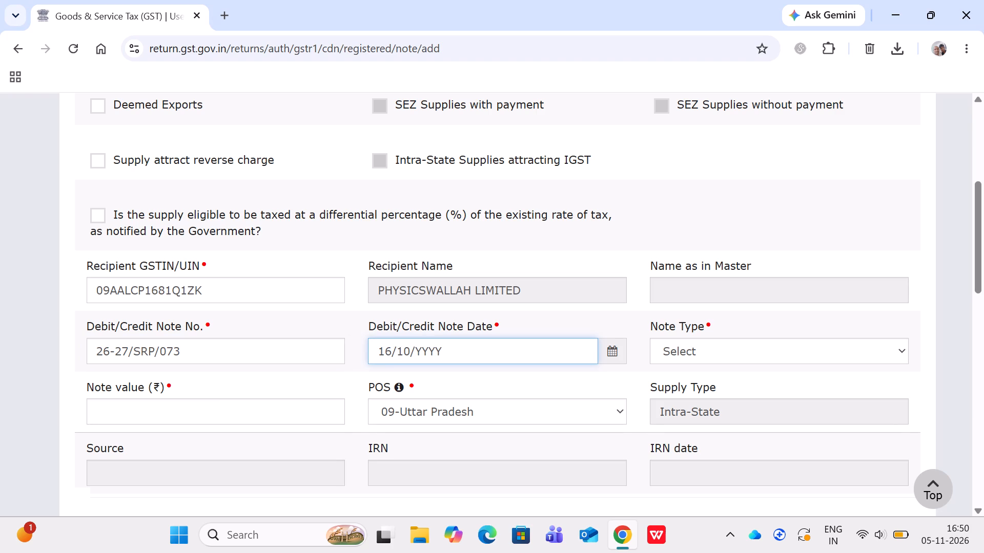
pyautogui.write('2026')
pyautogui.click(778, 338)
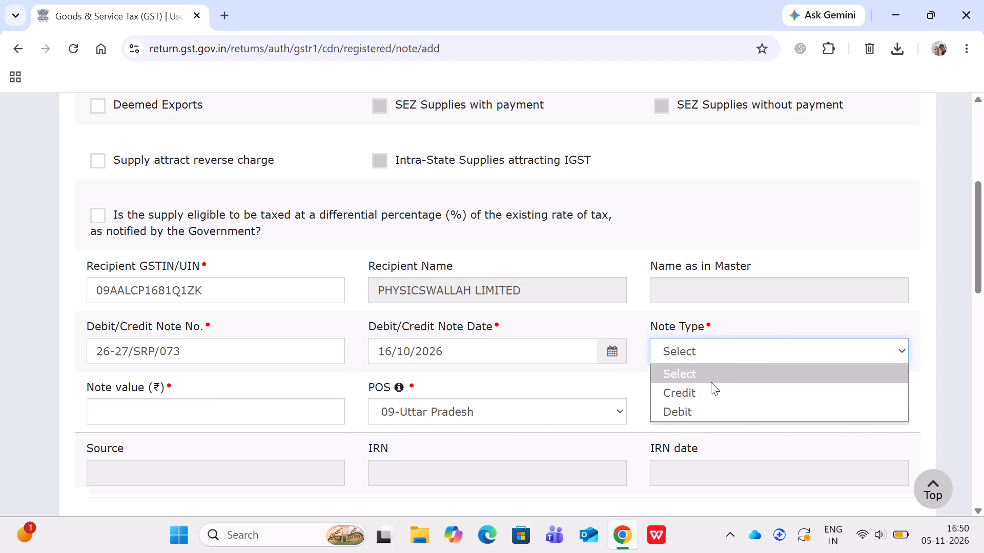
pyautogui.click(710, 385)
pyautogui.click(146, 403)
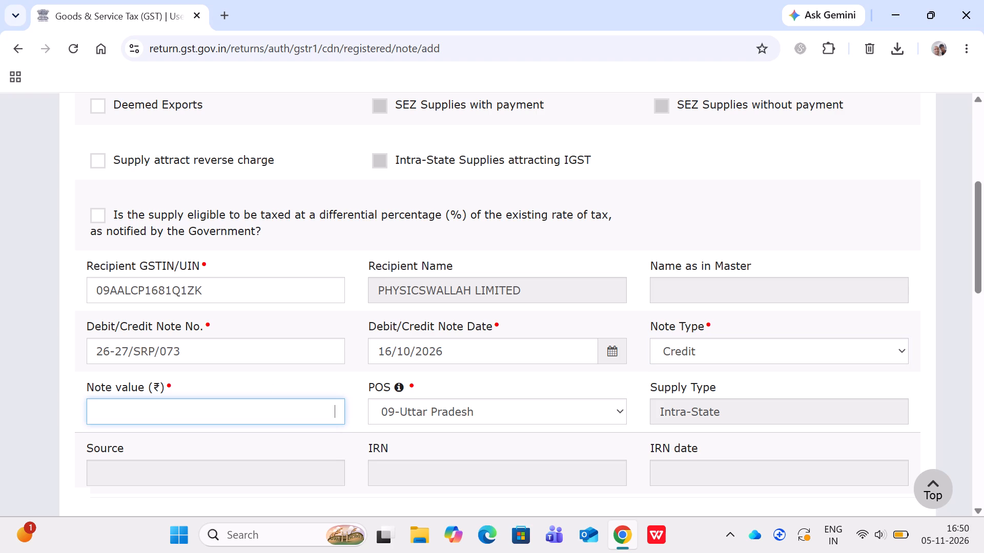
pyautogui.write('66')
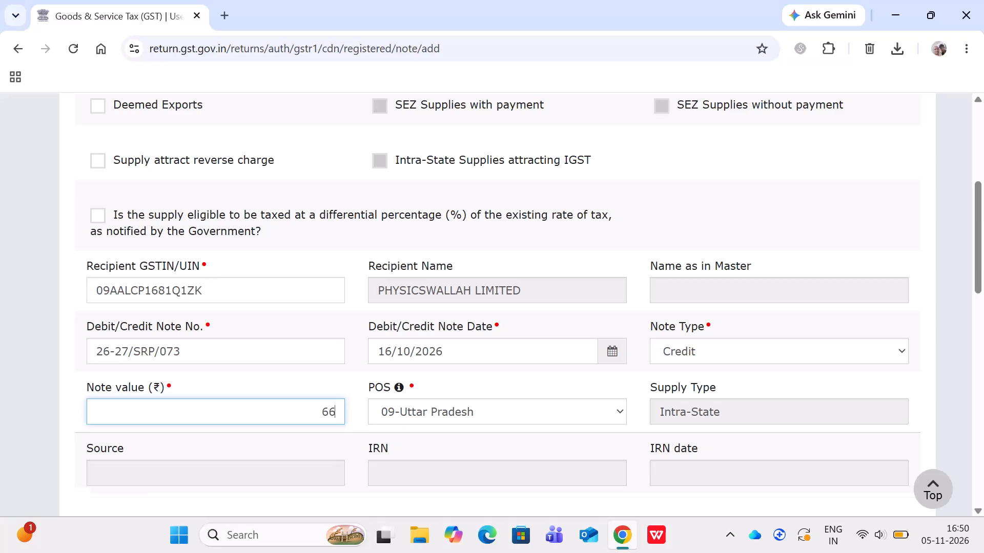
pyautogui.write('43')
pyautogui.press('5')
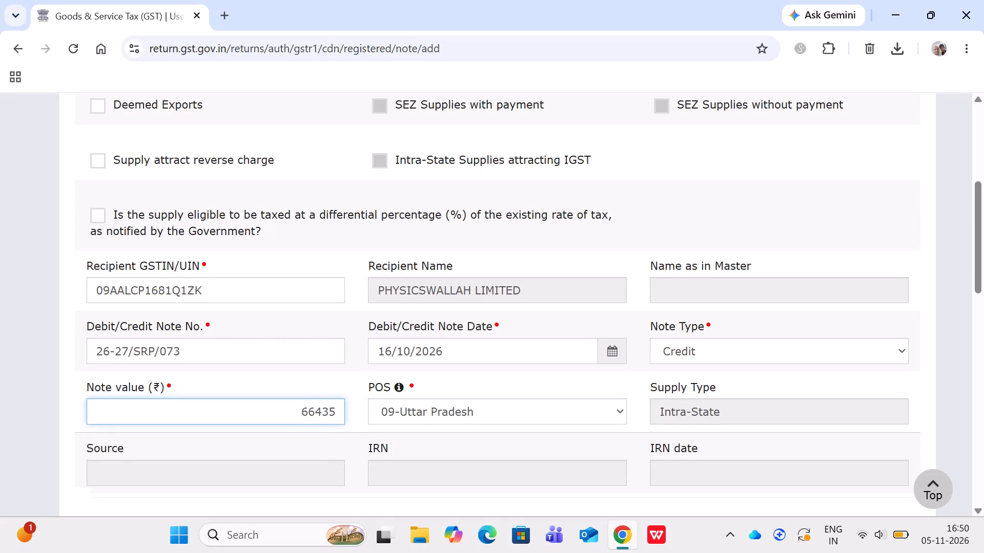
# Enter a taxable value of 62031 at the 5% rate in the item details of note 26-27/SRP/073.
pyautogui.scroll(-2, 146, 403)
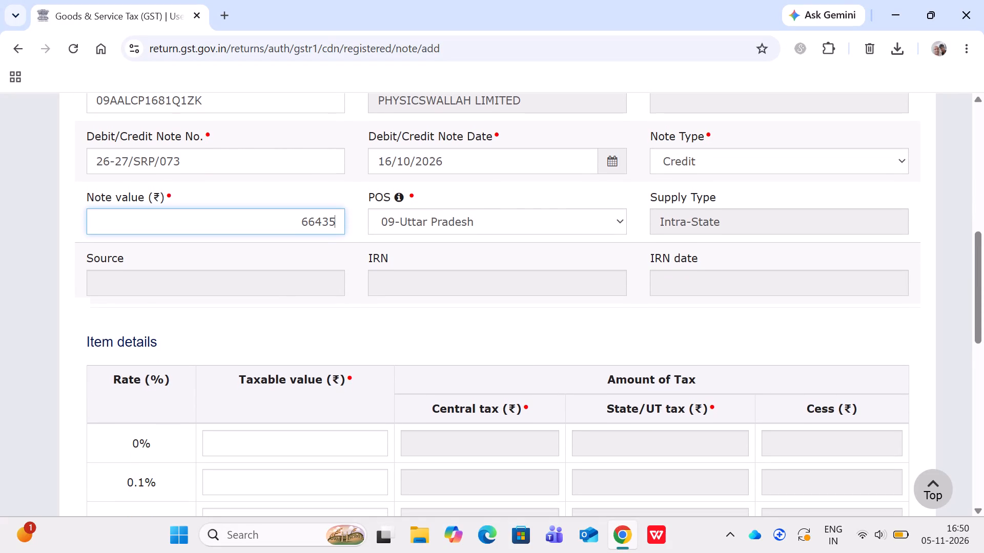
pyautogui.scroll(-2, 146, 403)
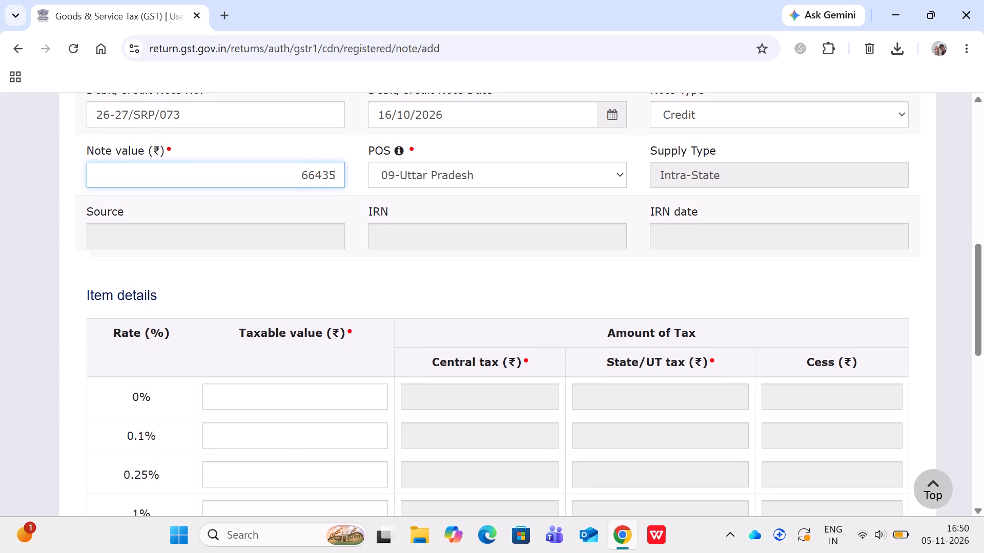
pyautogui.scroll(-5, 146, 403)
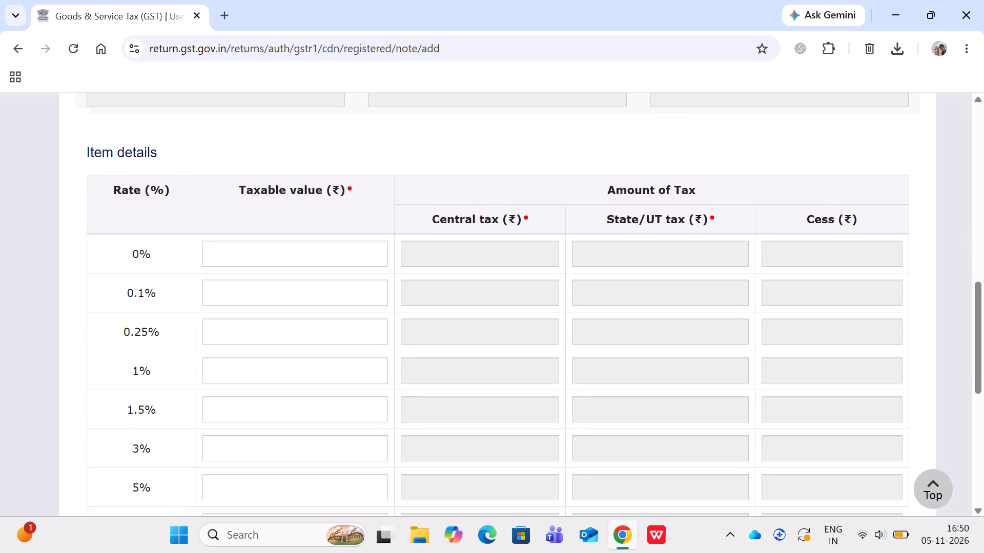
pyautogui.click(227, 485)
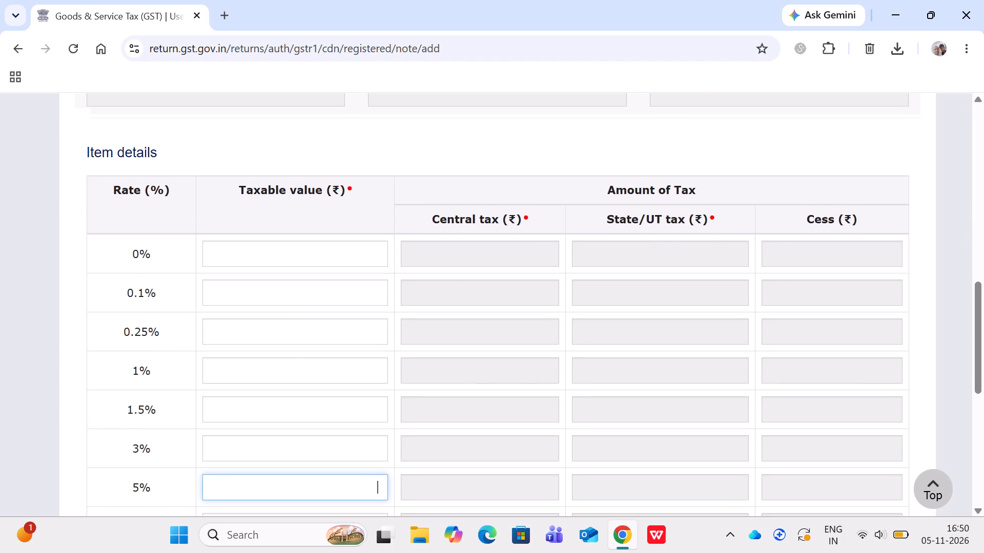
pyautogui.write('62')
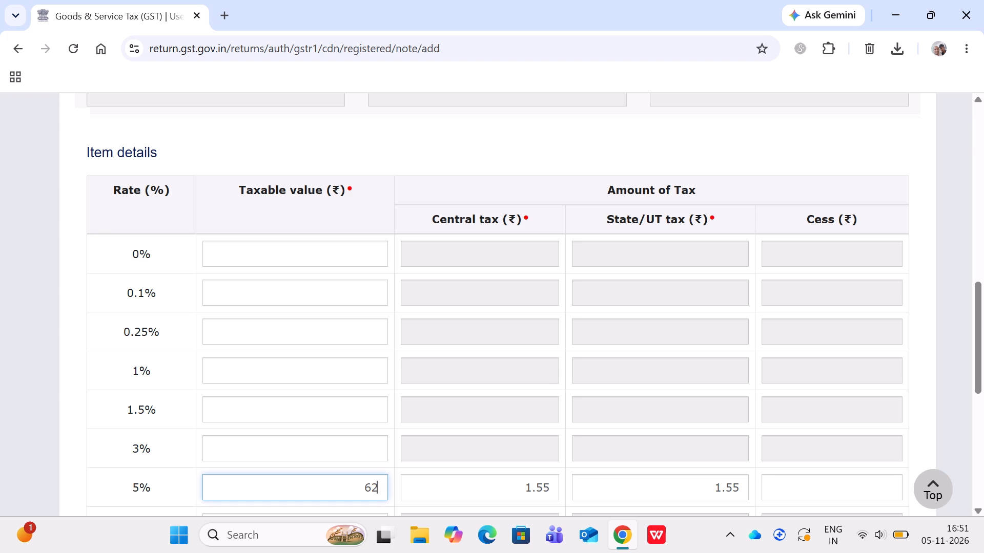
pyautogui.write('031')
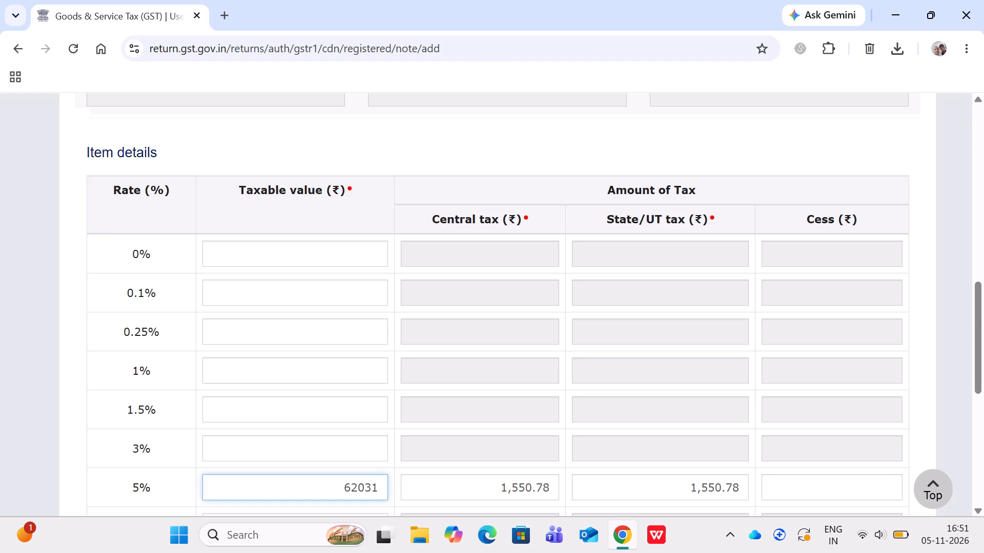
# Enter a taxable value of 1103.85 at the 18% rate and save the credit note.
pyautogui.scroll(-5, 227, 485)
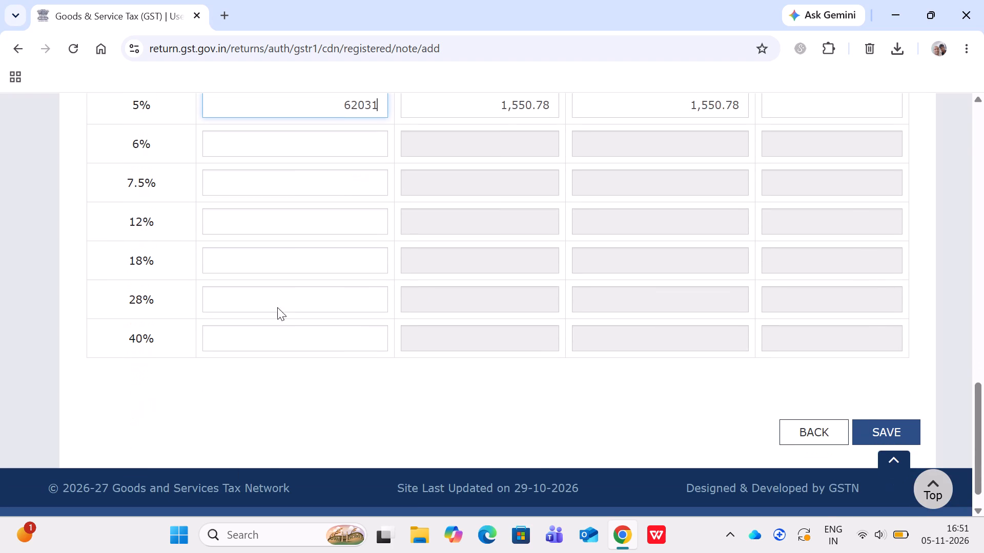
pyautogui.click(318, 265)
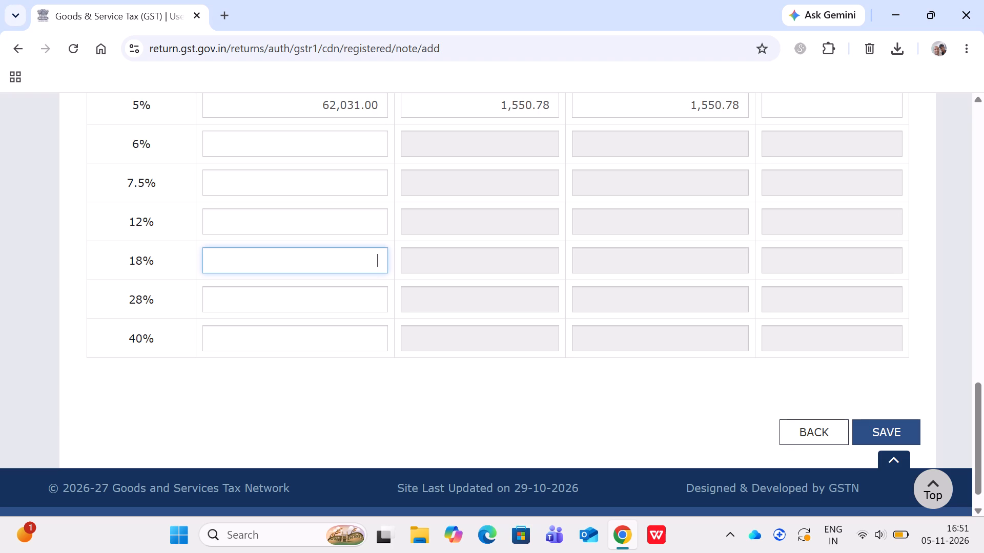
pyautogui.write('110')
pyautogui.press('3')
pyautogui.press('.')
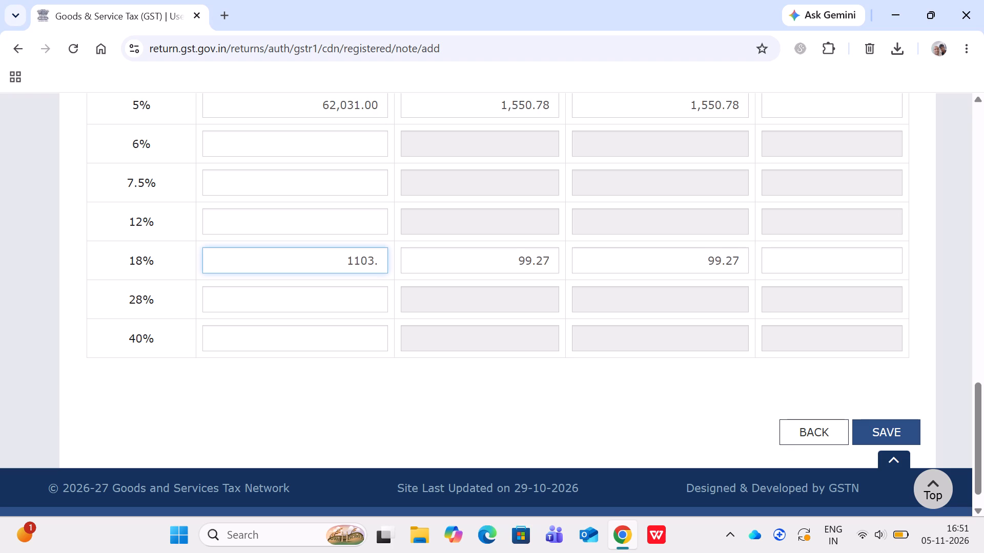
pyautogui.write('85')
pyautogui.click(885, 426)
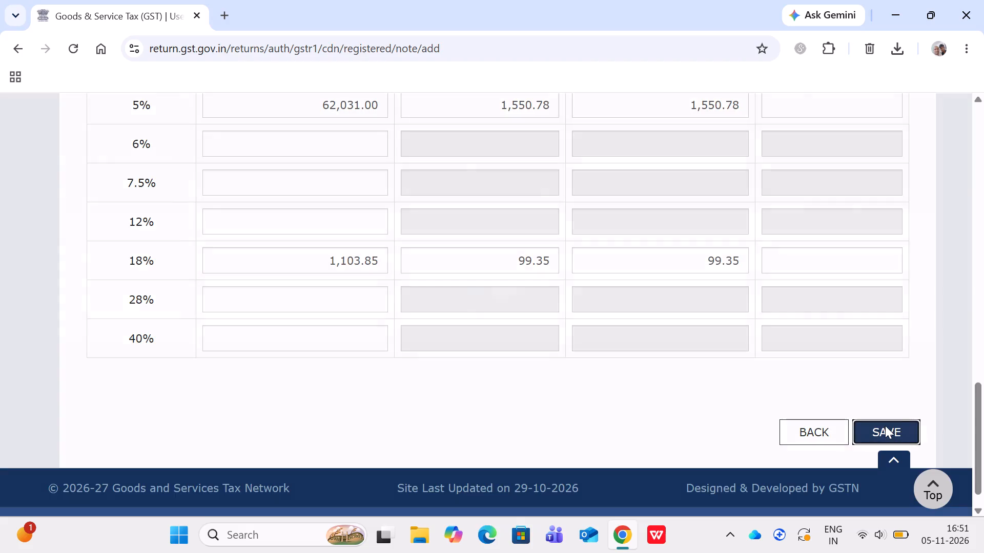
pyautogui.press('Return')
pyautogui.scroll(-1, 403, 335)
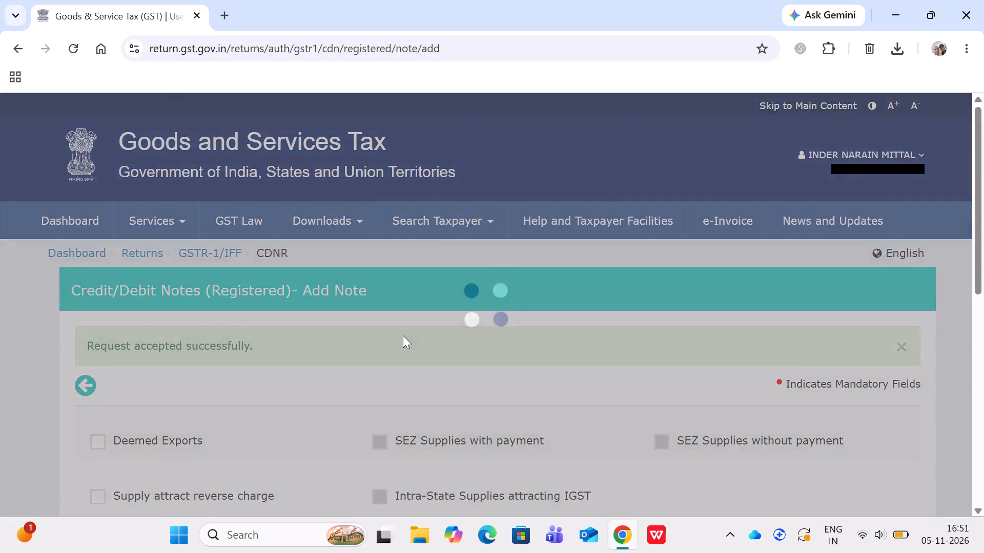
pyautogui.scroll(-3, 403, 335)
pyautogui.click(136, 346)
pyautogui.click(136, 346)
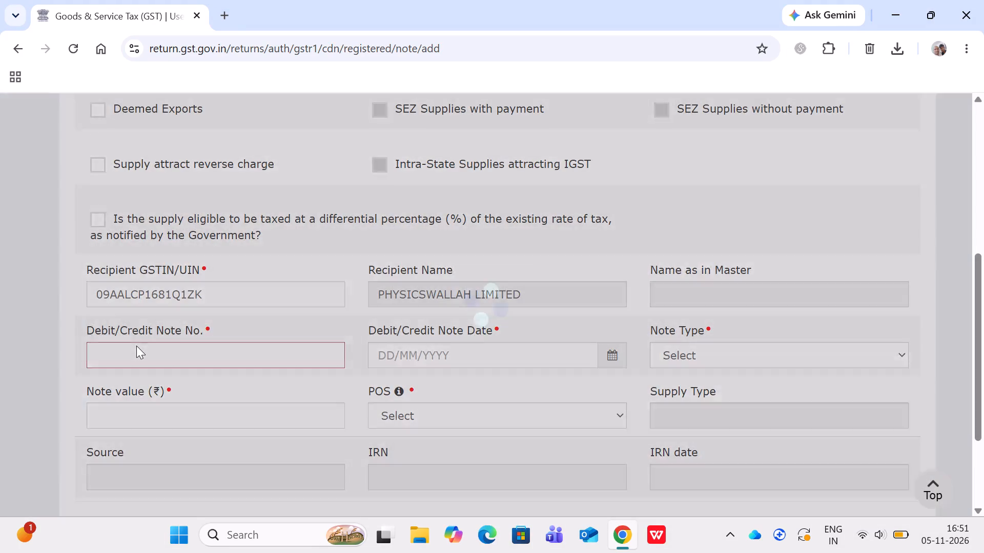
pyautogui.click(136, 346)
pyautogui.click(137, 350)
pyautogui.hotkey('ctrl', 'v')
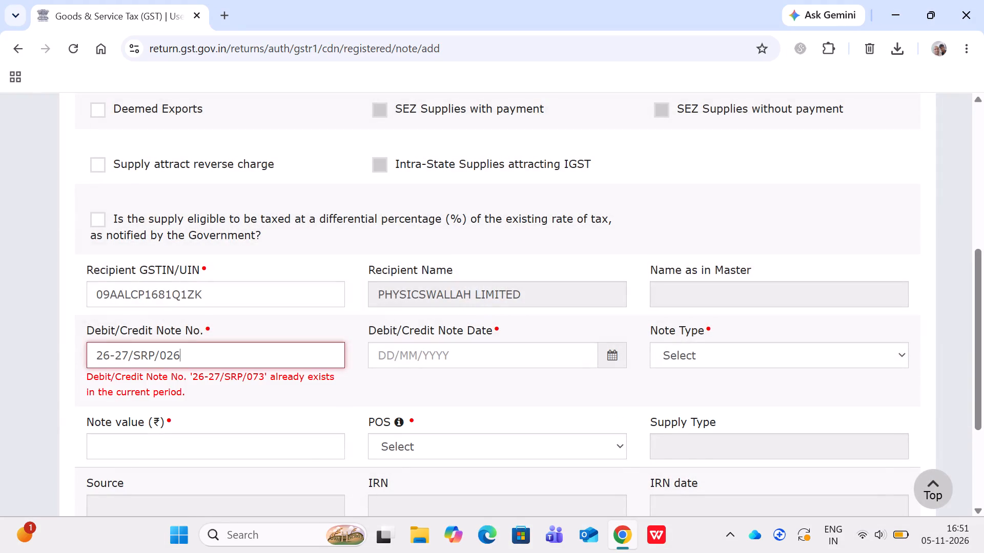
# Return to the recipient summary and start a new note for PHYSICSWALLAH LIMITED numbered 26-27/SRP/074.
pyautogui.hscroll(12, 204, 375)
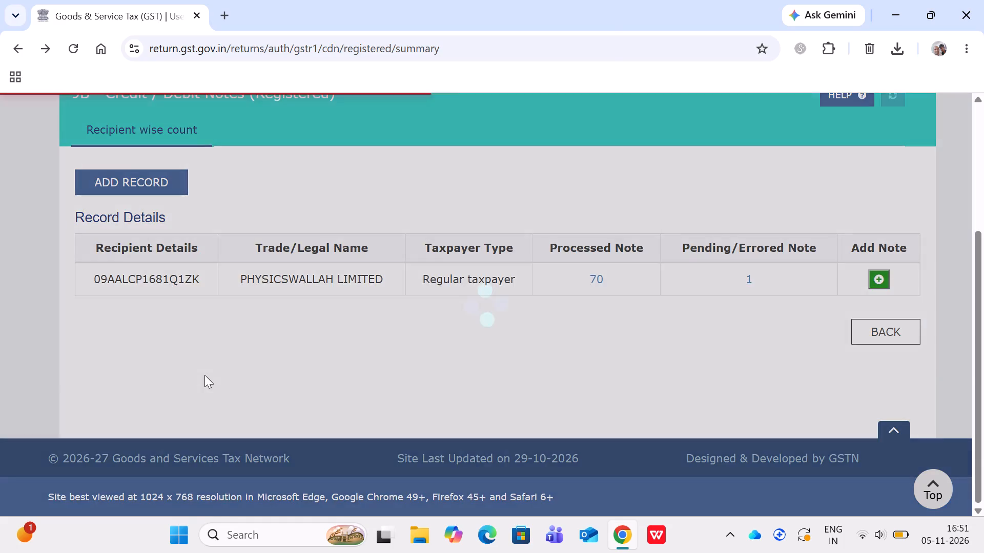
pyautogui.scroll(-2, 204, 375)
pyautogui.click(879, 271)
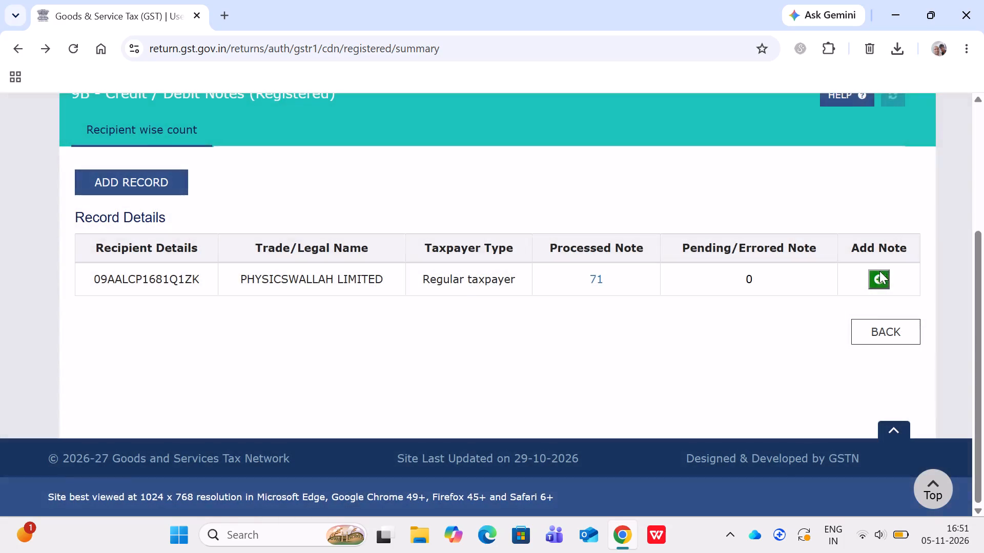
pyautogui.click(879, 271)
pyautogui.scroll(-3, 879, 271)
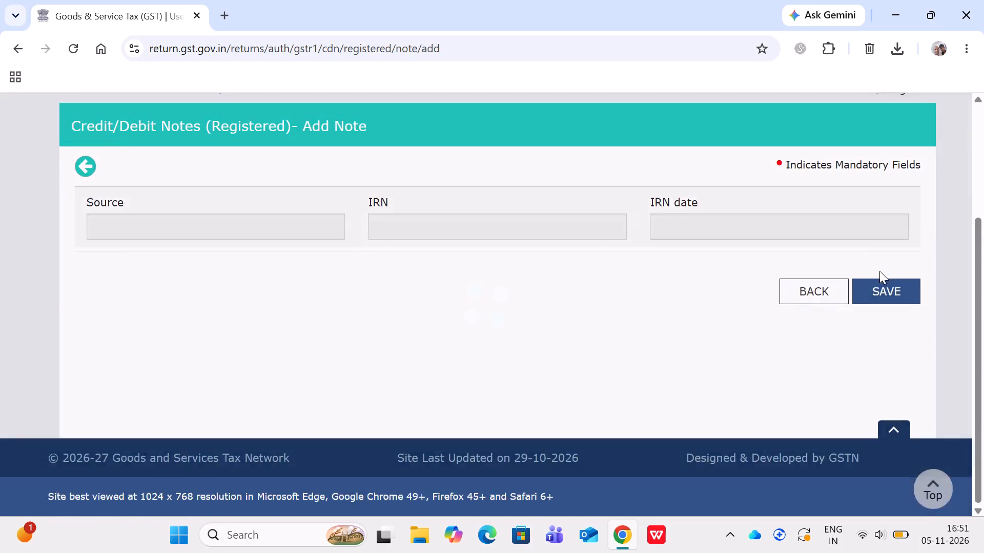
pyautogui.scroll(-4, 879, 271)
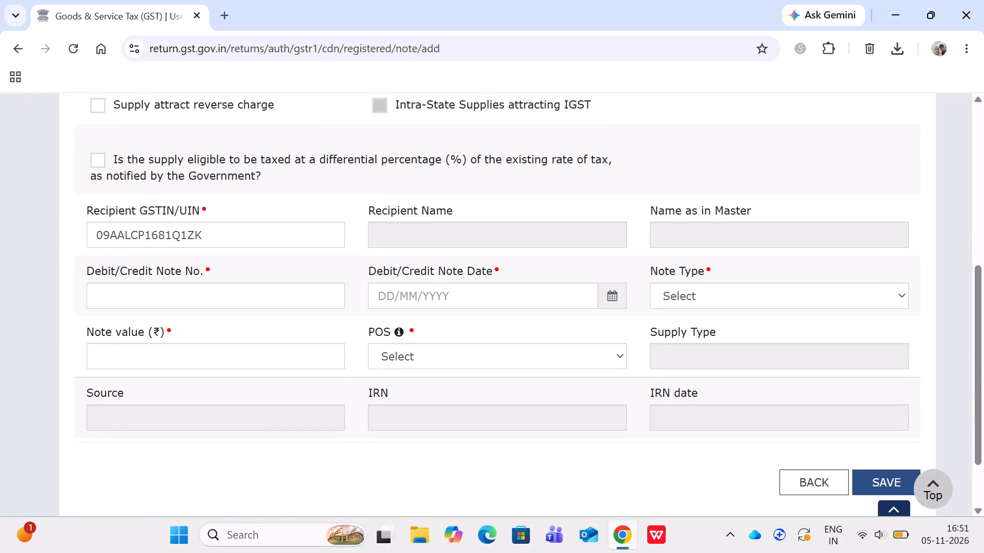
pyautogui.click(199, 300)
pyautogui.hotkey('ctrl', 'v')
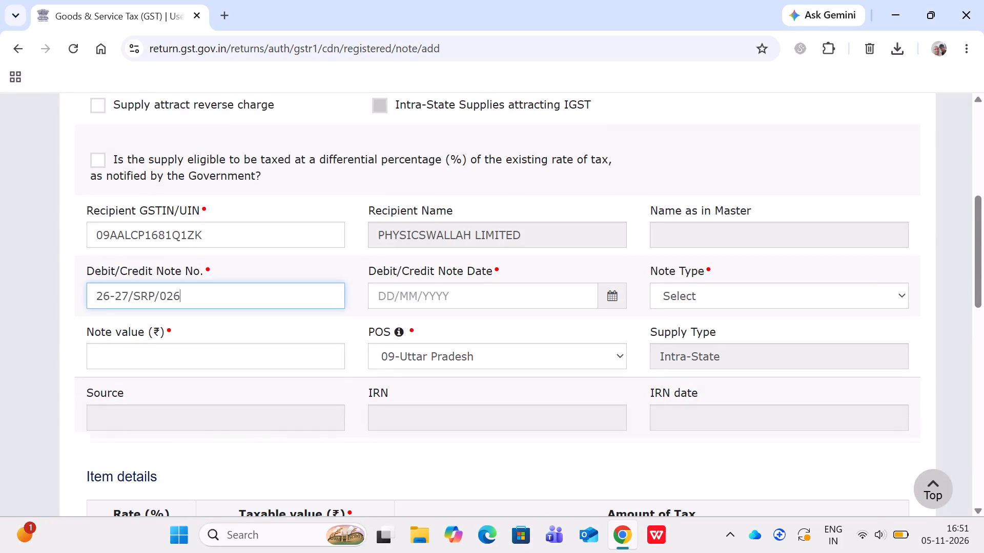
pyautogui.press('BackSpace')
pyautogui.press('BackSpace')
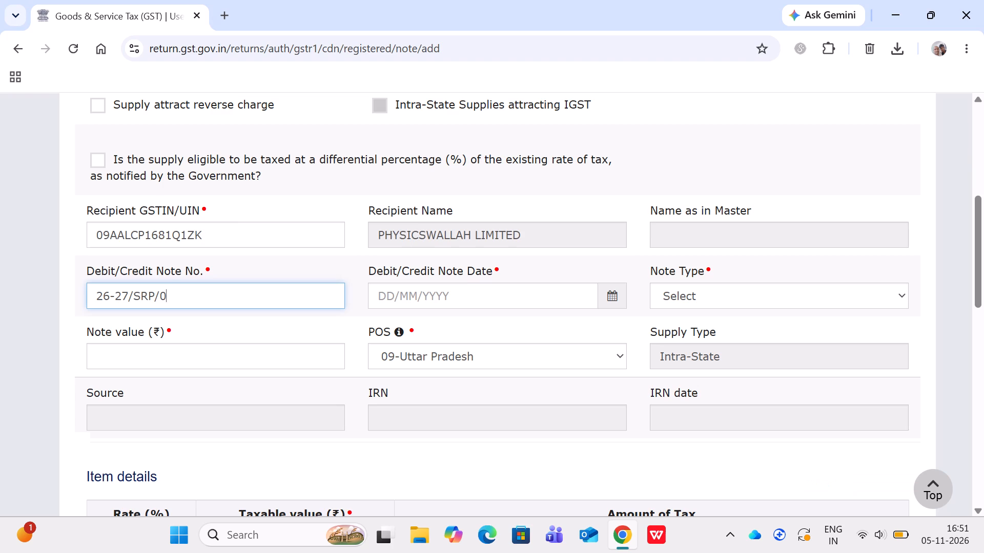
pyautogui.write('74')
# Set the note date to 16/10/2026, the note type to Credit and the note value to 87086.
pyautogui.click(414, 297)
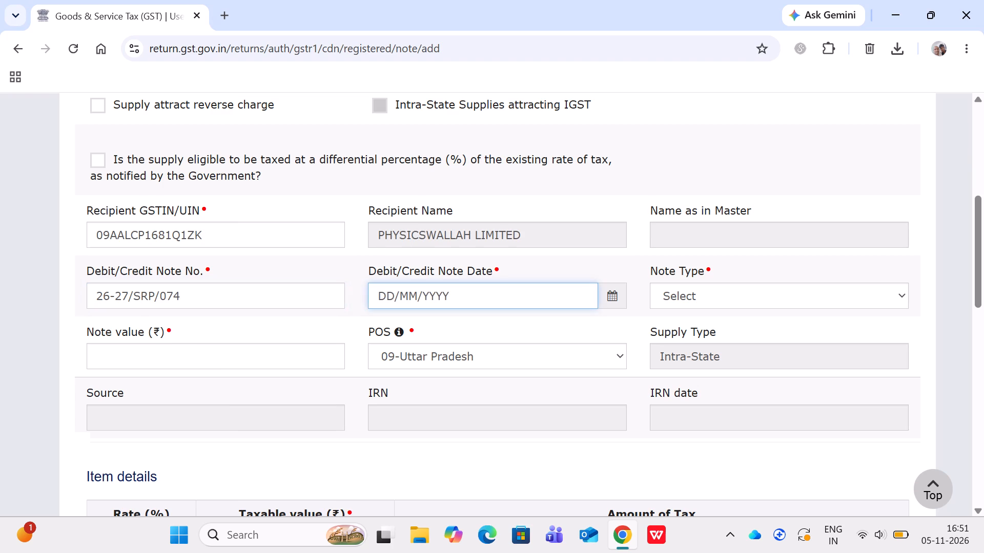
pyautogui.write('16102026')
pyautogui.click(687, 296)
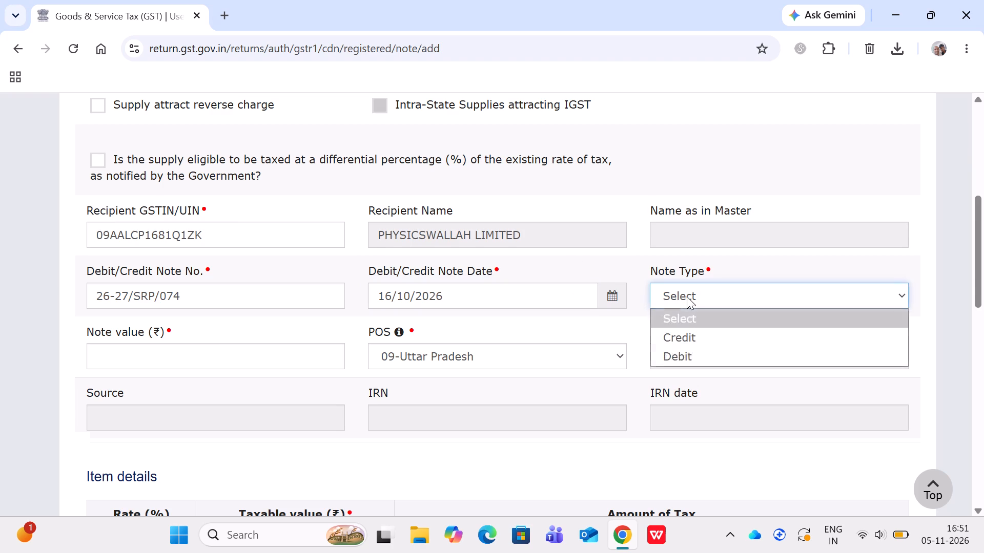
pyautogui.click(673, 341)
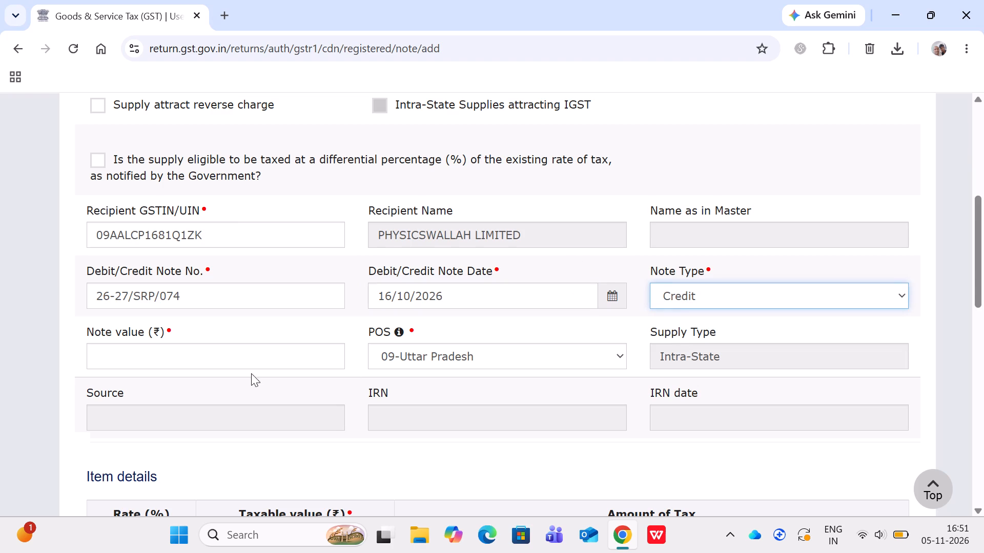
pyautogui.click(227, 363)
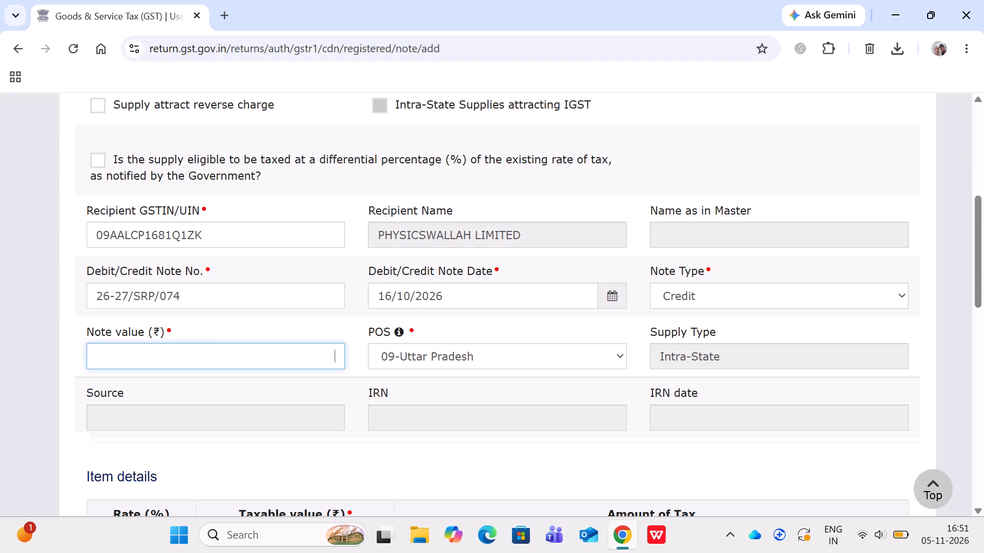
pyautogui.write('87')
pyautogui.write('086')
# Enter a taxable value of 81338 at the 5% rate in the item details of note 26-27/SRP/074.
pyautogui.scroll(-6, 227, 363)
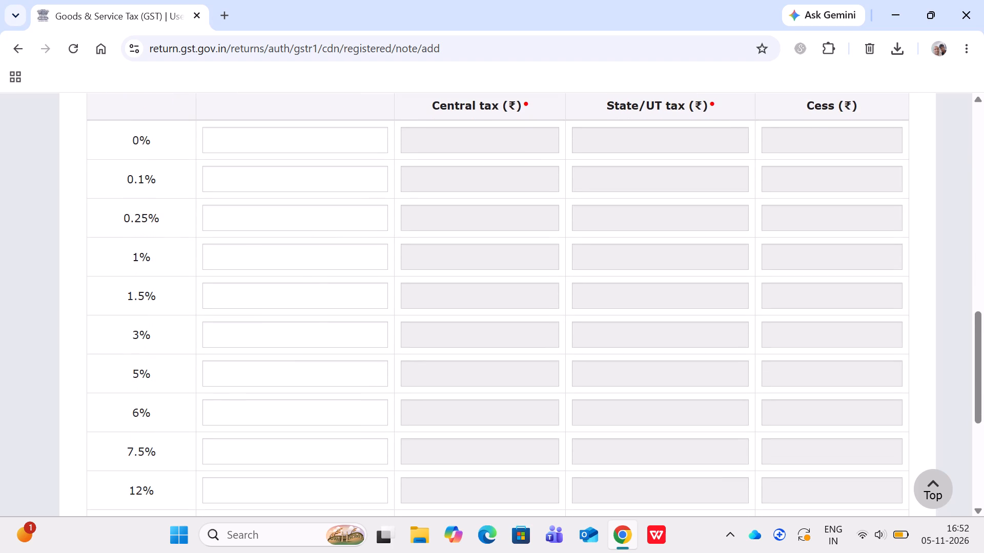
pyautogui.click(261, 370)
pyautogui.write('81')
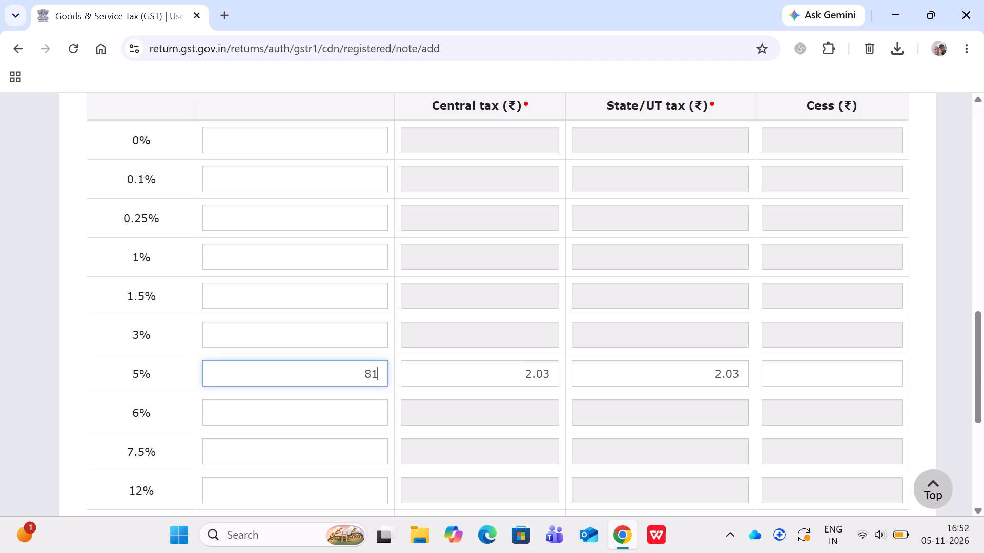
pyautogui.write('33')
pyautogui.press('8')
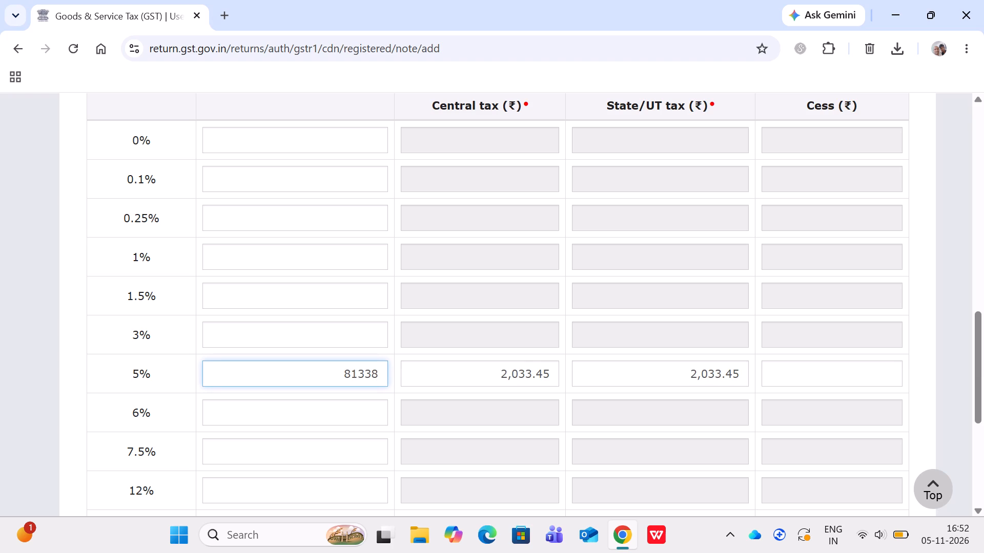
# Enter a taxable value of 1424.35 at the 18% rate and save credit note 26-27/SRP/074.
pyautogui.scroll(-1, 261, 370)
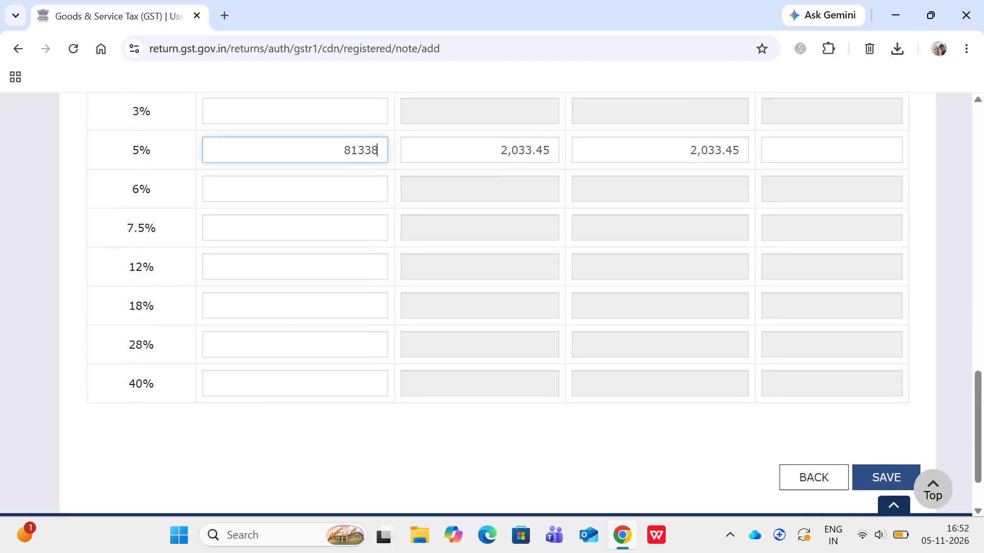
pyautogui.scroll(-1, 261, 370)
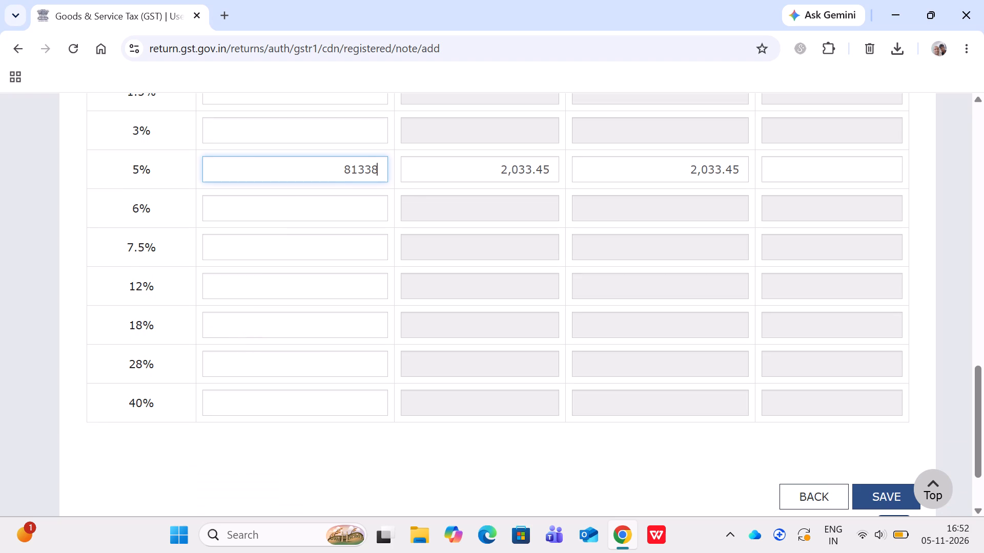
pyautogui.click(265, 323)
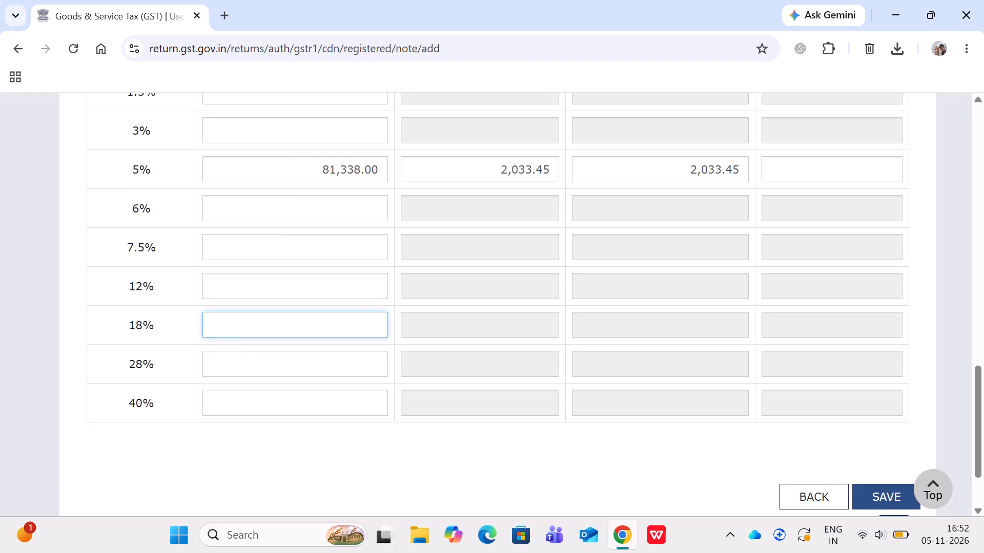
pyautogui.write('14')
pyautogui.press('2')
pyautogui.write('4.')
pyautogui.write('35')
pyautogui.scroll(-2, 265, 323)
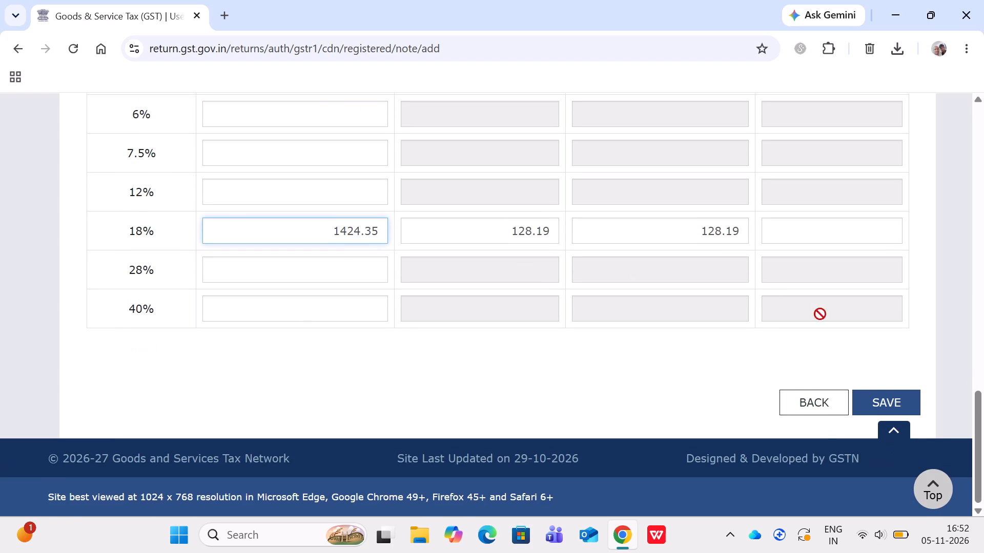
pyautogui.click(889, 395)
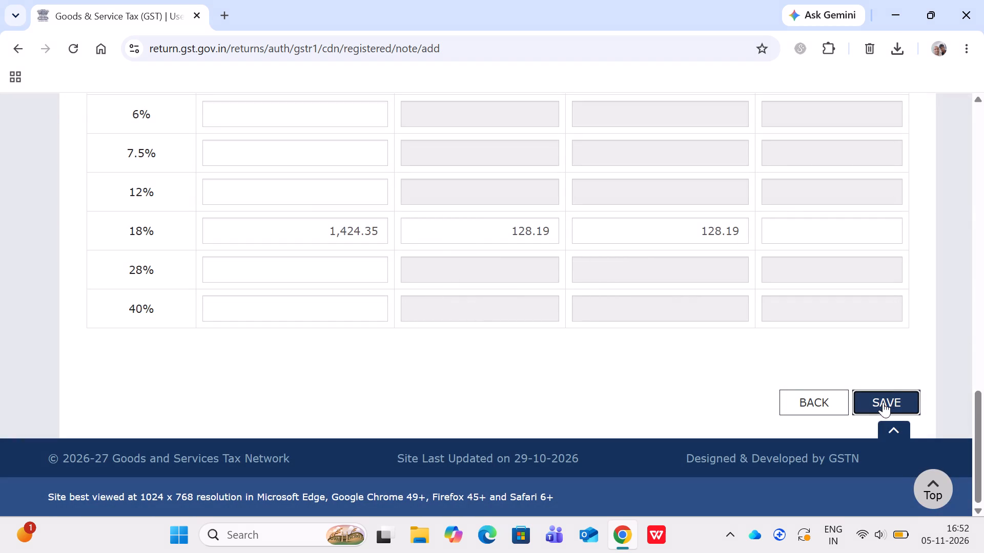
pyautogui.click(883, 402)
pyautogui.press('Return')
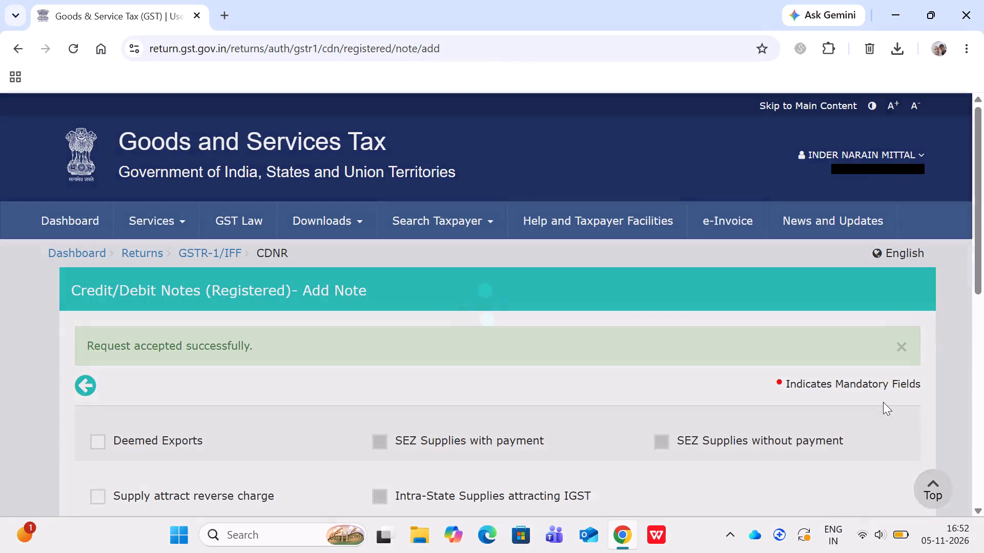
# Number the new note for PHYSICSWALLAH LIMITED 26-27/SRP/075.
pyautogui.scroll(-3, 580, 420)
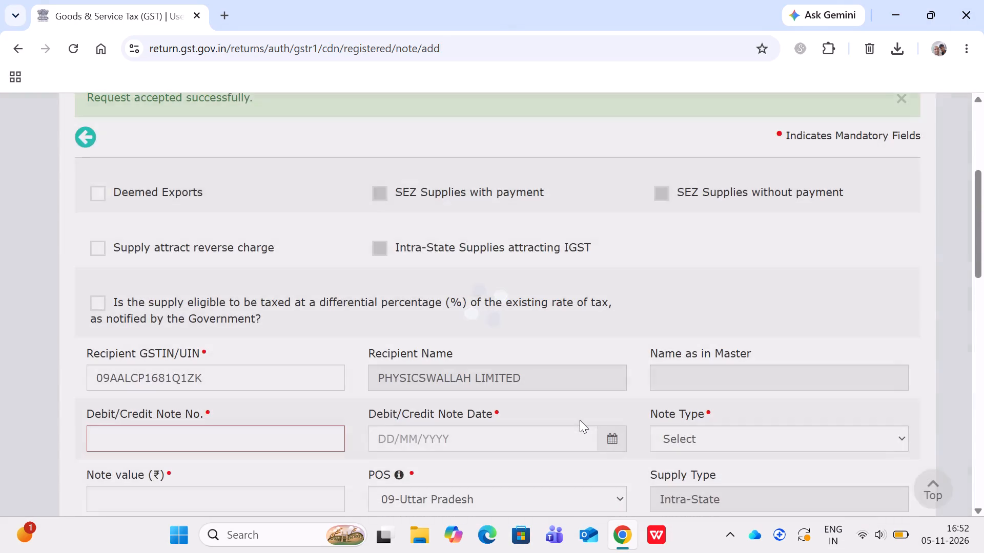
pyautogui.click(159, 450)
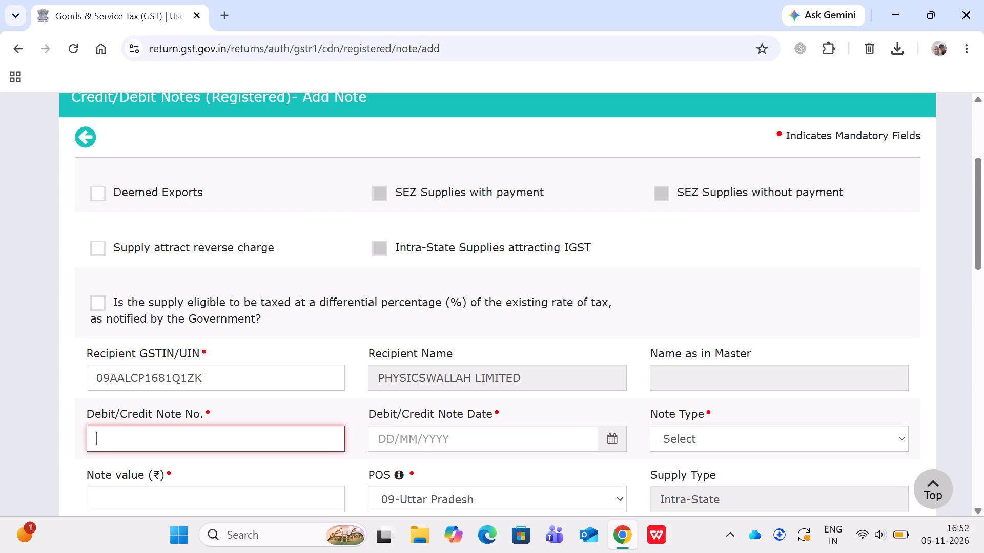
pyautogui.scroll(-2, 157, 437)
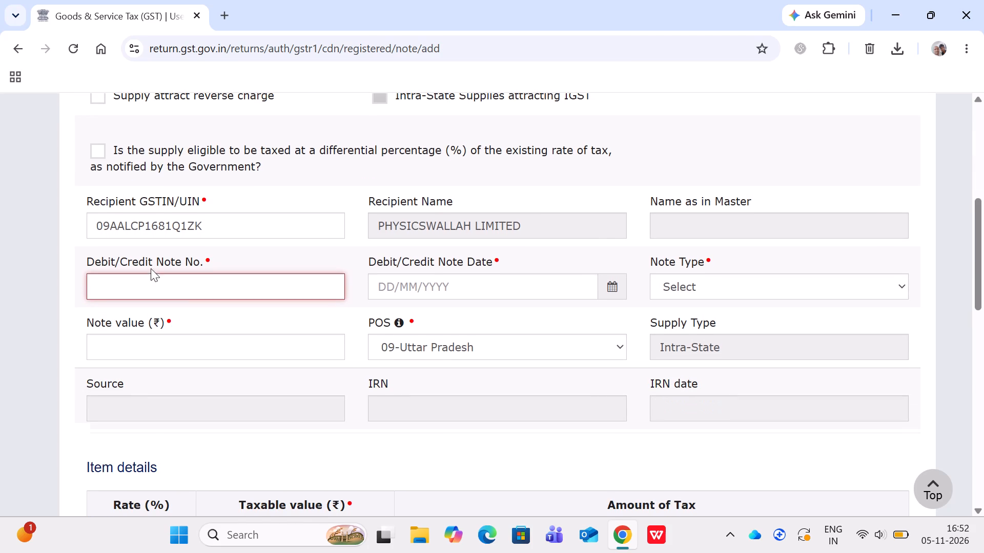
pyautogui.click(151, 288)
pyautogui.hotkey('ctrl', 'v')
pyautogui.press('BackSpace')
pyautogui.press('BackSpace')
pyautogui.write('75')
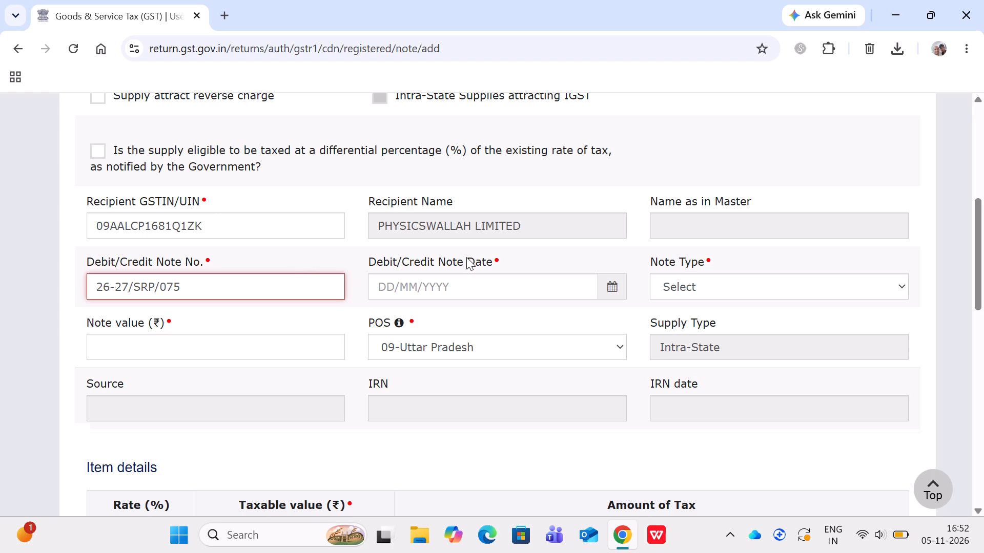
# Set the note date to 23/10/2026, the note type to Credit and the note value to 72627.32.
pyautogui.click(473, 280)
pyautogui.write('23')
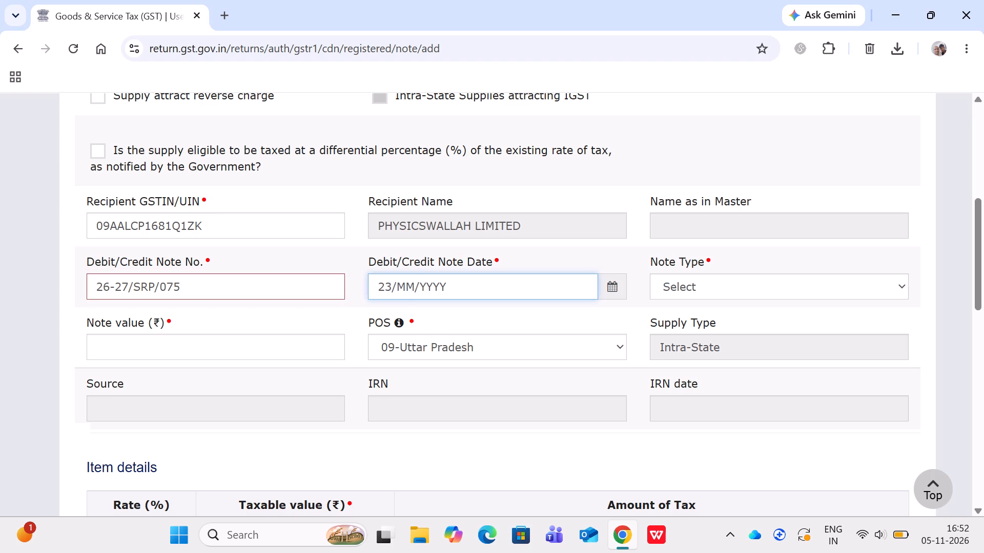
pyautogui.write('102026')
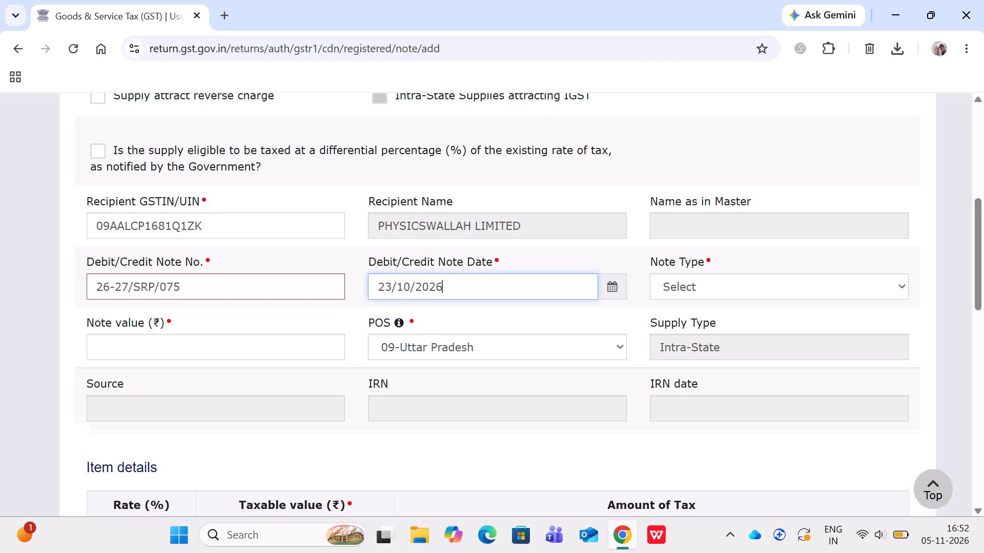
pyautogui.scroll(-1, 473, 280)
pyautogui.click(760, 220)
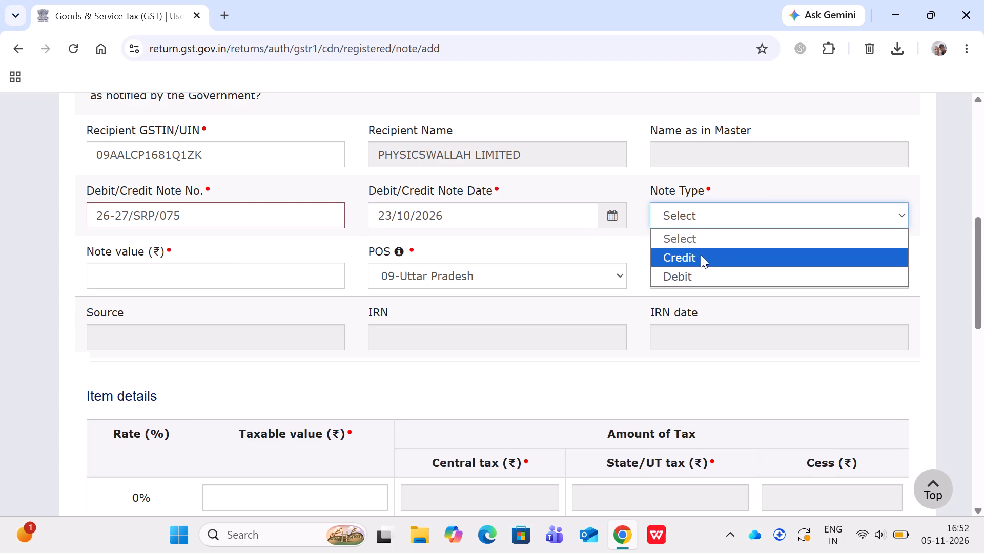
pyautogui.click(697, 258)
pyautogui.click(187, 266)
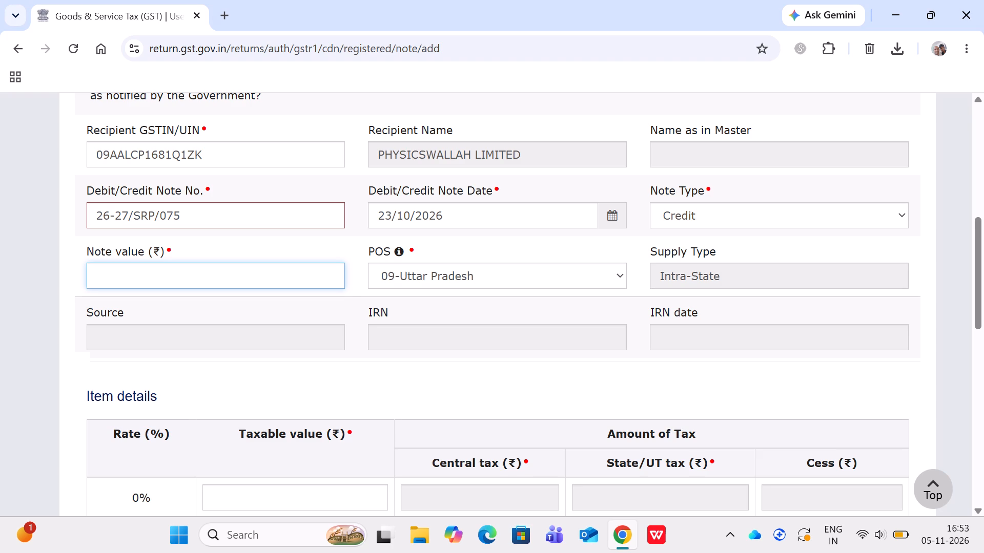
pyautogui.write('72')
pyautogui.write('62')
pyautogui.press('7')
pyautogui.write('.32')
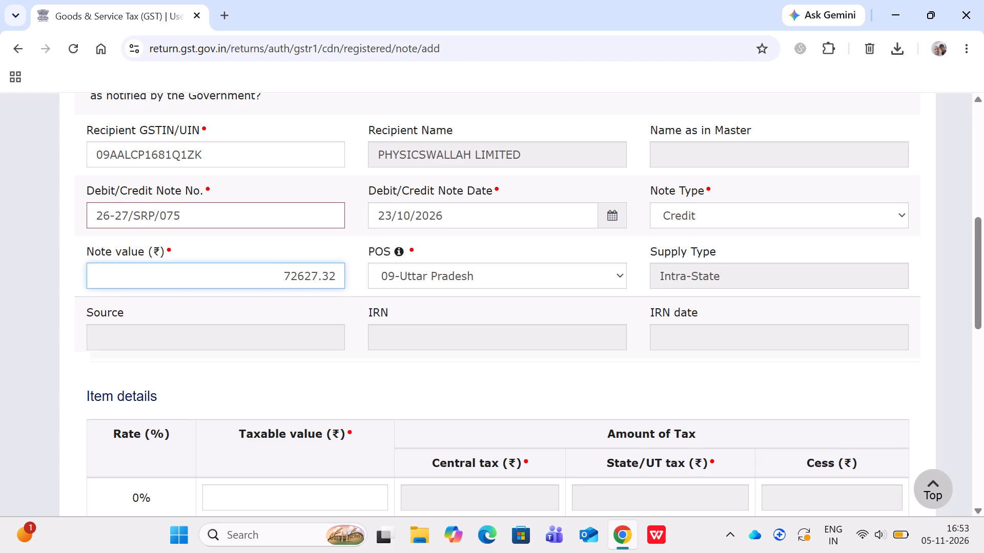
# Enter a taxable value of 66440 at the 5% rate in the item details of note 26-27/SRP/075.
pyautogui.scroll(-3, 277, 272)
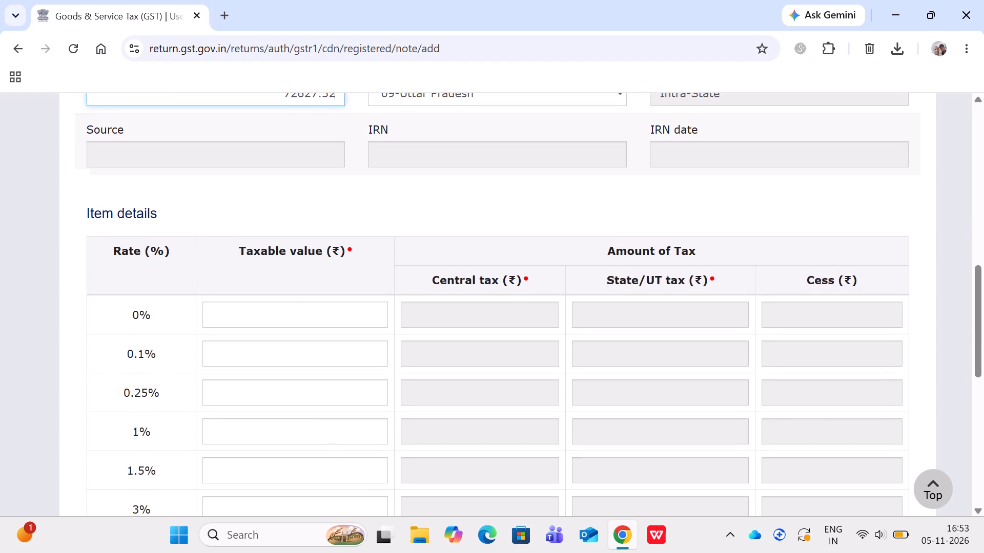
pyautogui.scroll(1, 320, 469)
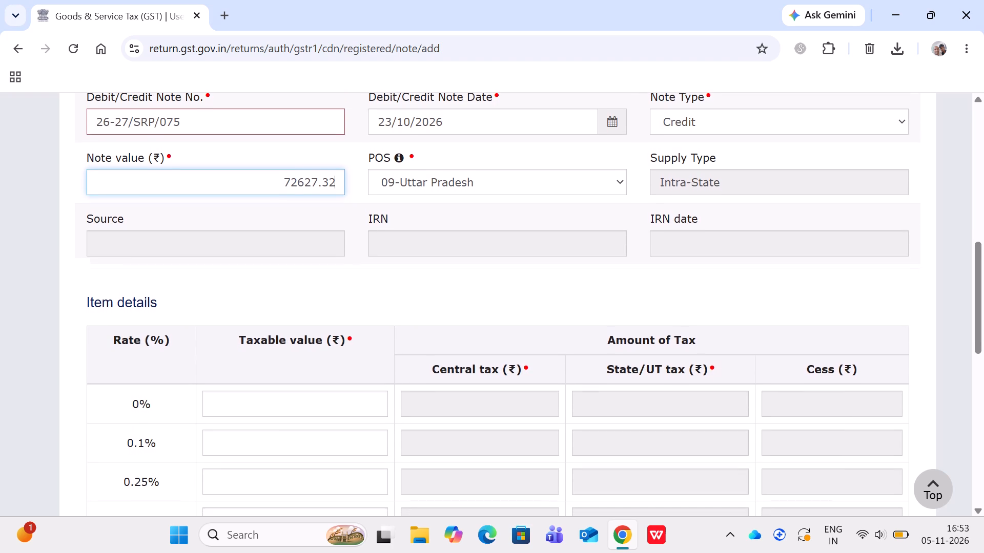
pyautogui.scroll(2, 320, 469)
pyautogui.scroll(-3, 320, 469)
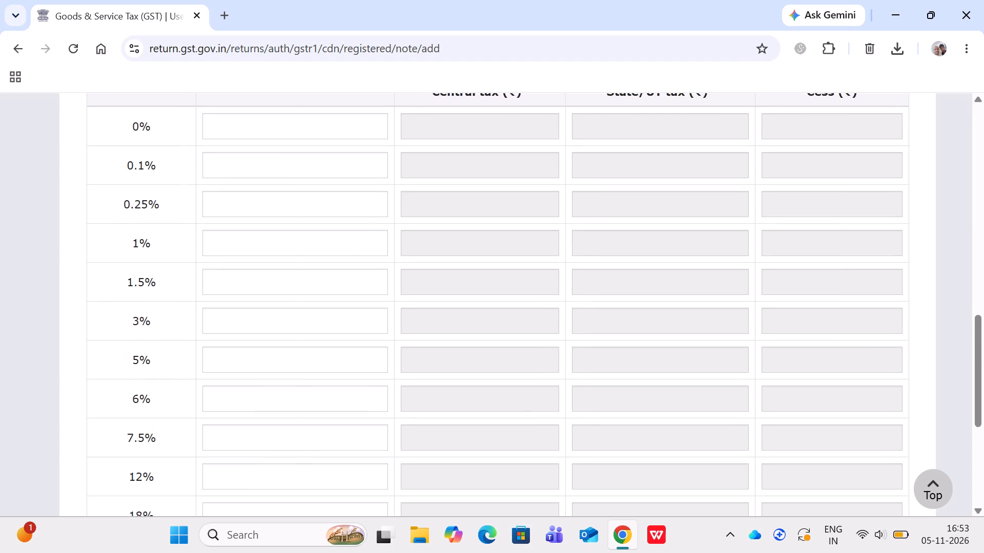
pyautogui.click(326, 359)
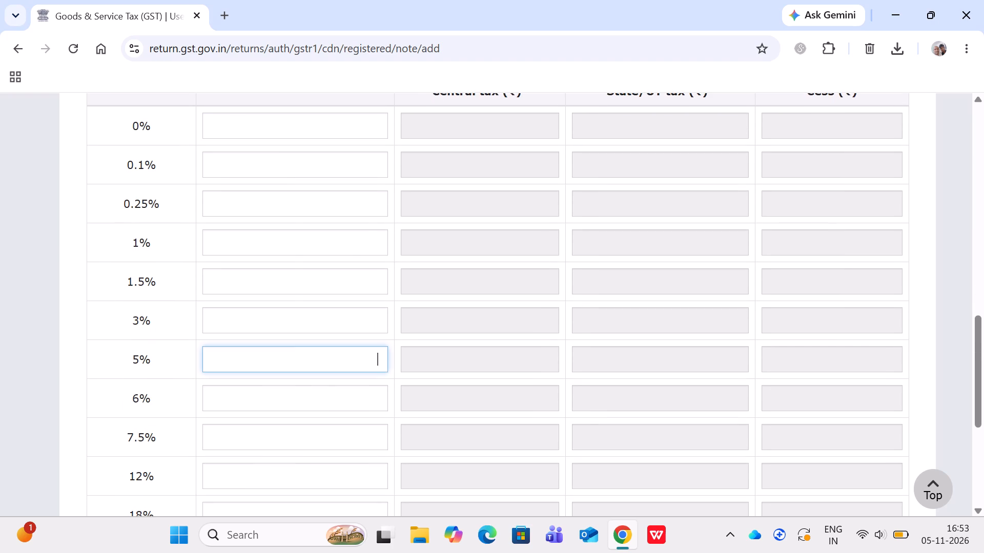
pyautogui.write('6644')
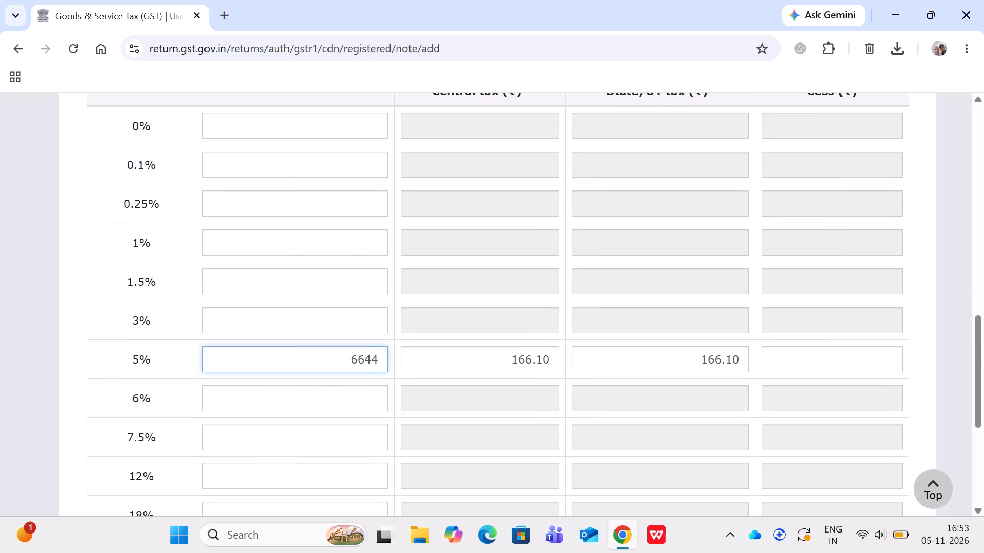
pyautogui.press('0')
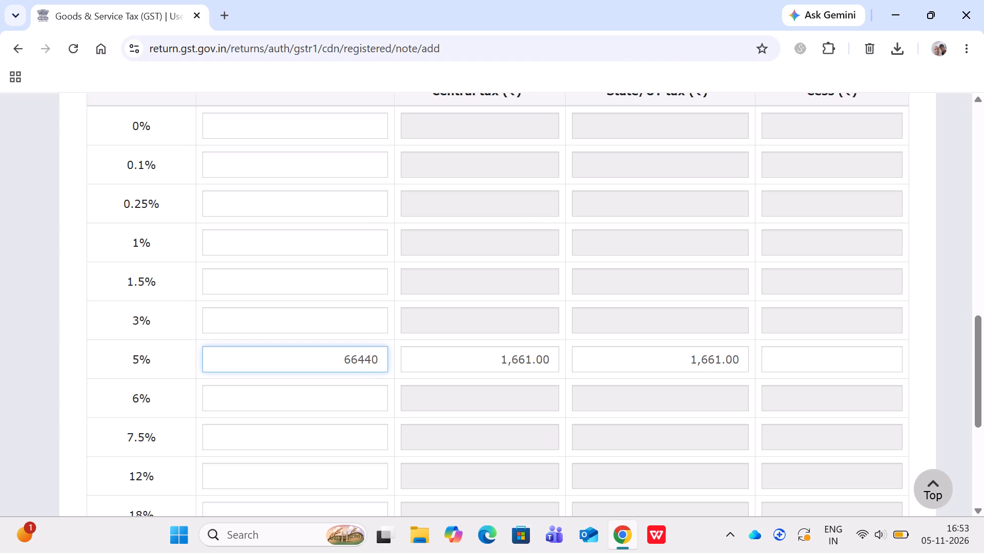
# Enter a taxable value of 2428.24 at the 18% rate and save the credit note.
pyautogui.scroll(-2, 326, 359)
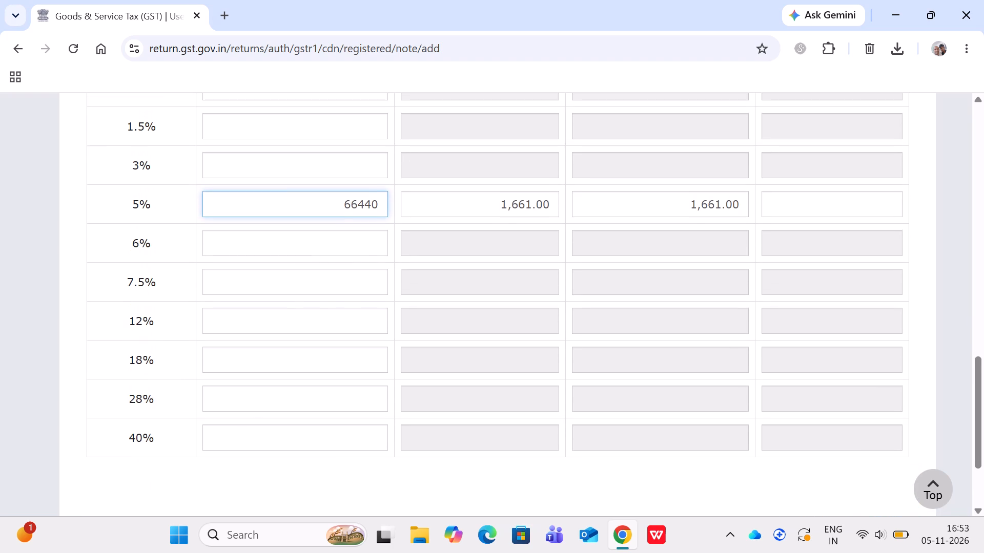
pyautogui.click(317, 364)
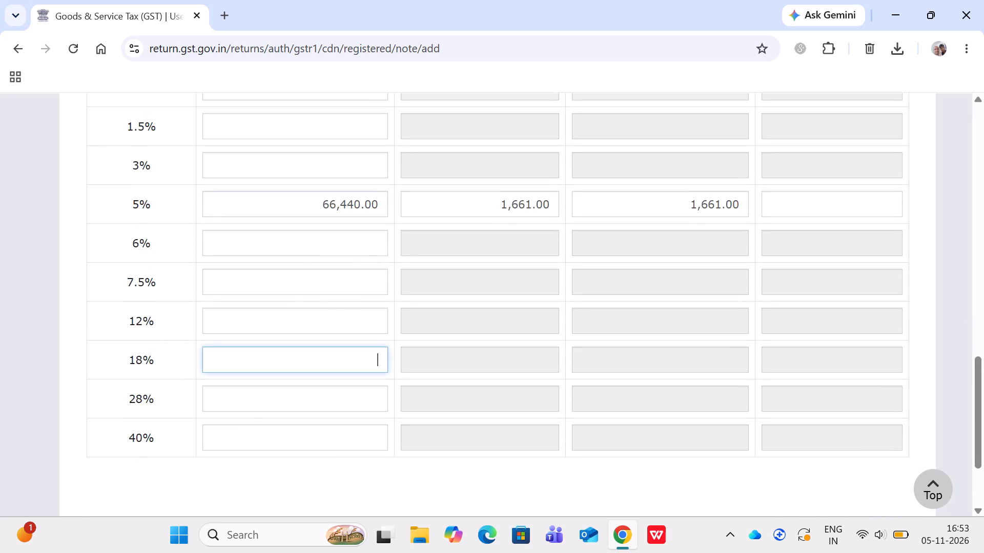
pyautogui.write('24')
pyautogui.write('28')
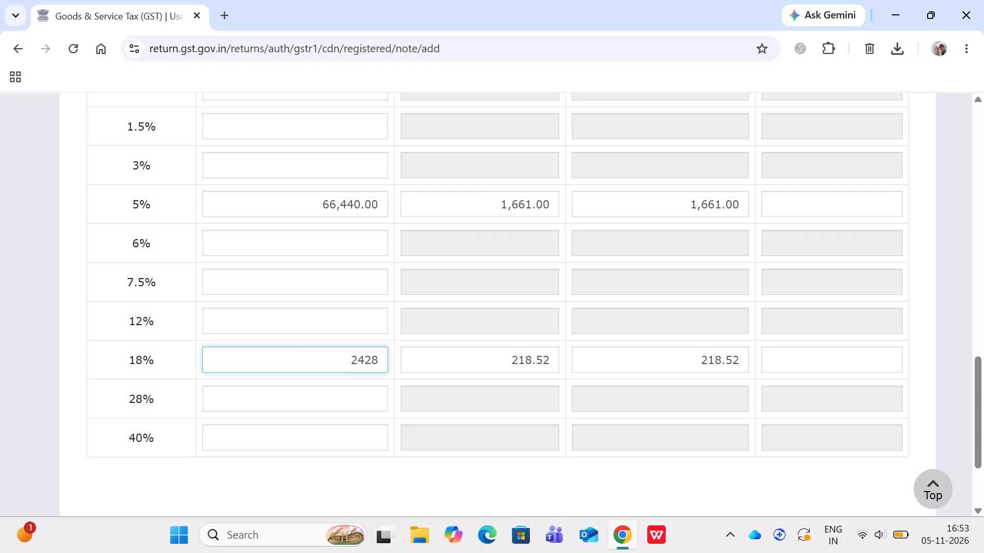
pyautogui.write('.24')
pyautogui.press('Return')
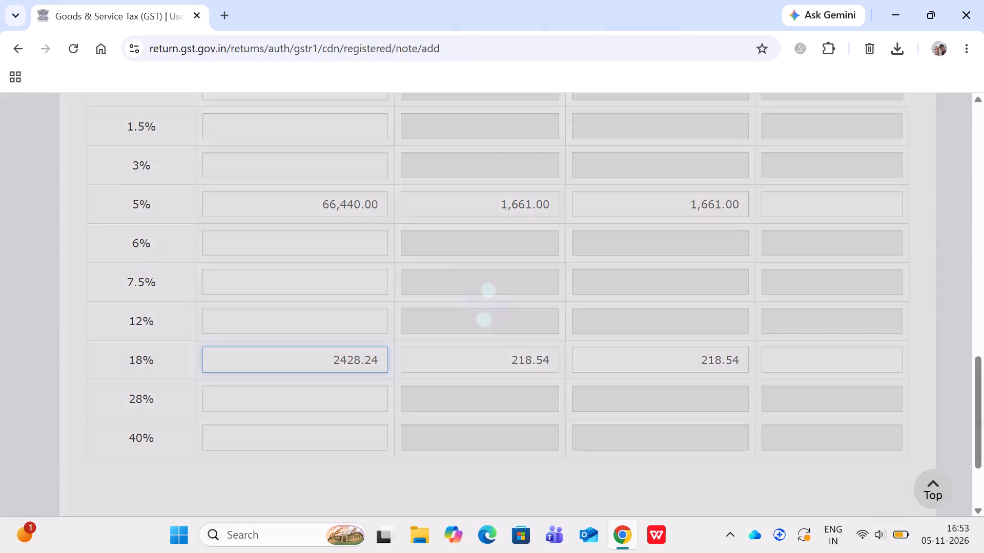
pyautogui.scroll(-2, 317, 364)
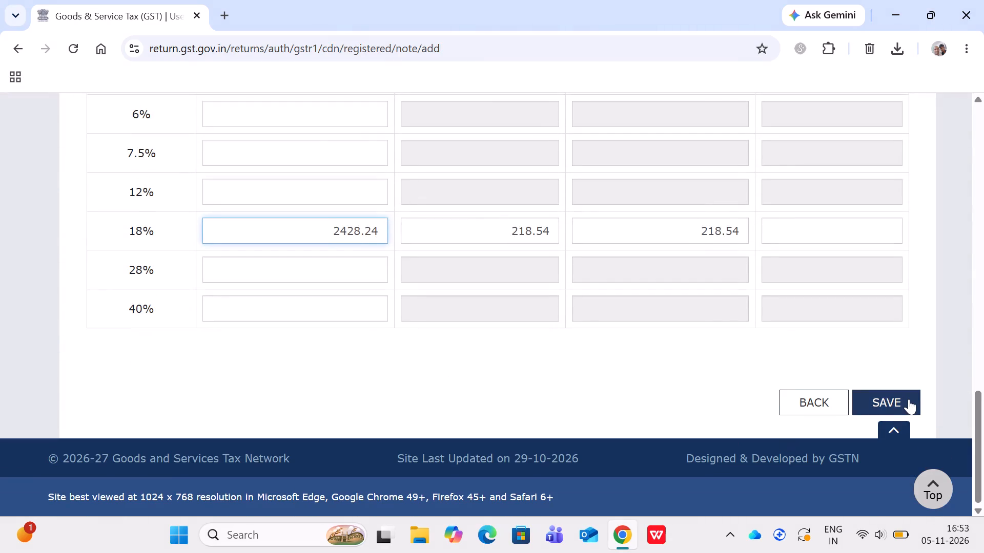
pyautogui.click(908, 398)
pyautogui.press('Return')
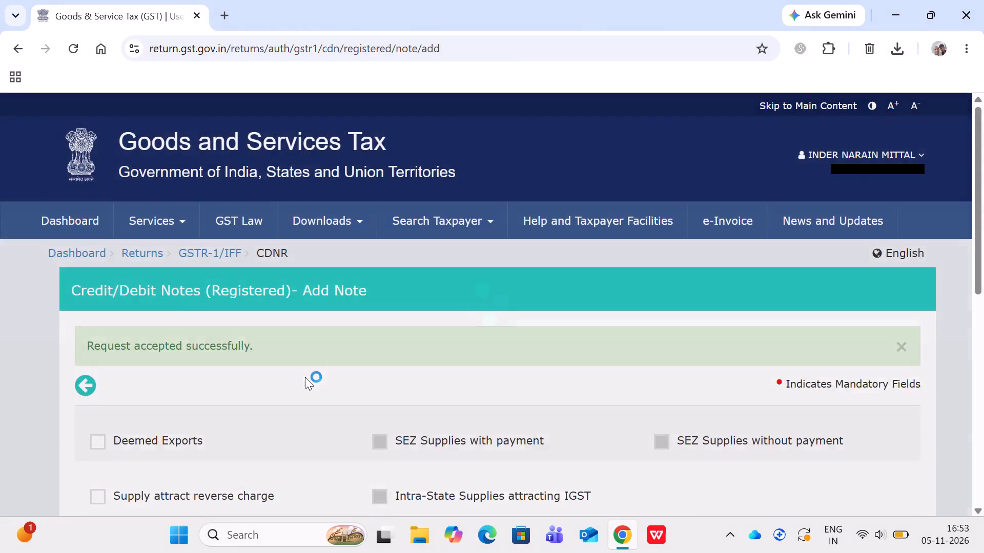
# Number the new note for PHYSICSWALLAH LIMITED 26-27/SRP/076.
pyautogui.scroll(-2, 305, 377)
pyautogui.click(120, 409)
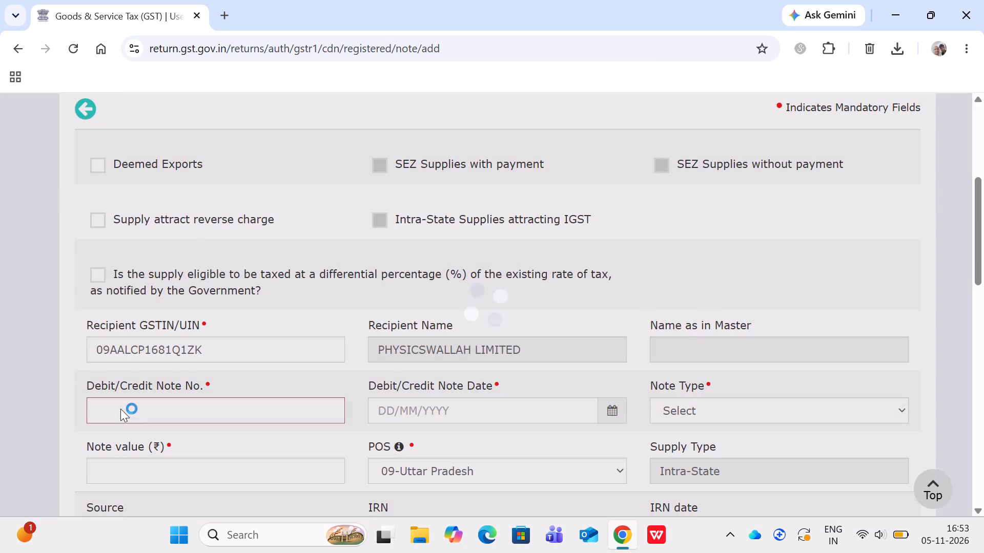
pyautogui.click(120, 409)
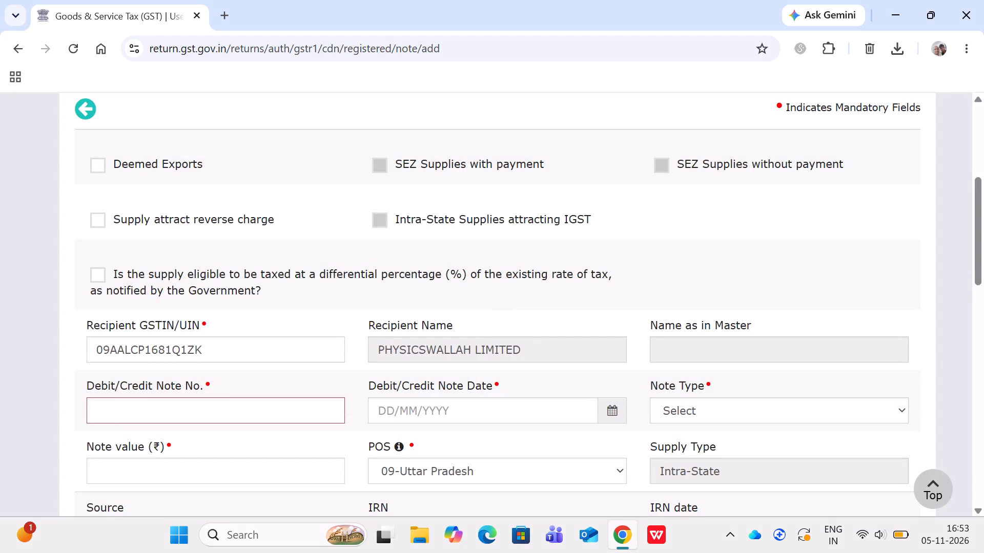
pyautogui.click(120, 409)
pyautogui.hotkey('ctrl', 'v')
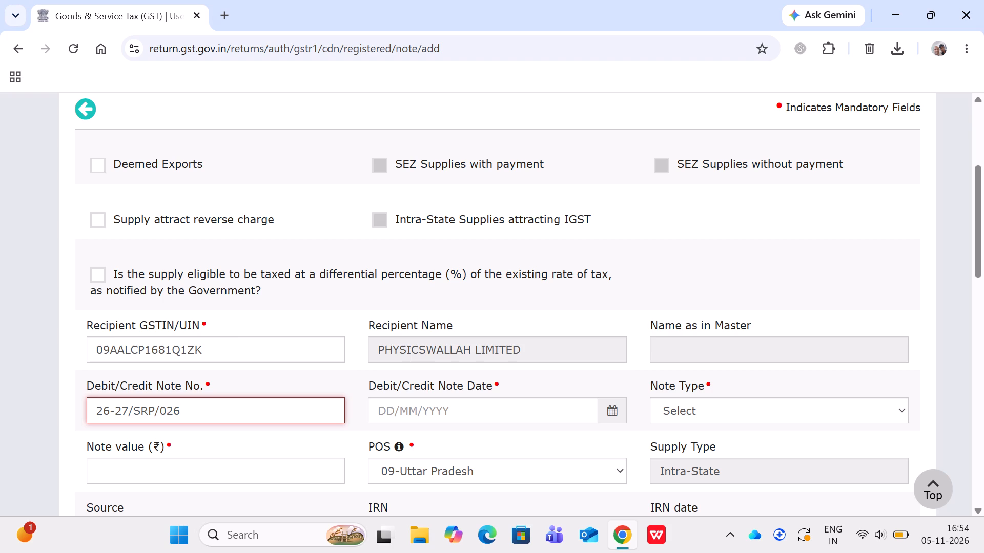
pyautogui.press('BackSpace')
pyautogui.press('BackSpace')
pyautogui.write('76')
# Set the note date to 26/10/2026, the note type to Credit and the note value to 63.
pyautogui.click(411, 415)
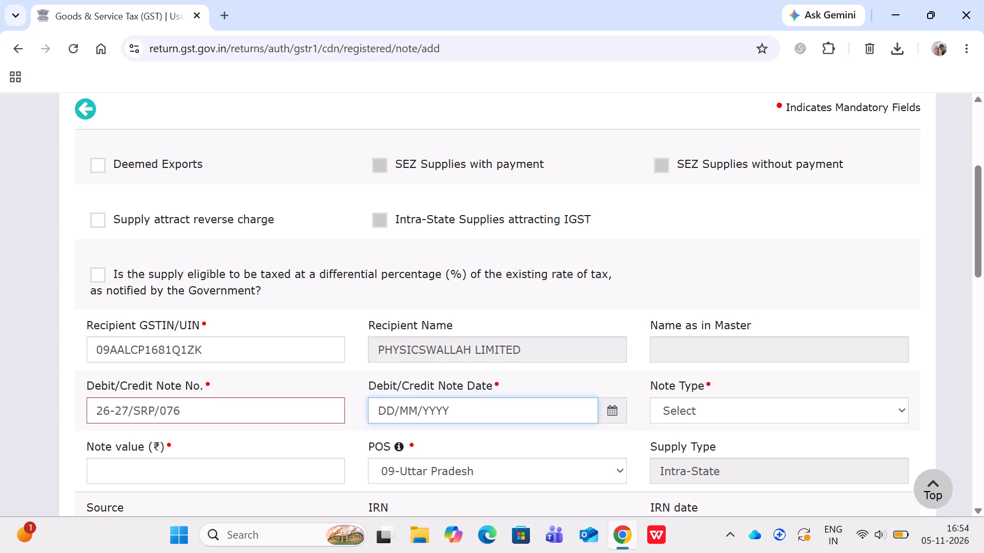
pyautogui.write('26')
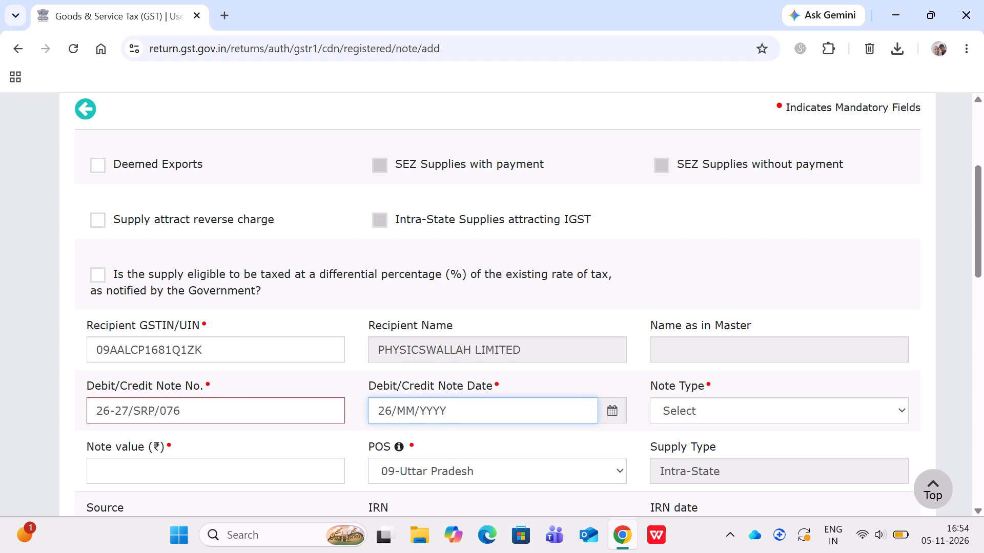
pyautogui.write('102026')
pyautogui.scroll(-1, 411, 415)
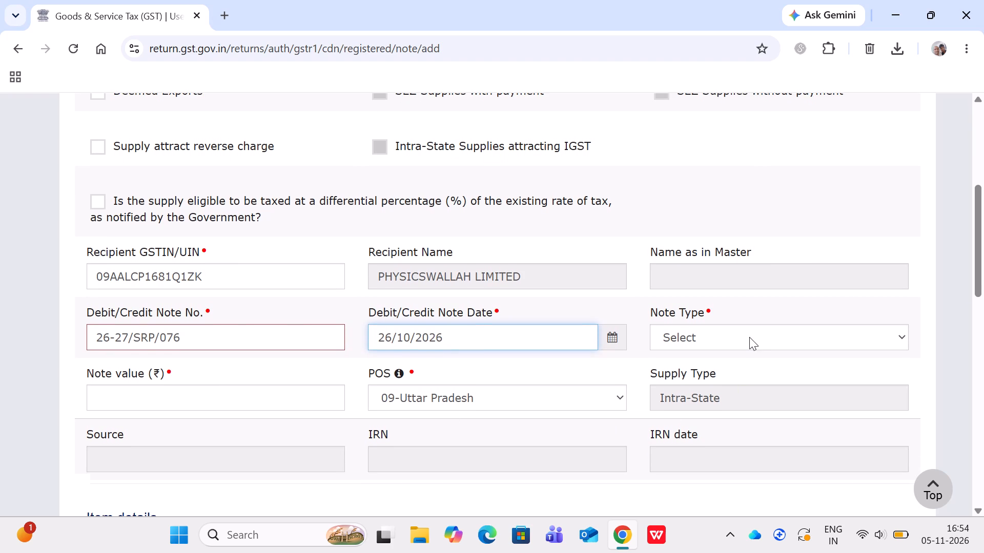
pyautogui.click(749, 337)
pyautogui.click(698, 370)
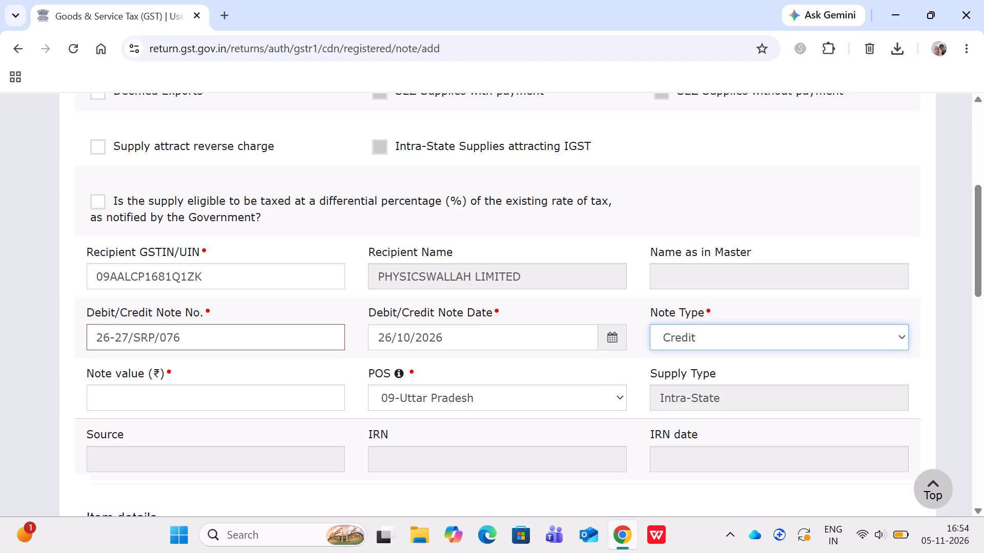
pyautogui.click(225, 390)
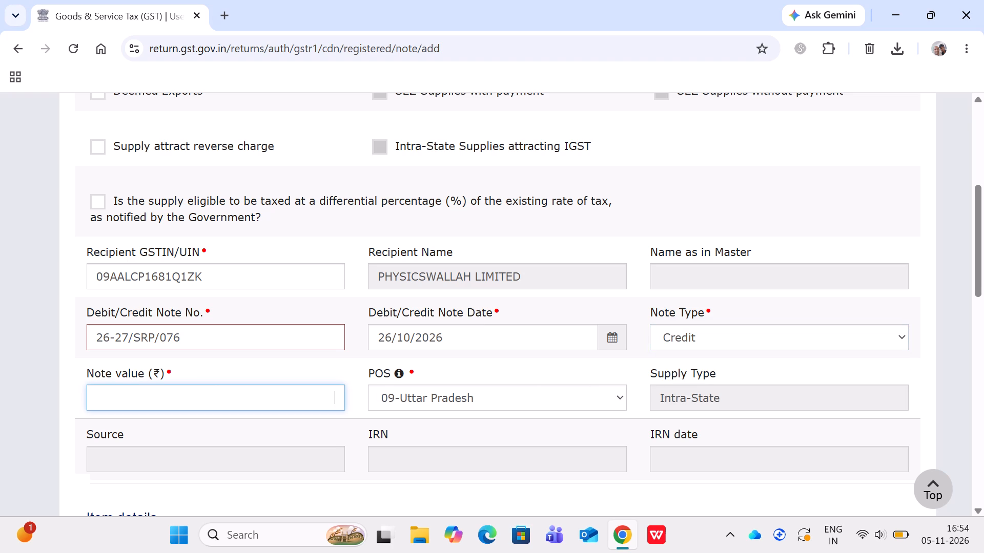
pyautogui.write('63')
# Enter a taxable value of 60 at the 5% rate and save credit note 26-27/SRP/076.
pyautogui.scroll(-2, 225, 390)
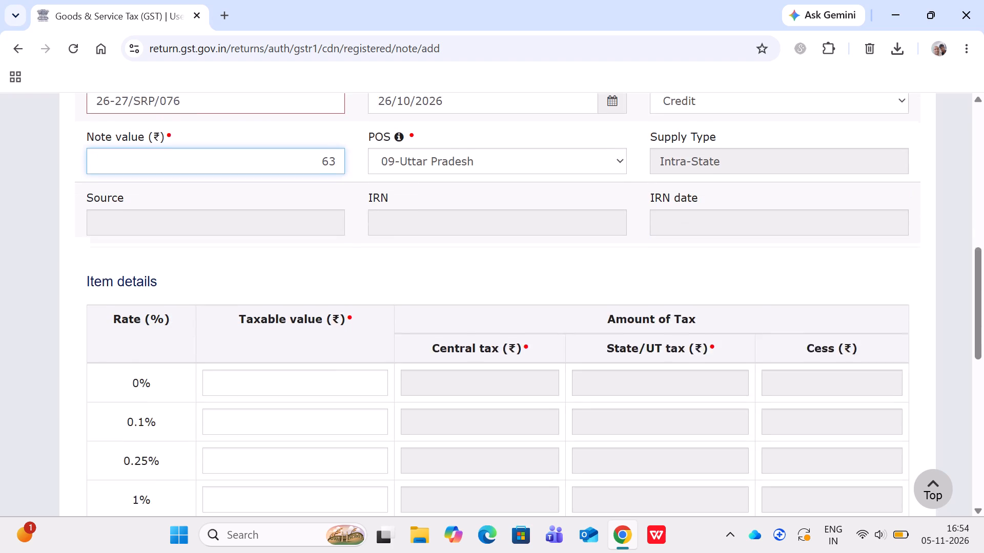
pyautogui.scroll(-5, 225, 390)
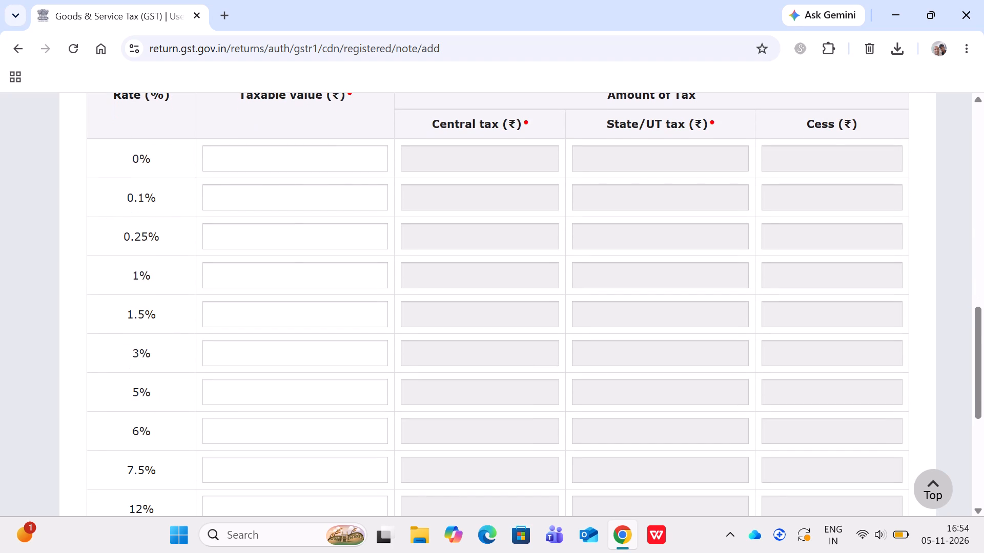
pyautogui.click(266, 382)
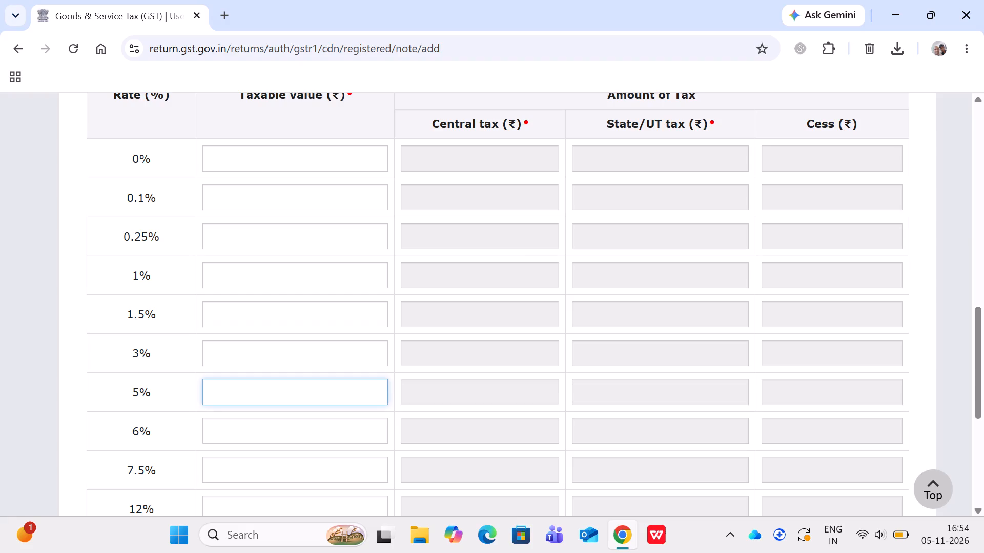
pyautogui.write('60')
pyautogui.press('Return')
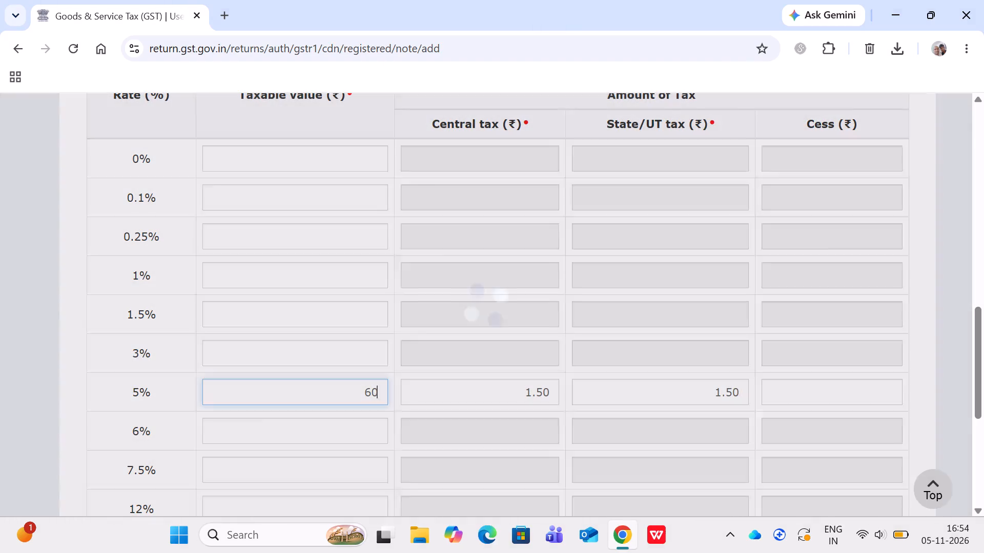
pyautogui.press('Return')
# Number the next new note for PHYSICSWALLAH LIMITED 26-27/SRP/077.
pyautogui.scroll(-2, 266, 382)
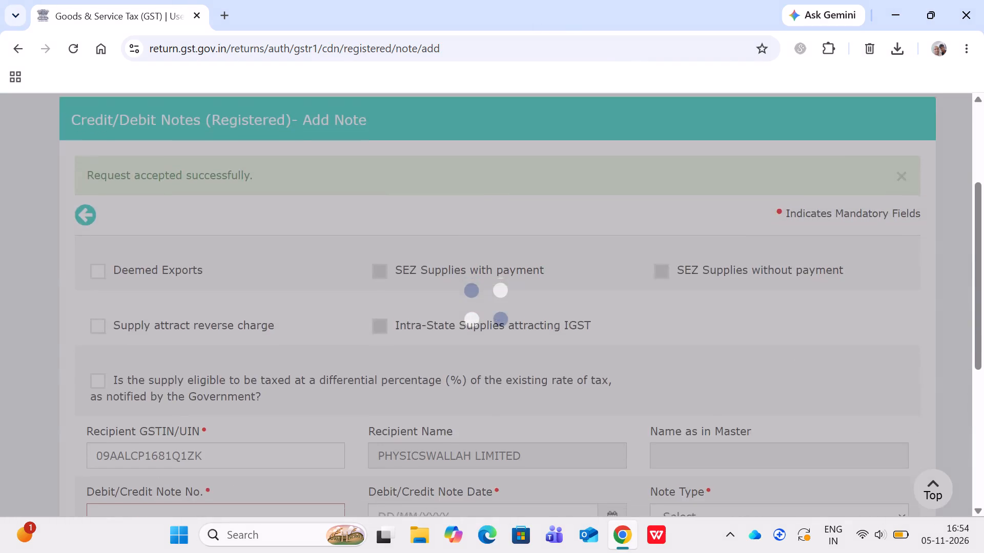
pyautogui.scroll(-4, 266, 382)
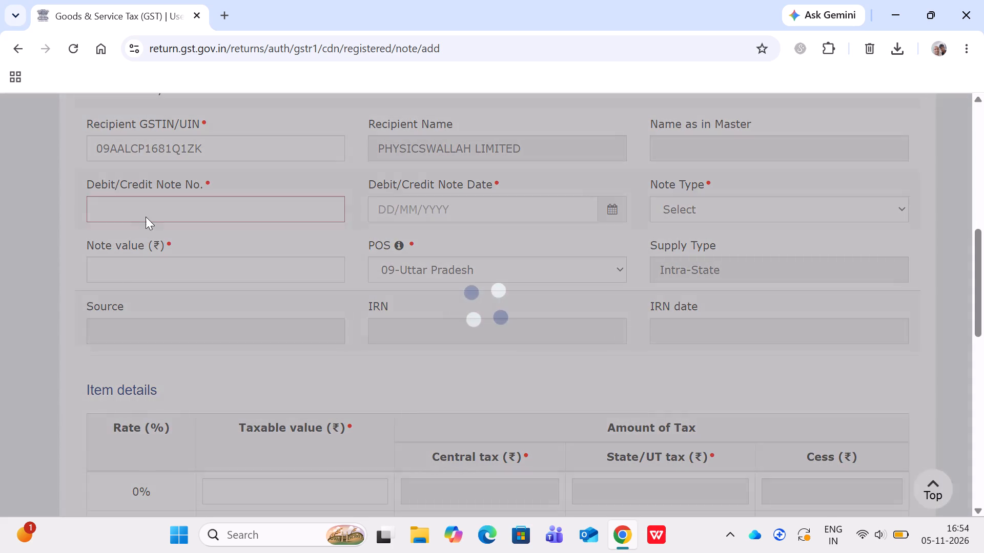
pyautogui.click(148, 208)
pyautogui.click(148, 208)
pyautogui.hotkey('ctrl', 'v')
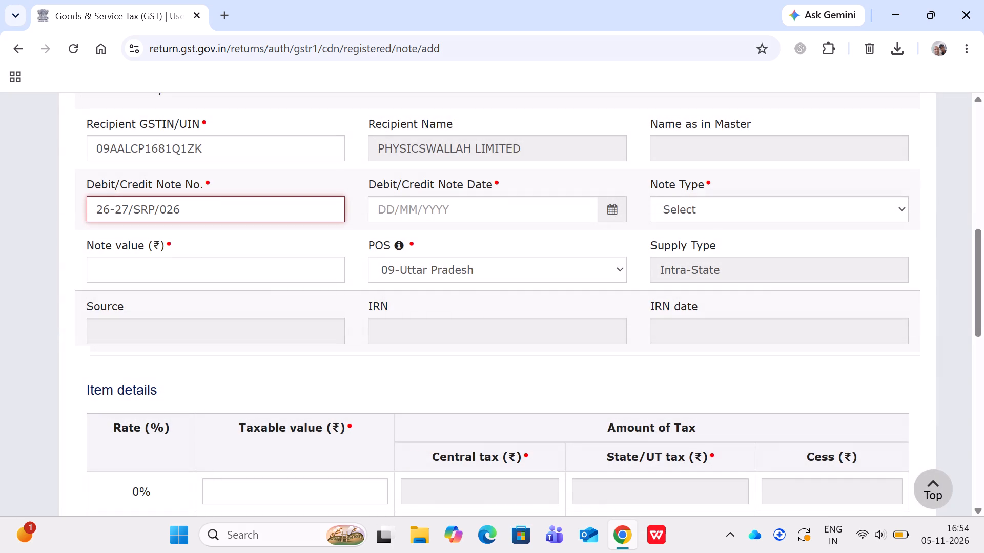
pyautogui.press('BackSpace')
pyautogui.press('BackSpace')
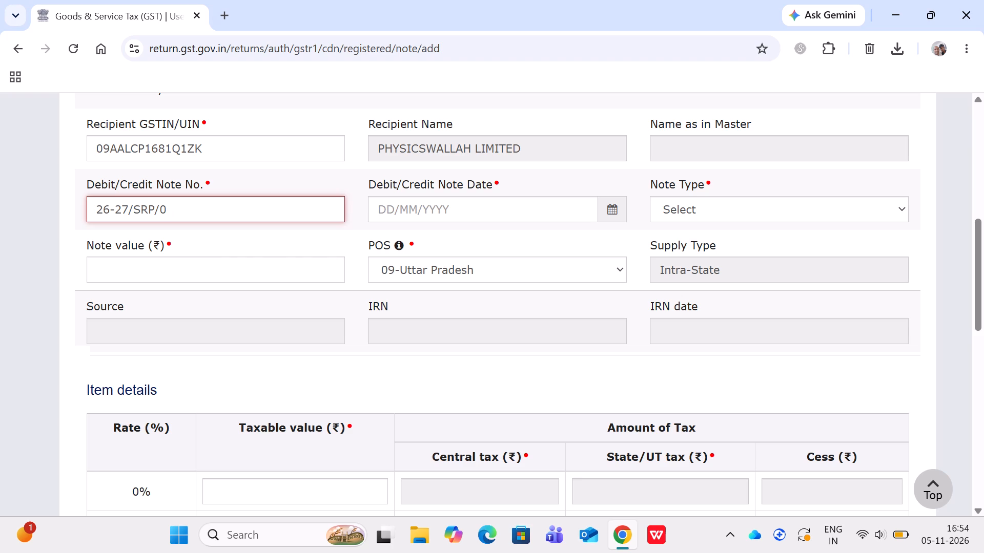
pyautogui.write('77')
# Set the date of note 26-27/SRP/077 to 26/10/2026, the note type to Credit and the note value to 18.
pyautogui.click(435, 217)
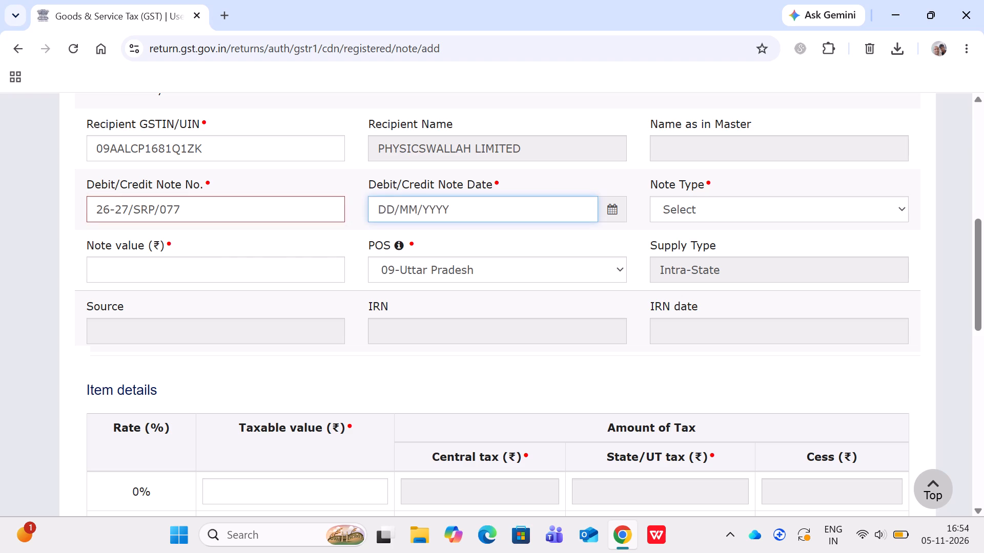
pyautogui.write('26101')
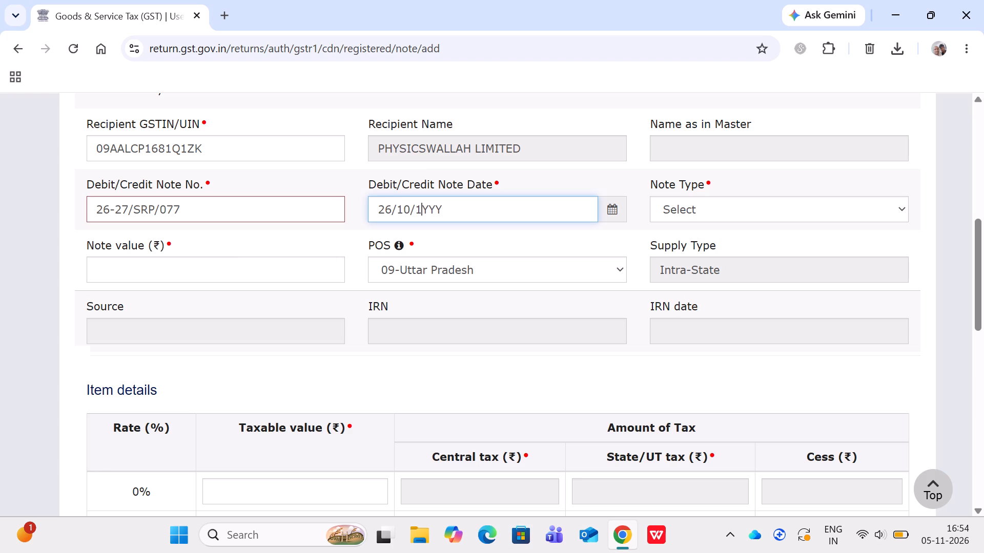
pyautogui.press('BackSpace')
pyautogui.write('2202')
pyautogui.press('BackSpace')
pyautogui.press('BackSpace')
pyautogui.press('BackSpace')
pyautogui.write('026')
pyautogui.scroll(-1, 435, 217)
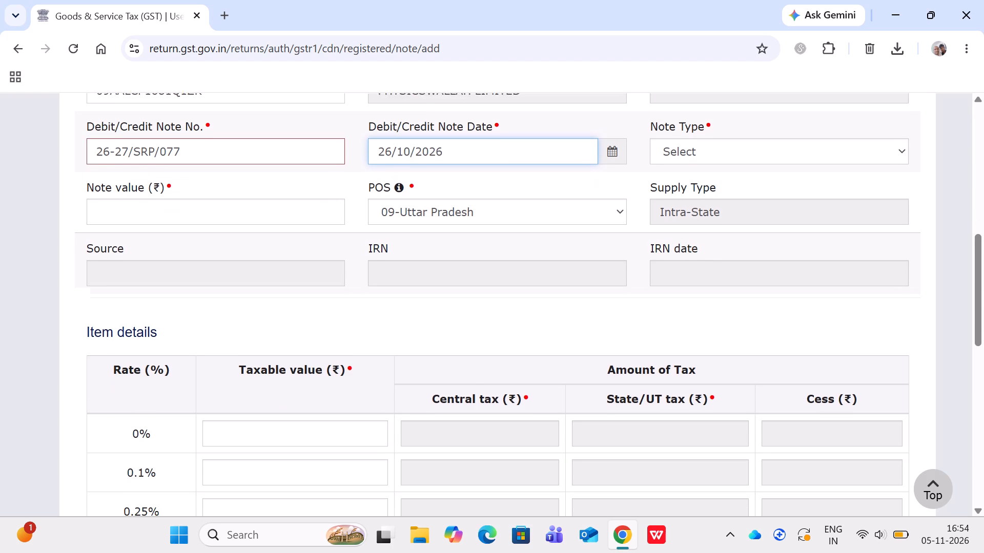
pyautogui.scroll(-1, 435, 217)
pyautogui.click(848, 156)
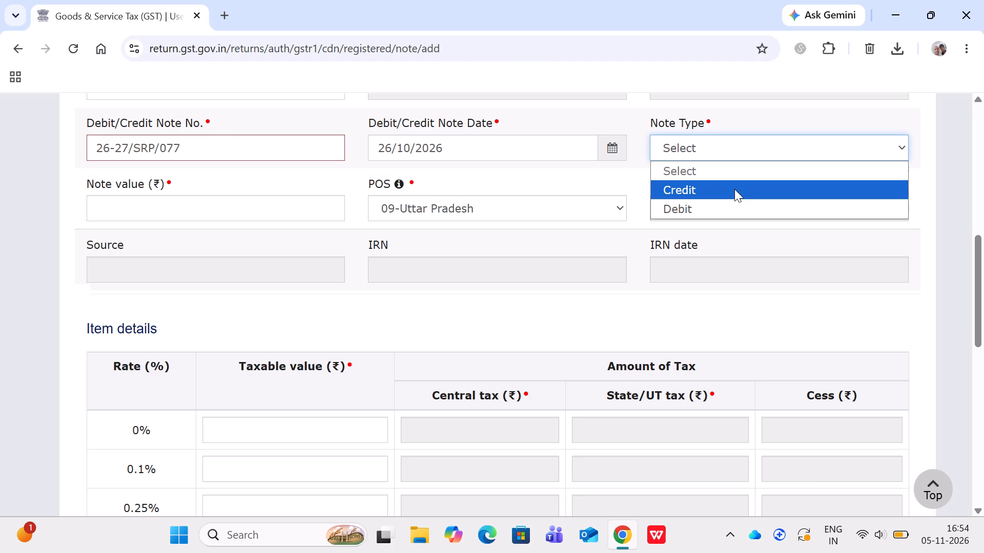
pyautogui.click(734, 189)
pyautogui.click(220, 209)
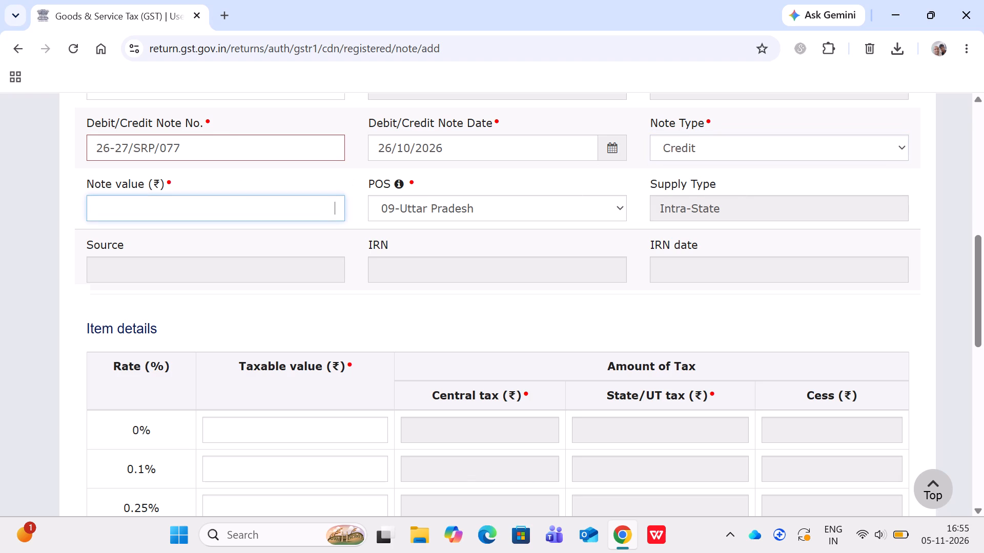
pyautogui.write('18')
# Enter a taxable value of 17.11 at the 5% rate and save credit note 26-27/SRP/077.
pyautogui.scroll(-5, 220, 209)
pyautogui.click(229, 401)
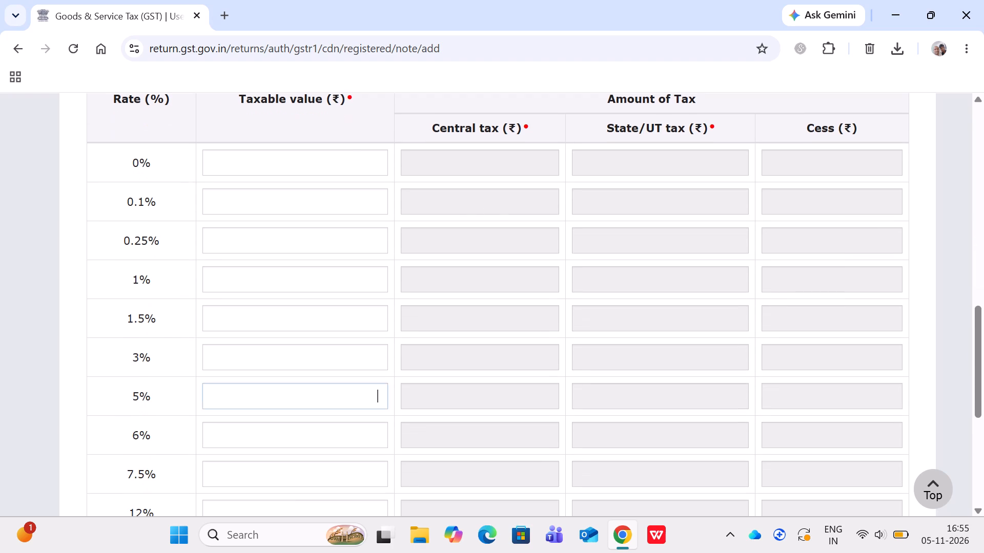
pyautogui.press('1')
pyautogui.press('7')
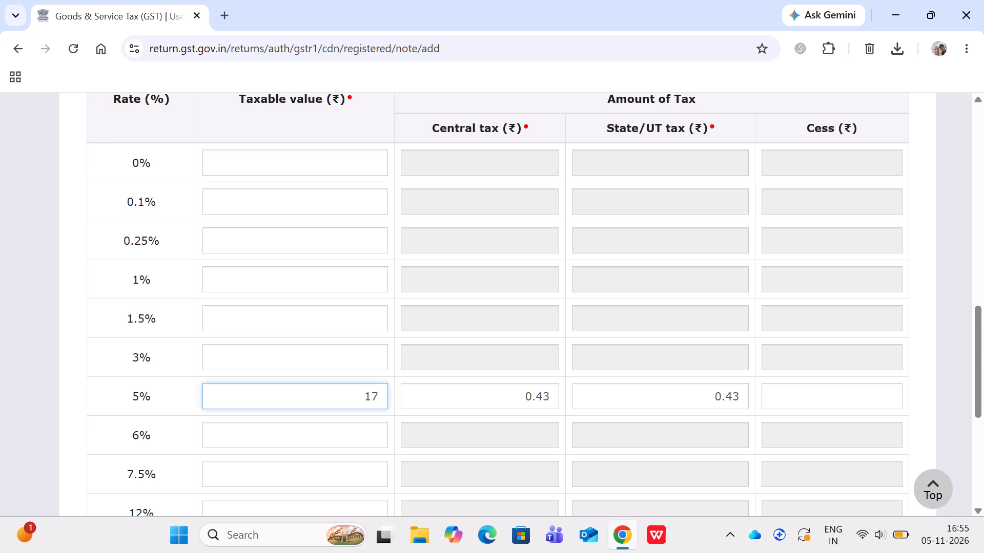
pyautogui.write('.11')
pyautogui.press('Return')
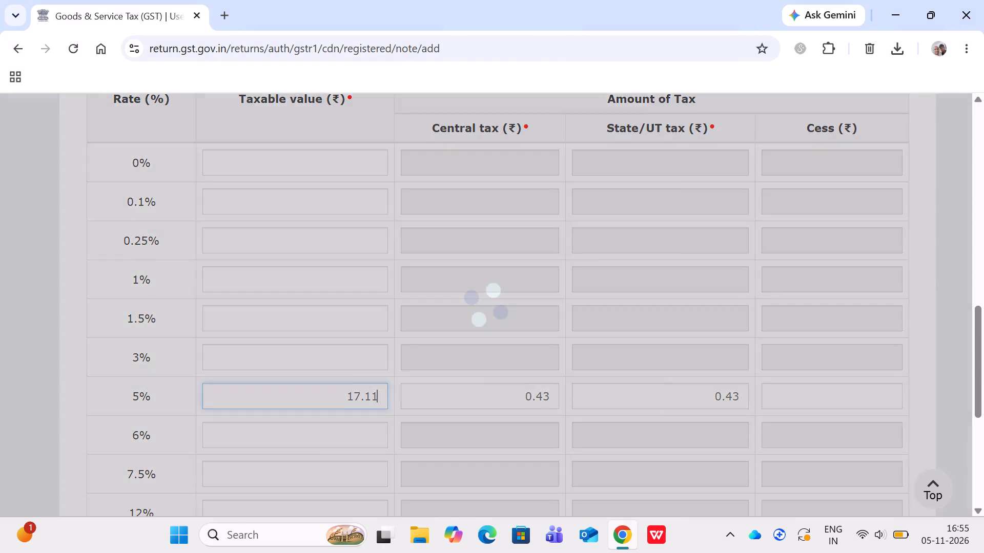
pyautogui.scroll(-4, 229, 401)
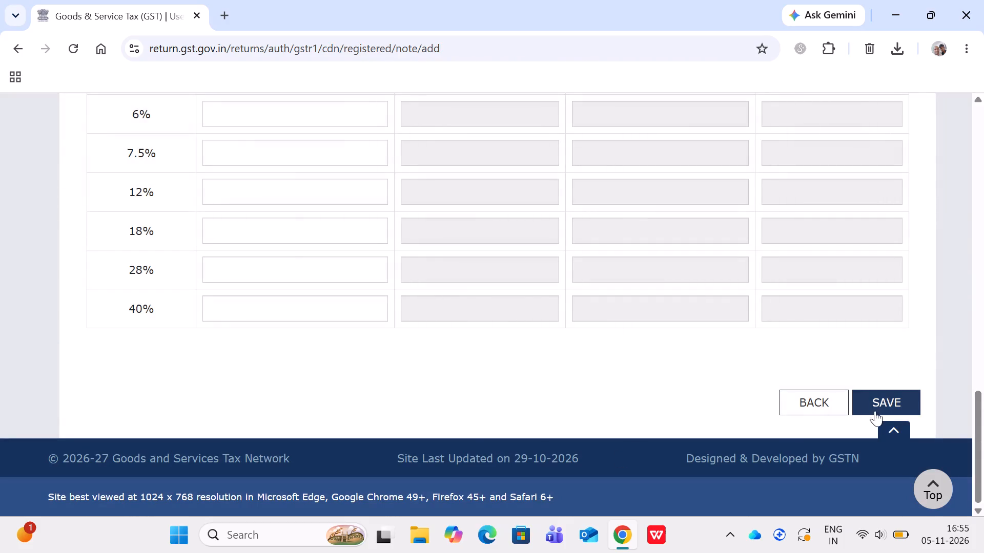
pyautogui.click(875, 411)
pyautogui.click(875, 406)
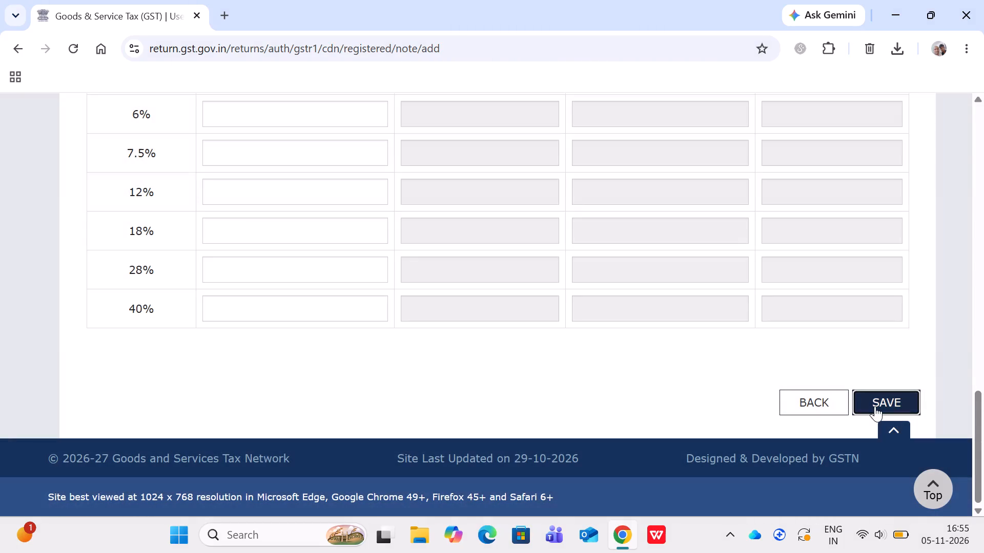
pyautogui.click(875, 406)
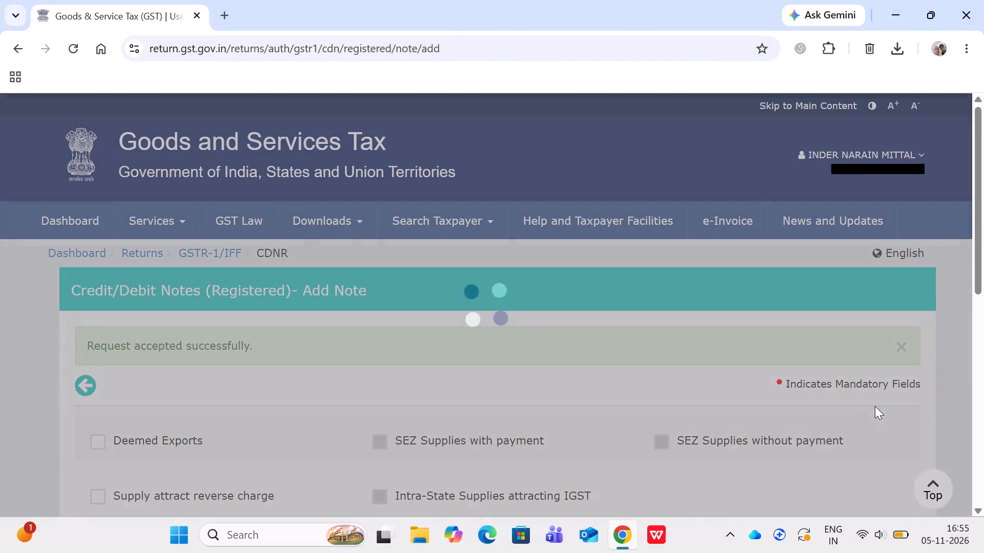
# Number the next new note for PHYSICSWALLAH LIMITED 26-27/SRP/078.
pyautogui.scroll(-5, 410, 386)
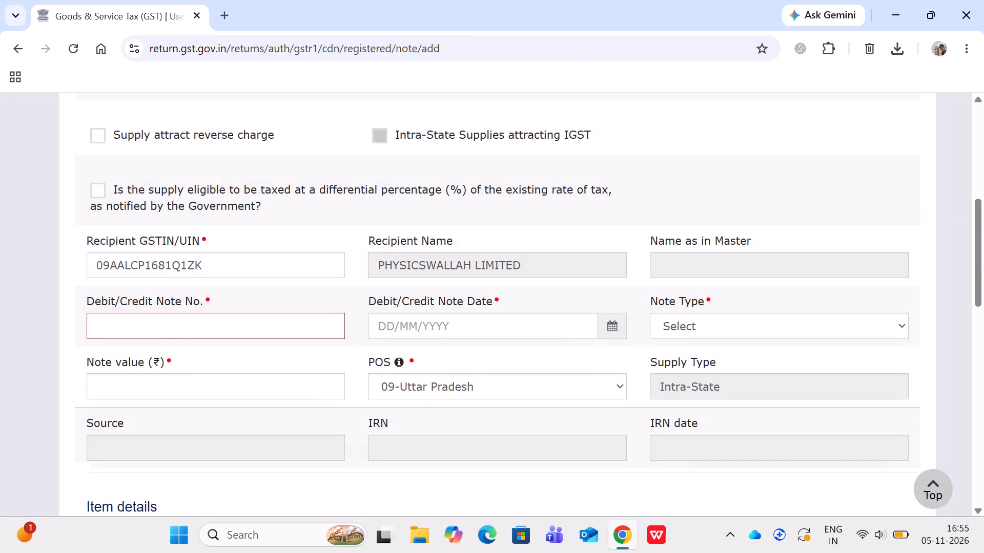
pyautogui.click(146, 318)
pyautogui.hotkey('ctrl', 'v')
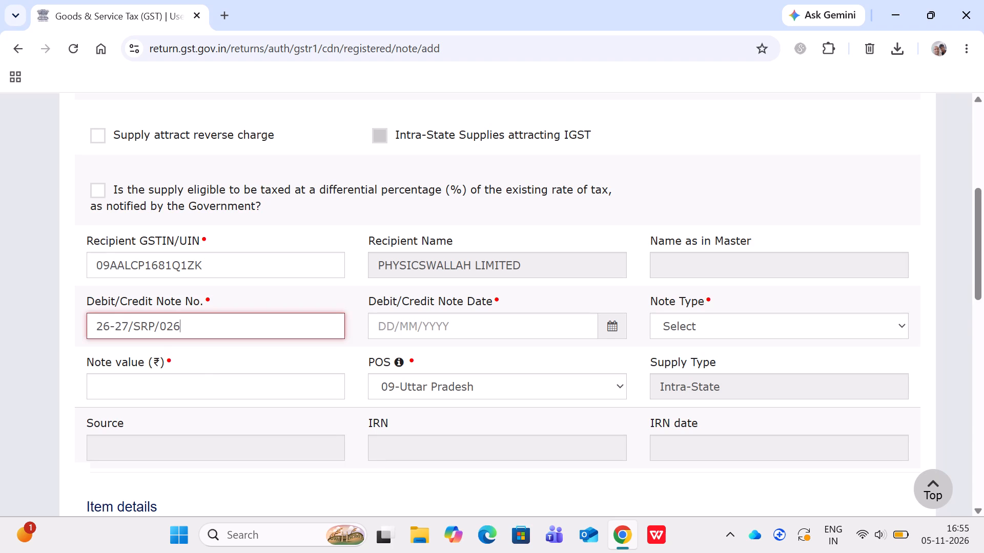
pyautogui.press('BackSpace')
pyautogui.press('BackSpace')
pyautogui.write('78')
# Set the date of note 26-27/SRP/078 to 26/10/2026.
pyautogui.click(404, 318)
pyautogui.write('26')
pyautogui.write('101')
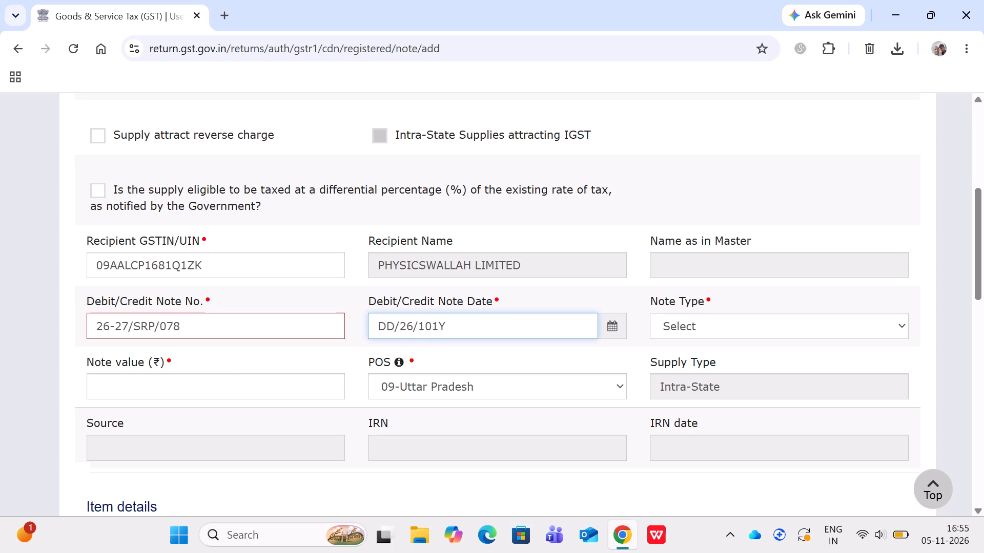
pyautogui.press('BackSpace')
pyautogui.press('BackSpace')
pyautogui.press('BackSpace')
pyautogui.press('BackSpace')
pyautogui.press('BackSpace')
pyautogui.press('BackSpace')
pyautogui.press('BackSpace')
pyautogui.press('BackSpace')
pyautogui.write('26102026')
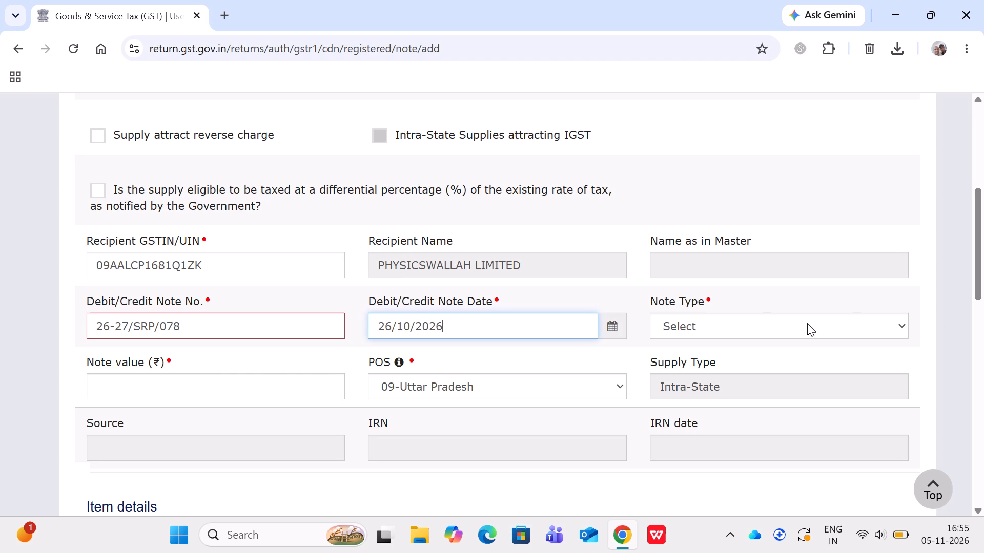
# Set the note type of 26-27/SRP/078 to Credit and the note value to 63281.40.
pyautogui.click(807, 323)
pyautogui.click(720, 367)
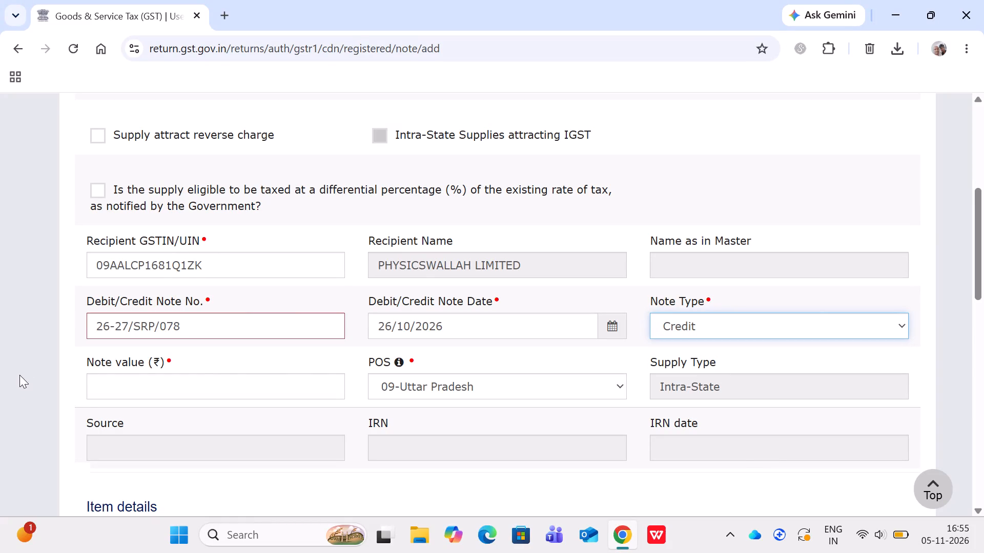
pyautogui.click(148, 396)
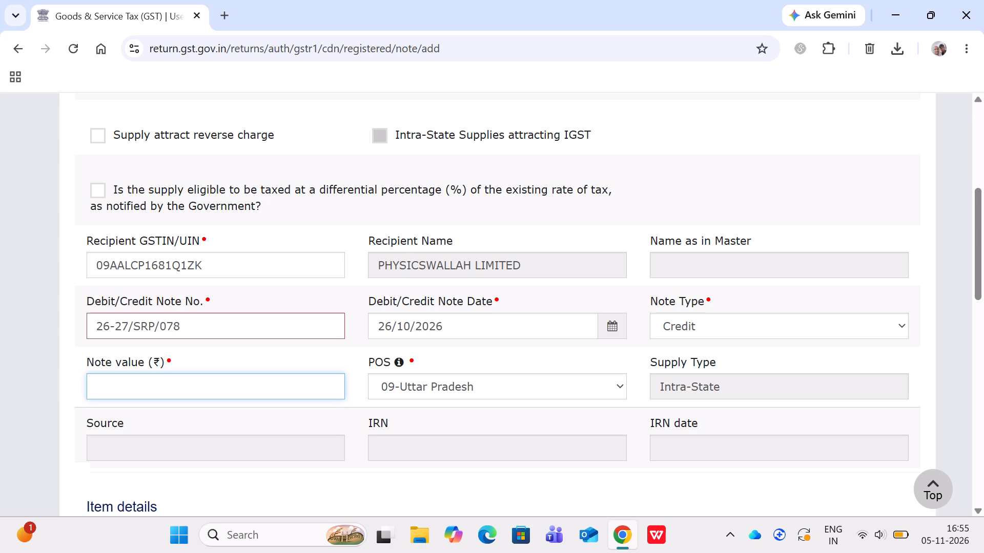
pyautogui.write('63')
pyautogui.write('28')
pyautogui.write('1.')
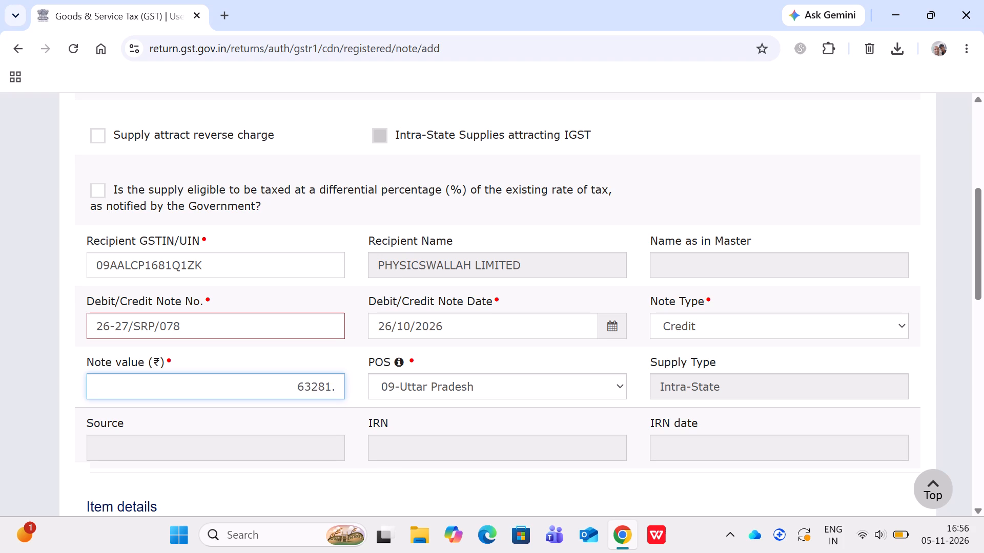
pyautogui.write('40')
# Enter a taxable value of 60268 at the 5% rate and save credit note 26-27/SRP/078.
pyautogui.scroll(-6, 164, 393)
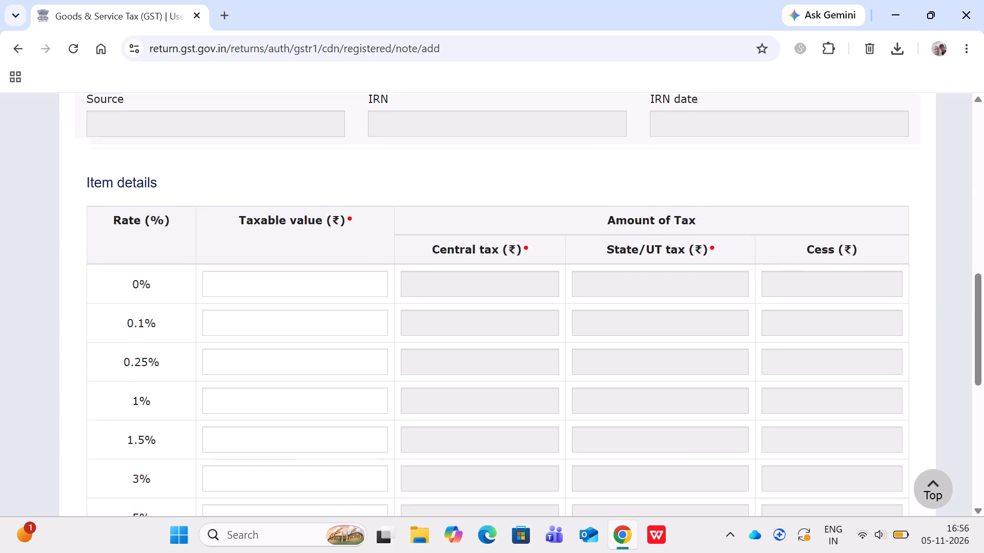
pyautogui.scroll(-2, 164, 393)
pyautogui.click(260, 366)
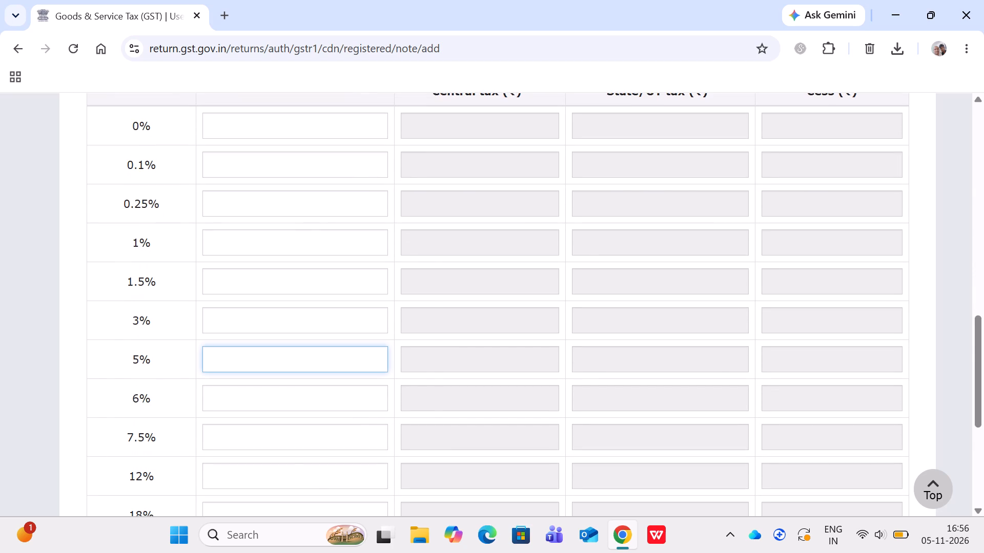
pyautogui.write('60')
pyautogui.write('268')
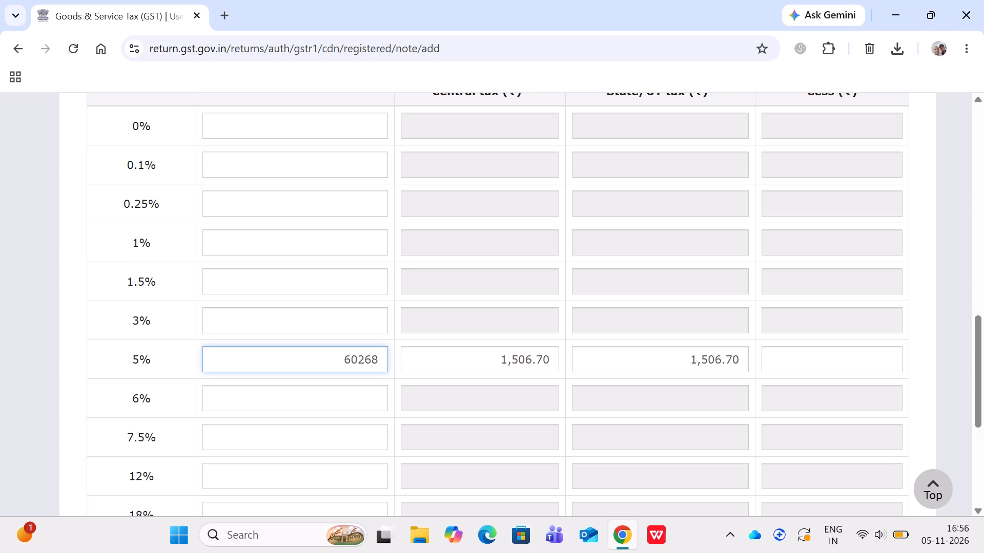
pyautogui.scroll(-3, 260, 366)
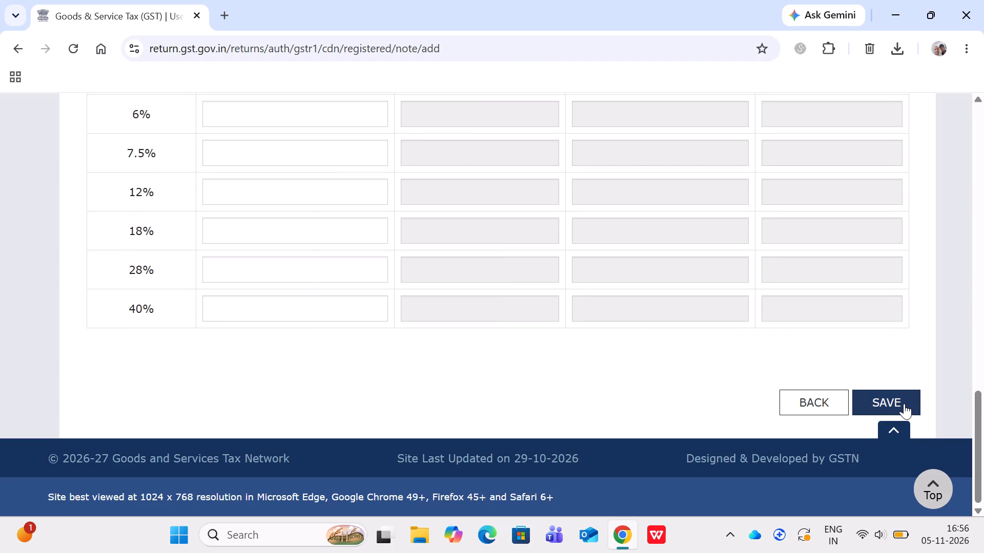
pyautogui.click(904, 403)
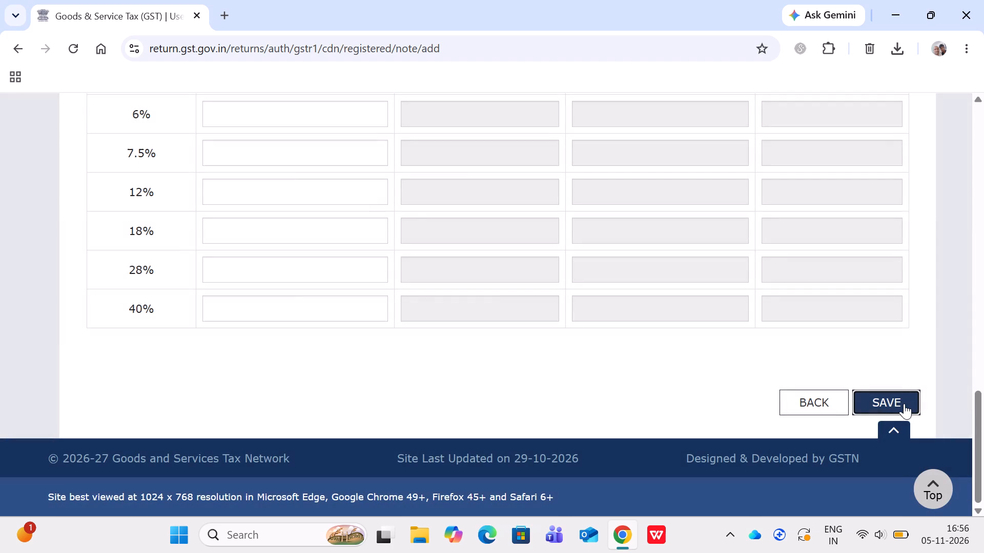
pyautogui.click(904, 403)
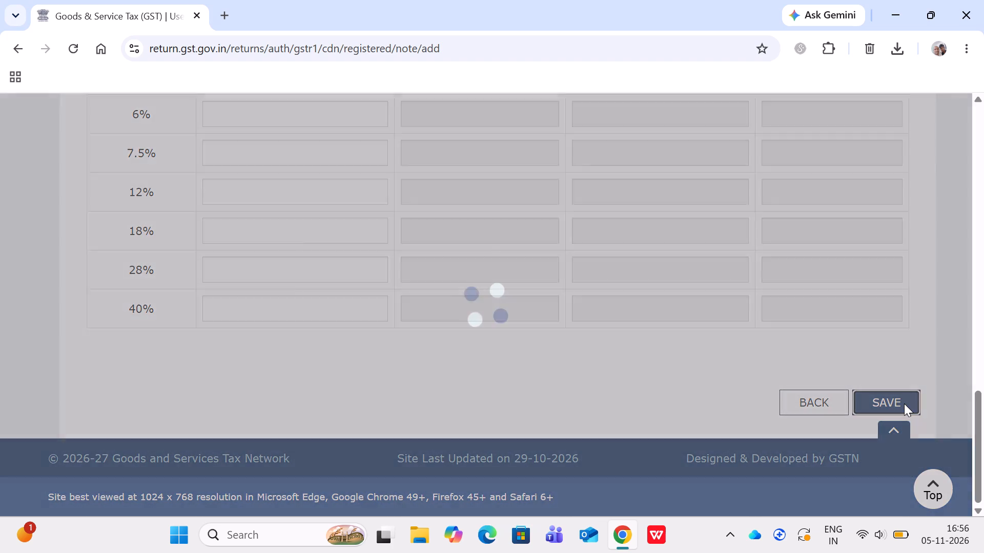
pyautogui.click(904, 403)
# Number the next new note for PHYSICSWALLAH LIMITED 26-27/SRP/079.
pyautogui.scroll(-4, 427, 401)
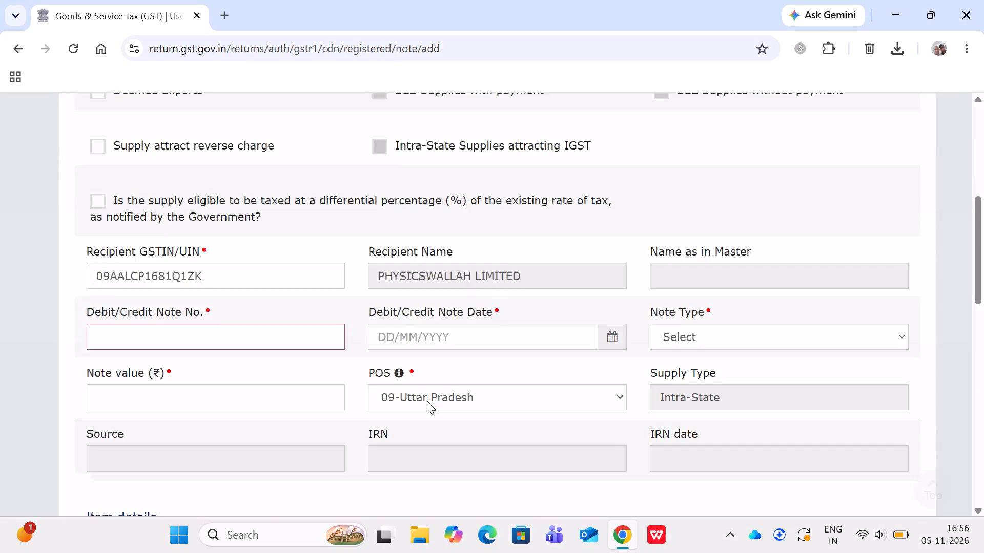
pyautogui.click(177, 328)
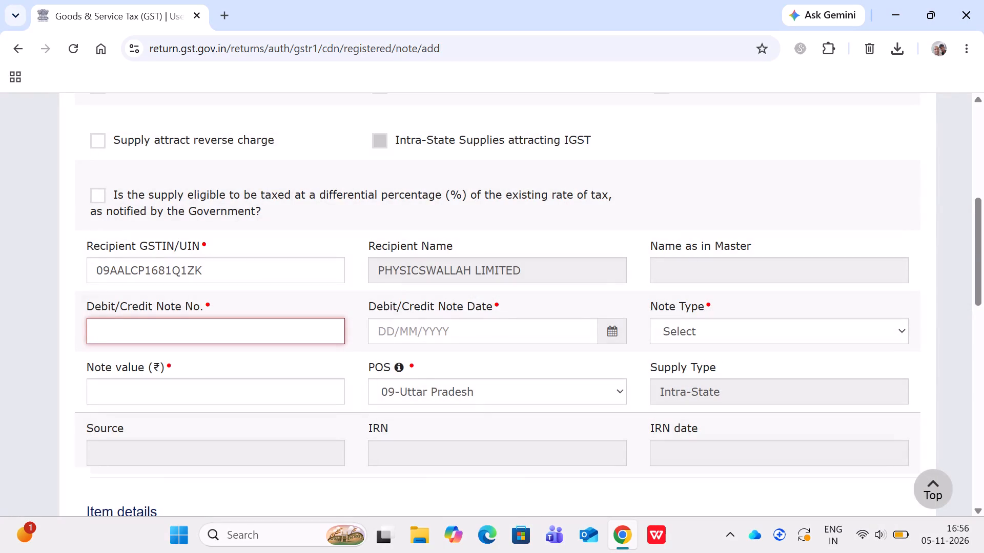
pyautogui.hotkey('ctrl', 'v')
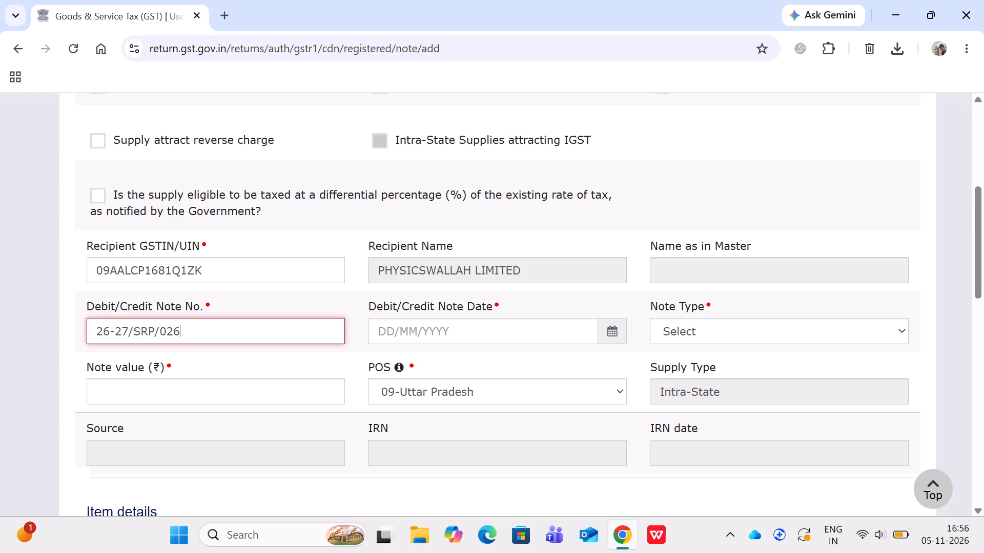
pyautogui.press('BackSpace')
pyautogui.press('BackSpace')
pyautogui.write('79')
# Set the date of note 26-27/SRP/079 to 26/10/2026, the note type to Credit and the note value to 6.
pyautogui.click(406, 330)
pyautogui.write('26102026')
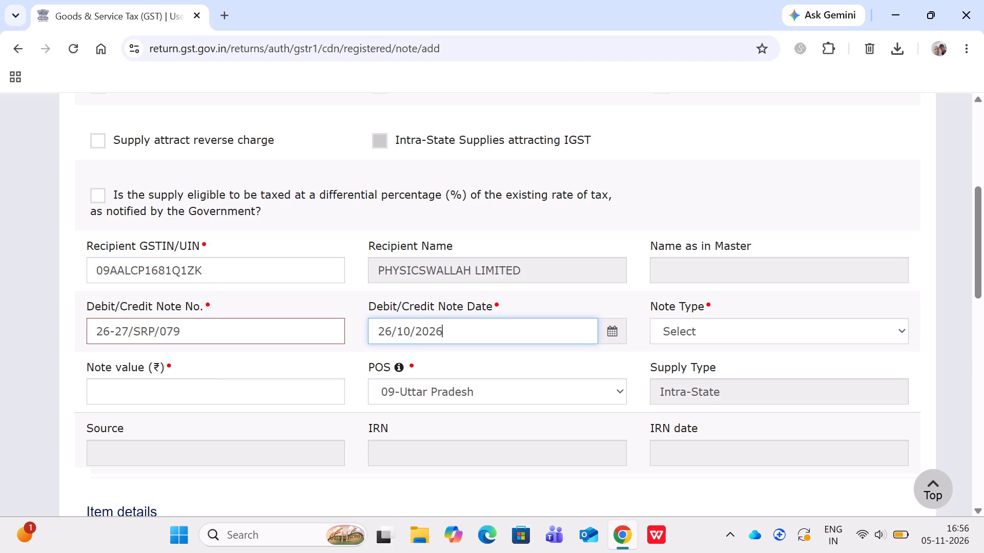
pyautogui.moveTo(741, 321); pyautogui.dragTo(703, 384)
pyautogui.click(703, 380)
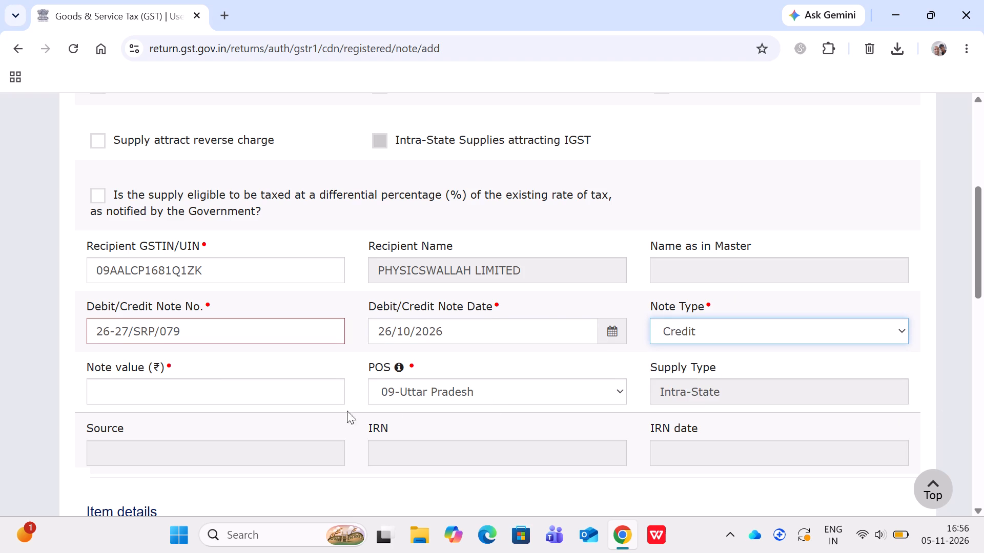
pyautogui.click(220, 382)
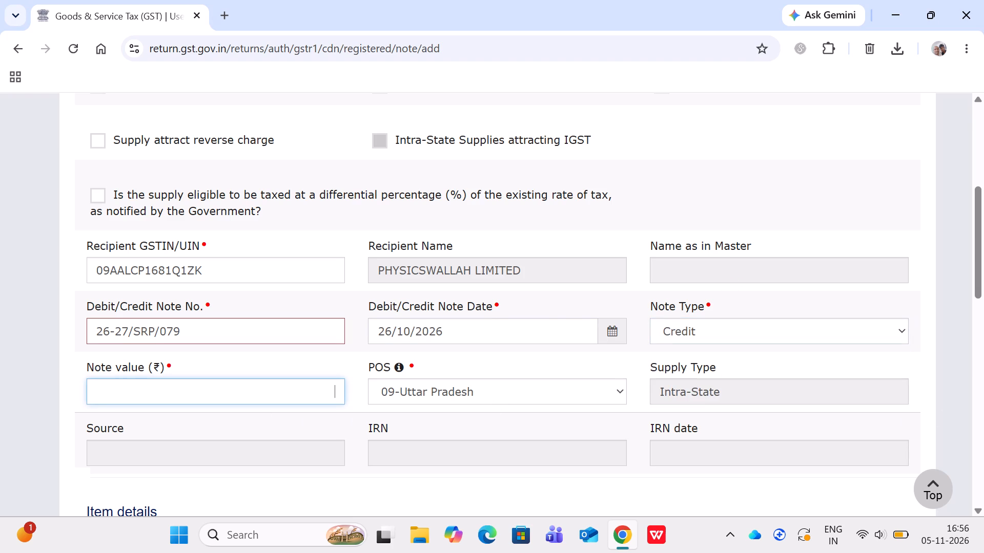
pyautogui.press('6')
# Enter a taxable value of 5.35 at the 5% rate and save credit note 26-27/SRP/079.
pyautogui.scroll(-6, 220, 382)
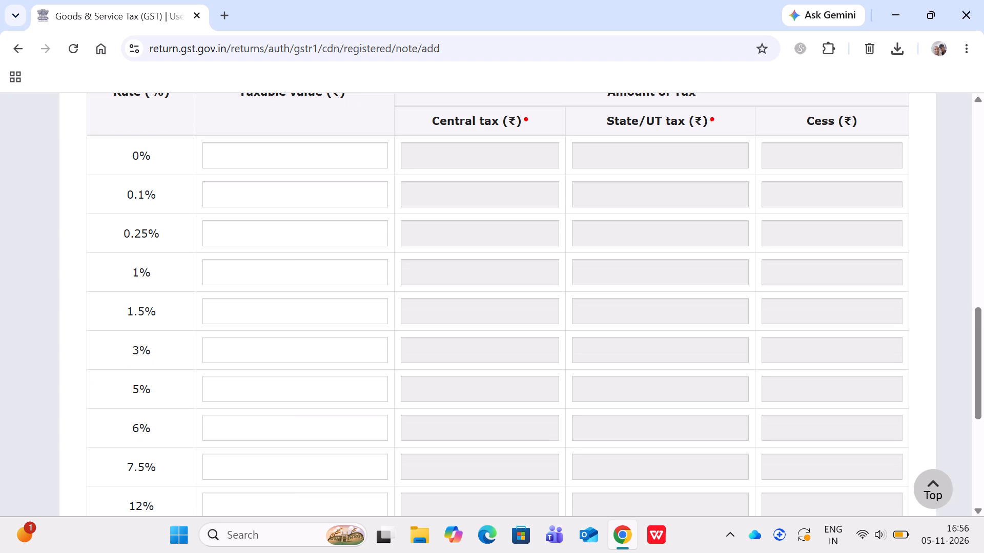
pyautogui.click(233, 391)
pyautogui.write('5.3')
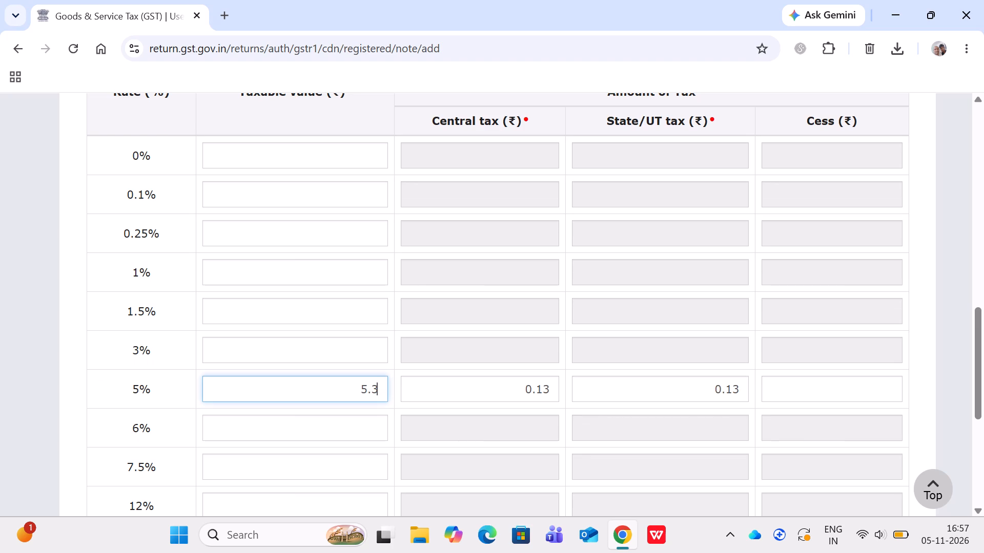
pyautogui.press('5')
pyautogui.scroll(-4, 233, 391)
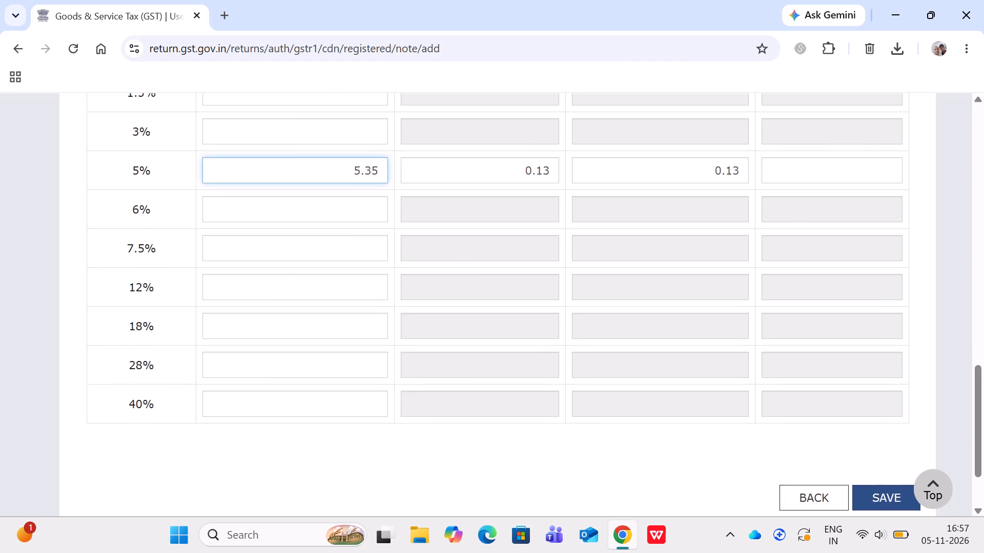
pyautogui.scroll(-1, 233, 391)
pyautogui.click(894, 431)
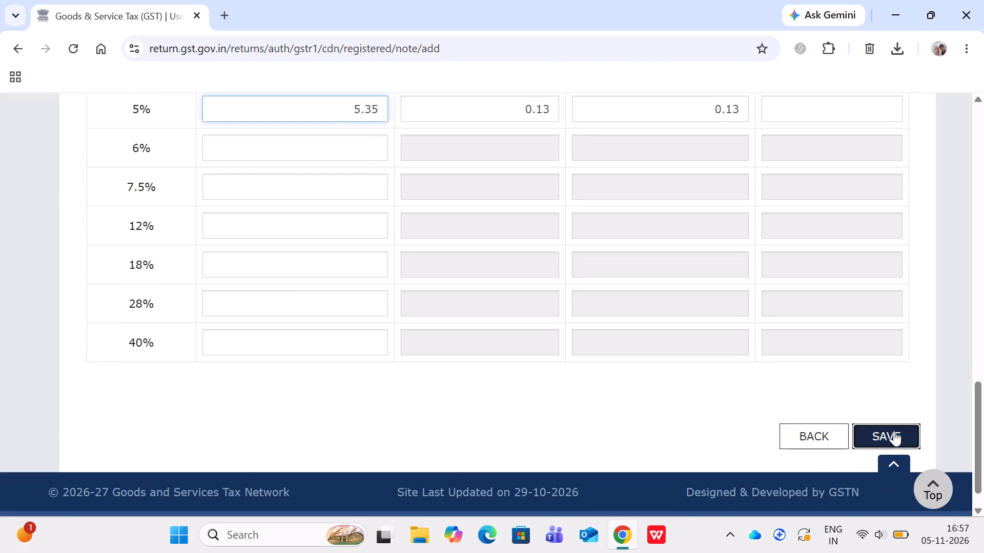
pyautogui.press('Return')
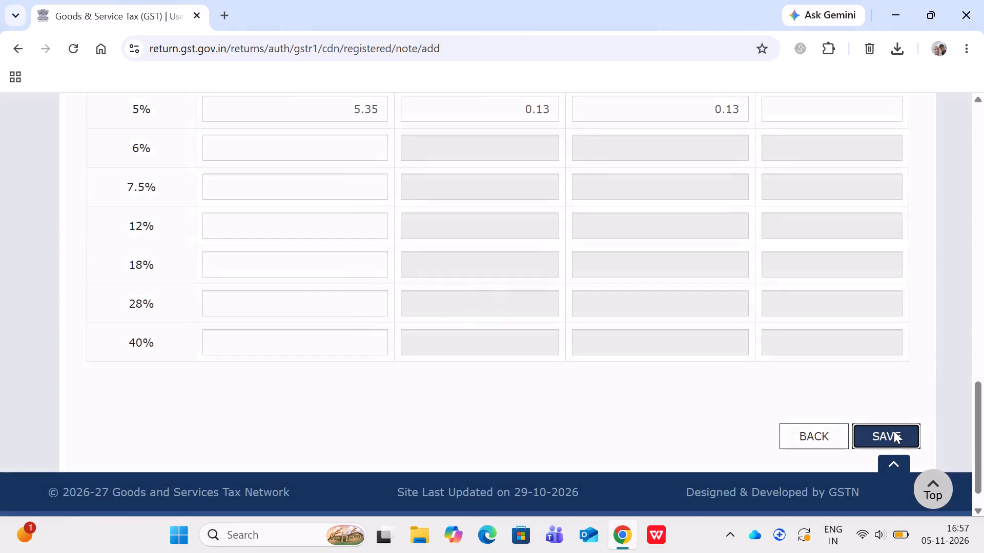
# Number the next new note for PHYSICSWALLAH LIMITED 26-27/SRP/080.
pyautogui.scroll(-4, 608, 449)
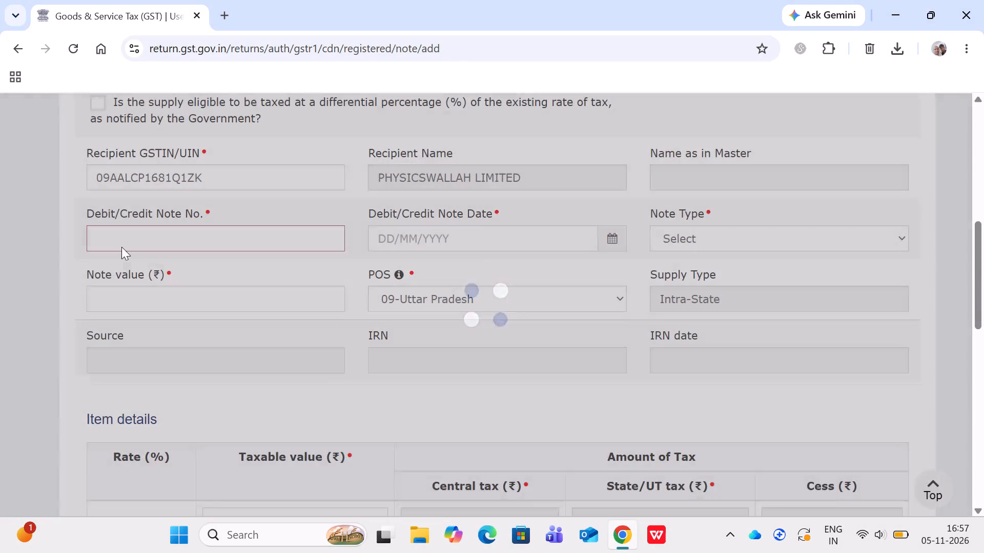
pyautogui.click(210, 242)
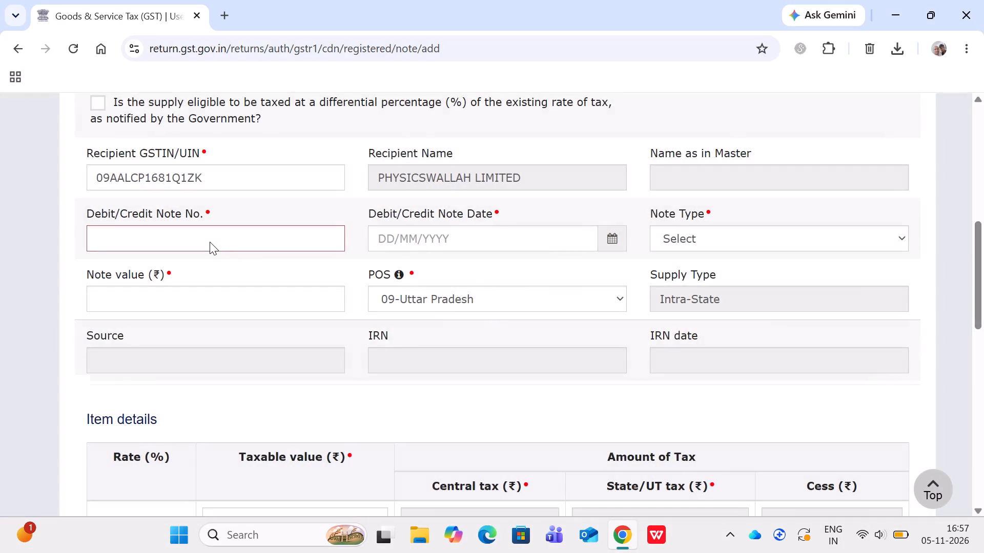
pyautogui.hotkey('ctrl', 'v')
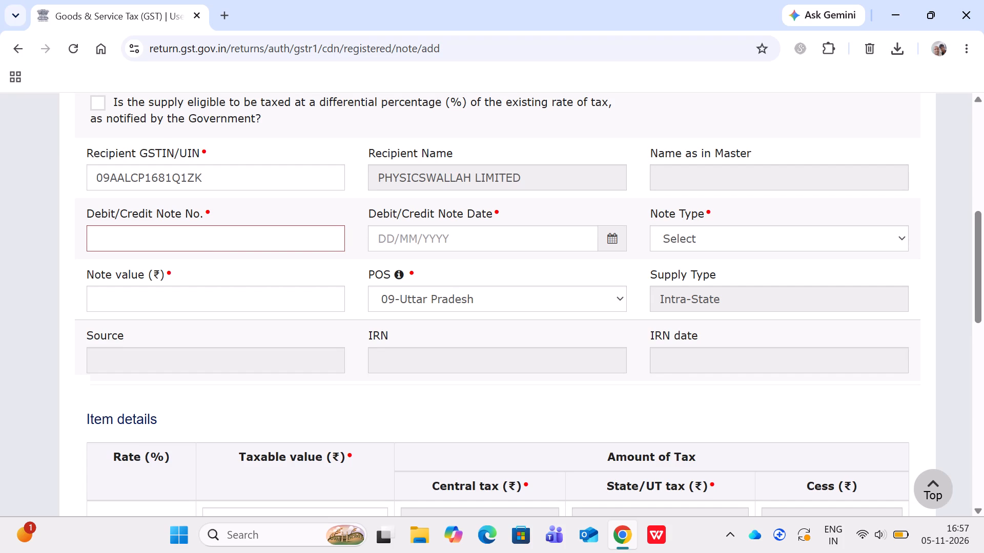
pyautogui.hotkey('ctrl', 'v')
pyautogui.click(210, 242)
pyautogui.hotkey('ctrl', 'v')
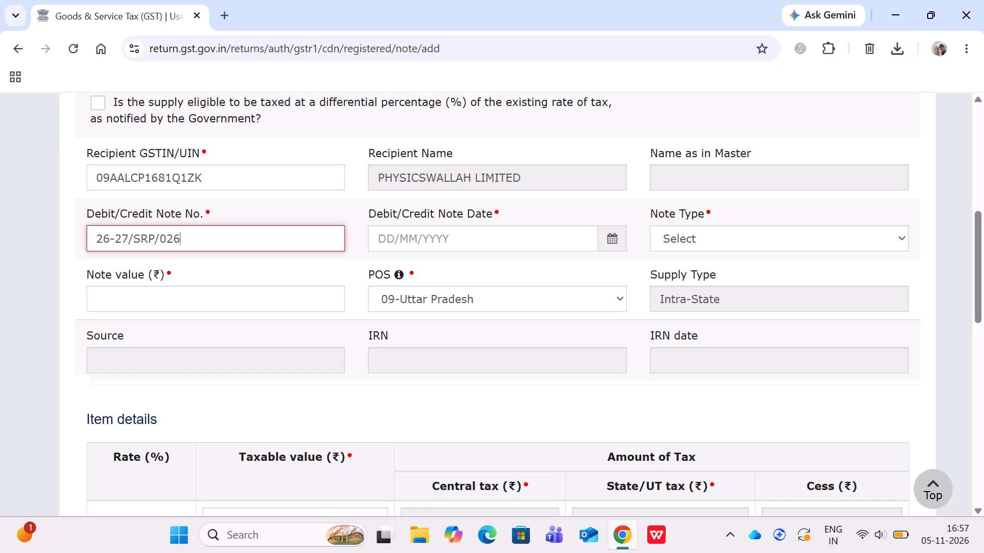
pyautogui.press('BackSpace')
pyautogui.press('BackSpace')
pyautogui.write('80')
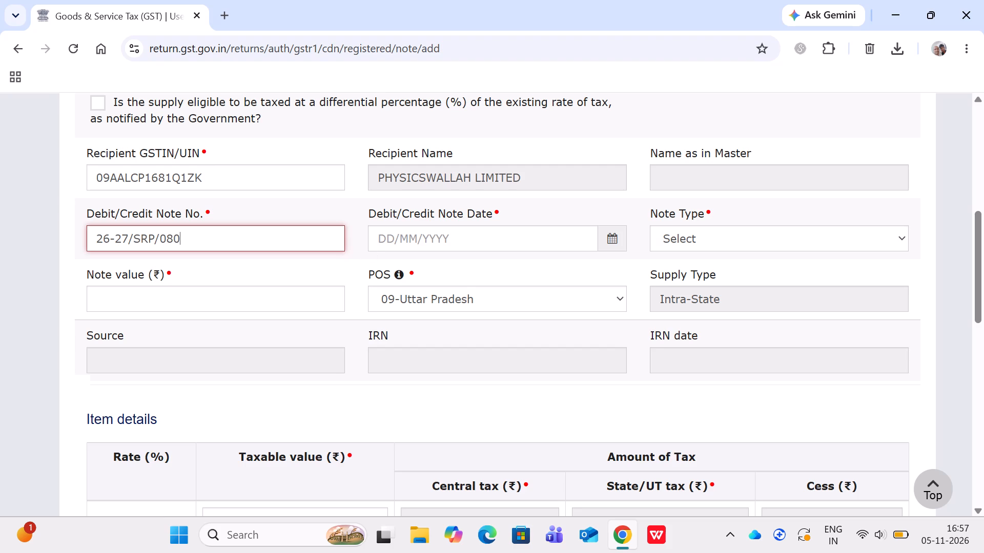
# Set the date of note 26-27/SRP/080 to 26/10/2026, the note type to Credit and the note value to 14.
pyautogui.click(385, 240)
pyautogui.write('2619')
pyautogui.press('BackSpace')
pyautogui.write('0202')
pyautogui.press('6')
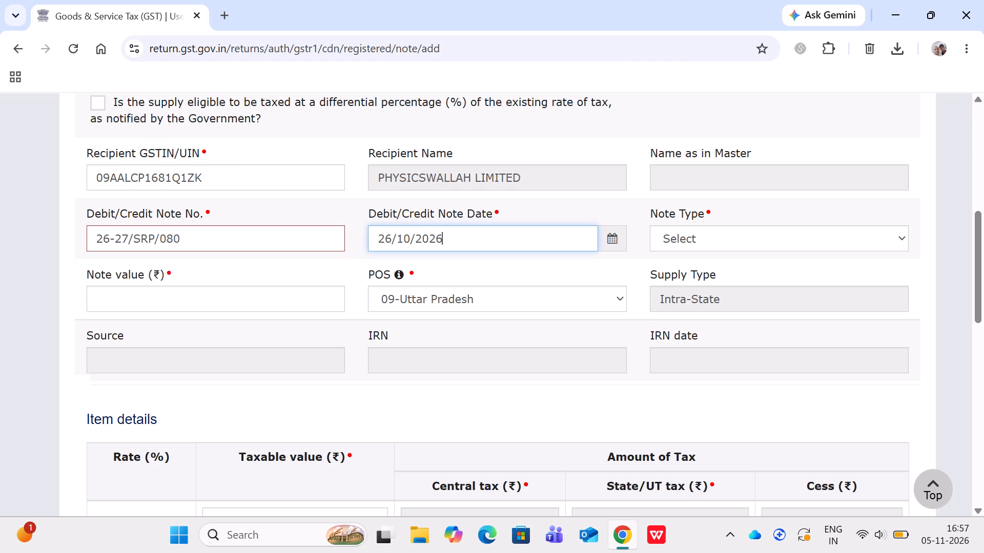
pyautogui.click(707, 242)
pyautogui.click(666, 286)
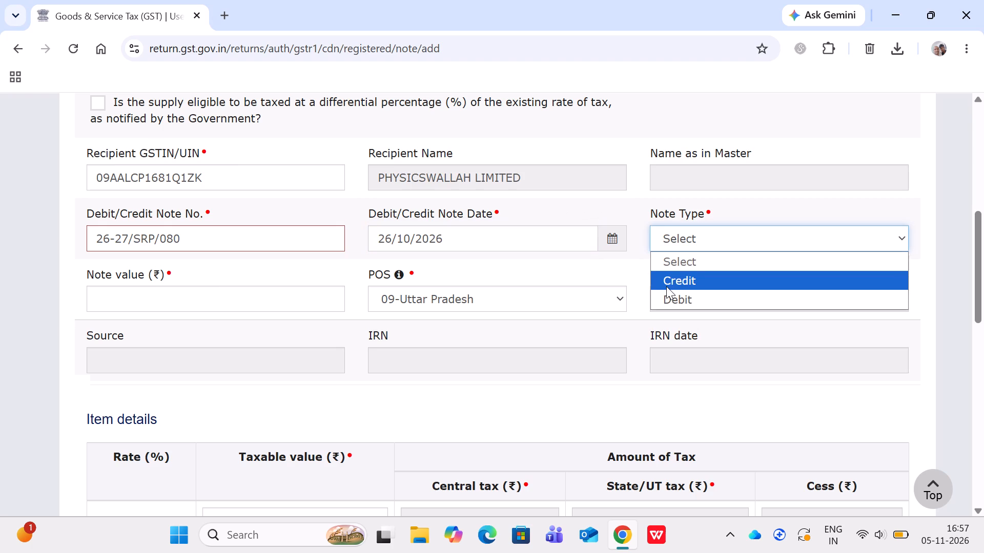
pyautogui.click(222, 302)
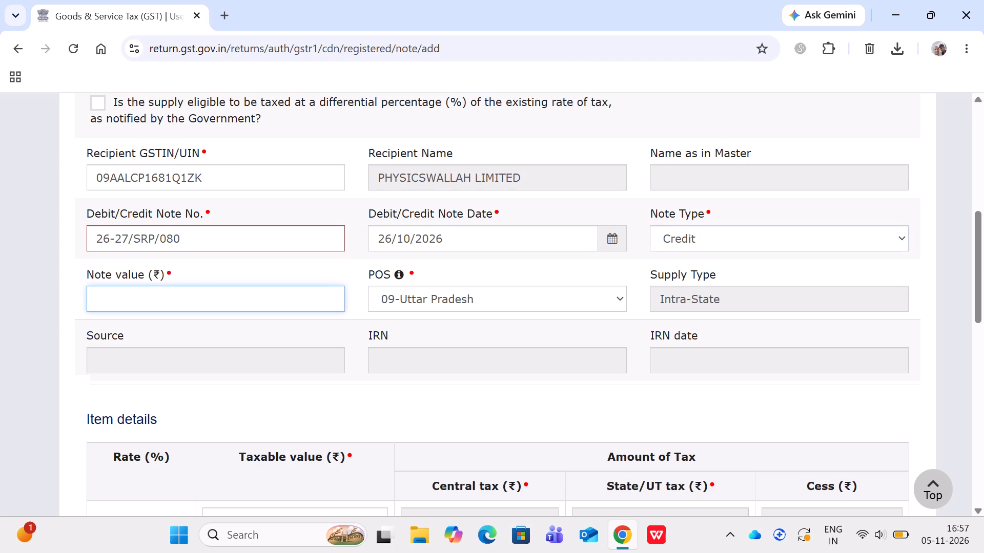
pyautogui.write('14')
# Enter a taxable value of 12.89 at the 5% rate and save credit note 26-27/SRP/080.
pyautogui.scroll(-2, 222, 302)
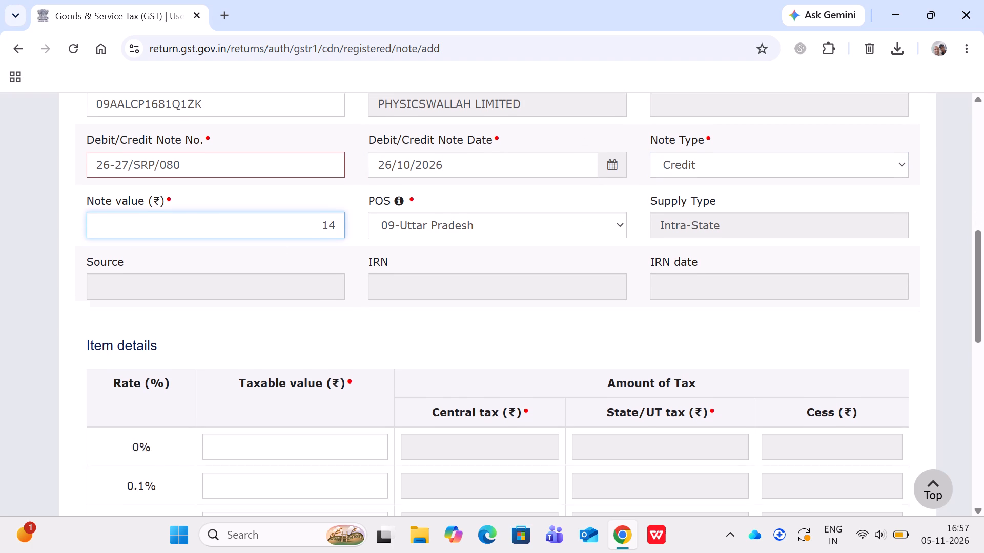
pyautogui.scroll(-3, 222, 302)
pyautogui.click(241, 483)
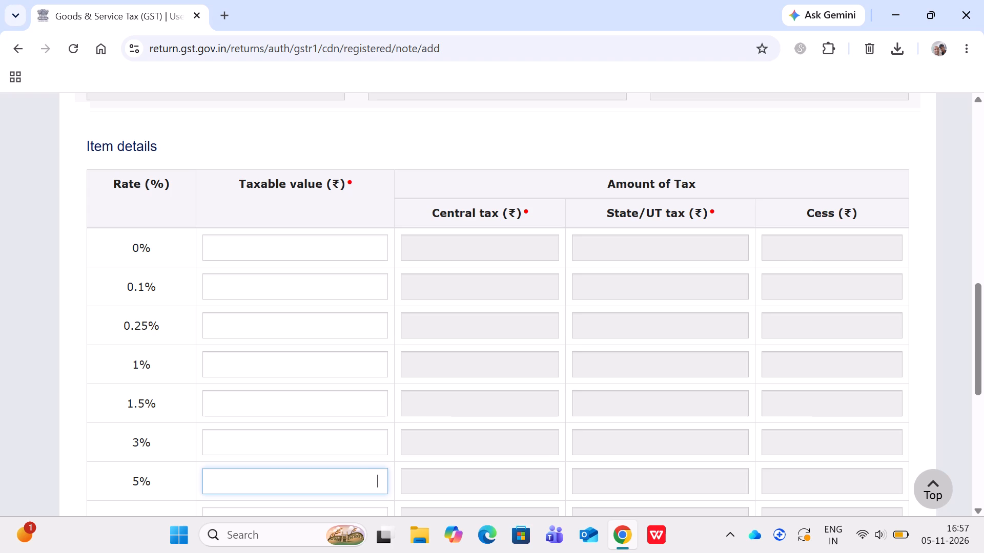
pyautogui.write('12.')
pyautogui.write('89')
pyautogui.scroll(-2, 241, 483)
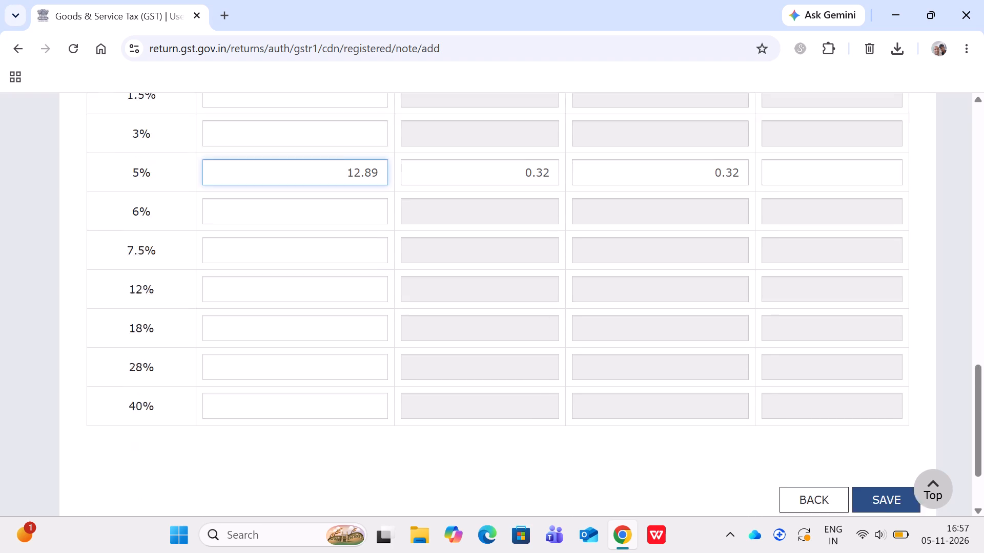
pyautogui.scroll(-5, 241, 483)
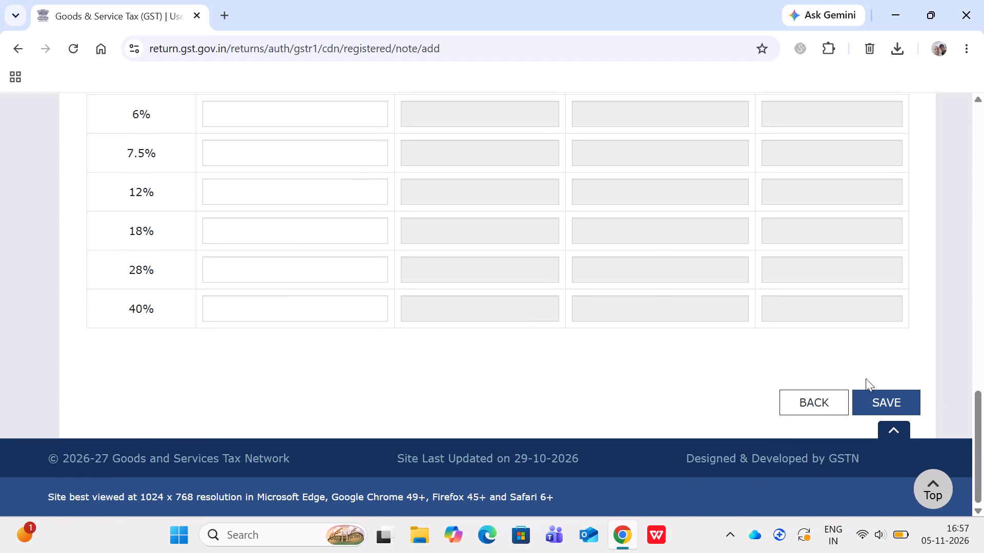
pyautogui.click(860, 396)
pyautogui.press('Return')
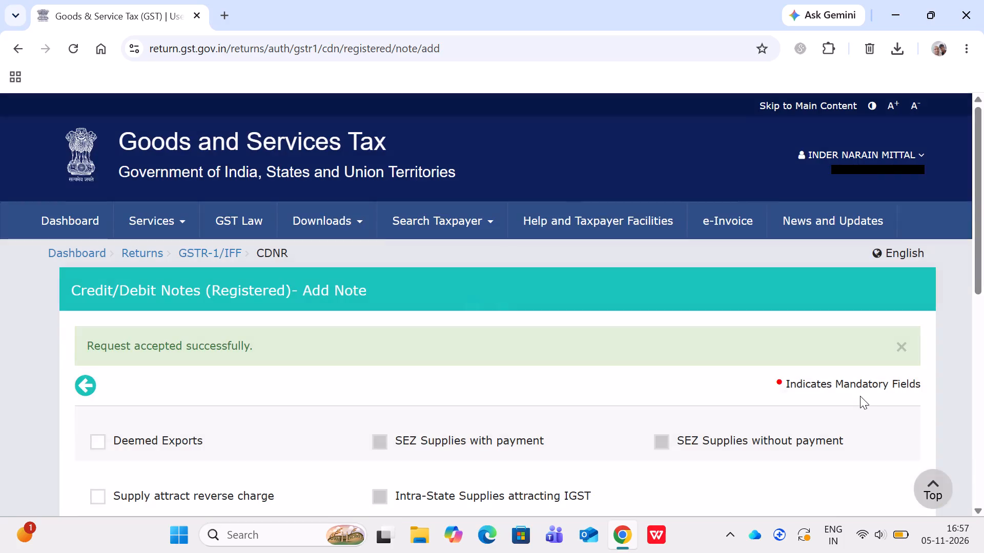
# Number the next new note for PHYSICSWALLAH LIMITED 26-27/SRP/081.
pyautogui.scroll(-3, 227, 433)
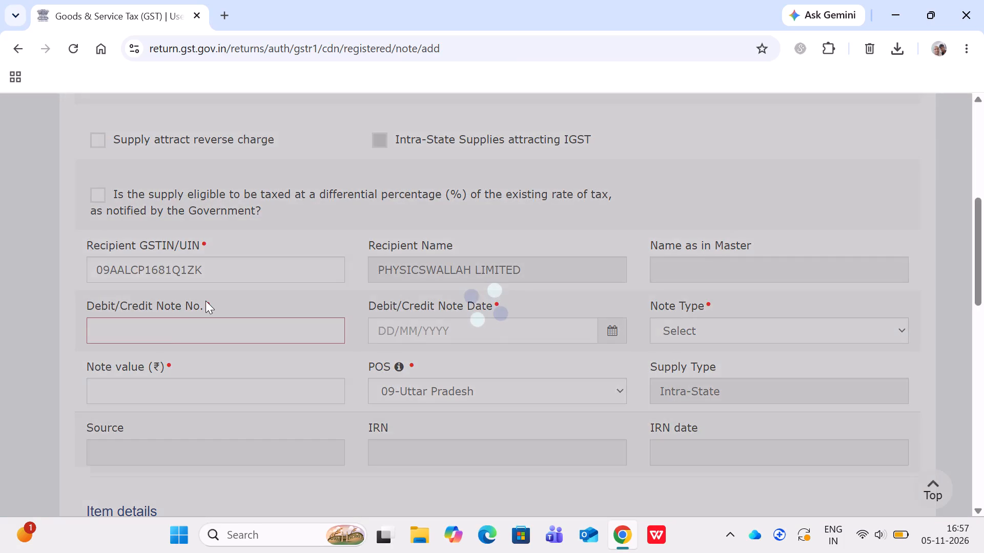
pyautogui.click(168, 331)
pyautogui.click(168, 331)
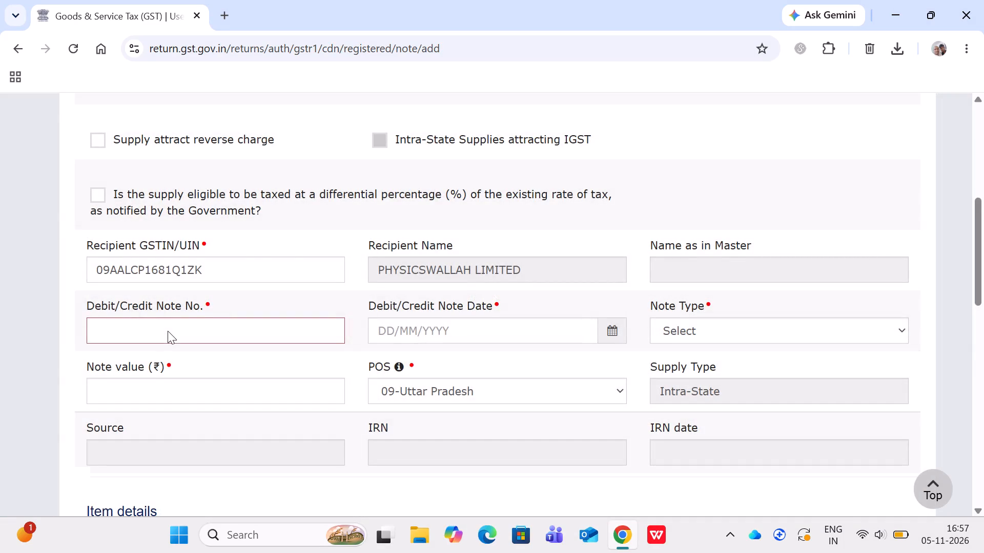
pyautogui.click(168, 331)
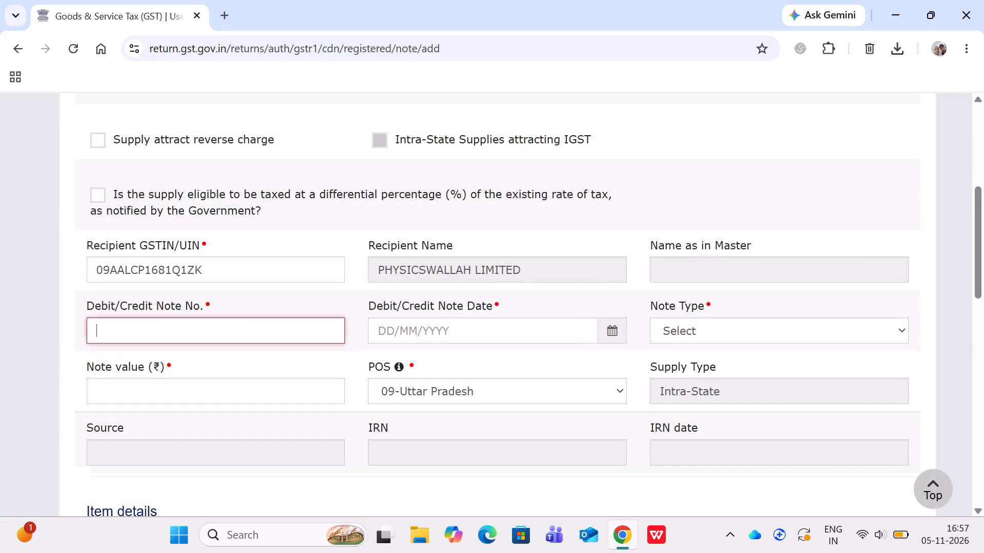
pyautogui.hotkey('ctrl', 'shift', 'v')
pyautogui.press('BackSpace')
pyautogui.press('BackSpace')
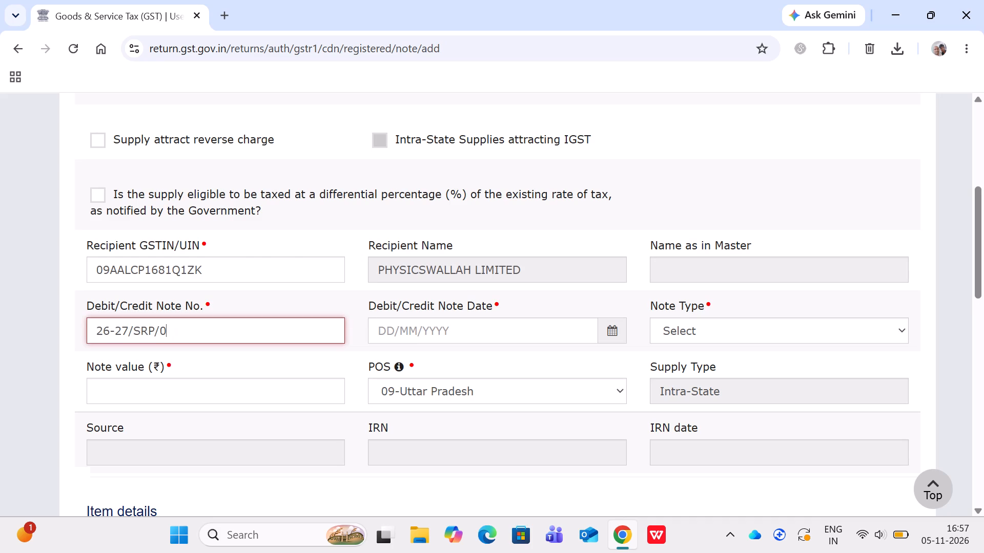
pyautogui.write('81')
# Set the date of note 26-27/SRP/081 to 26/10/2026, the note type to Credit and the note value to 18.
pyautogui.click(415, 333)
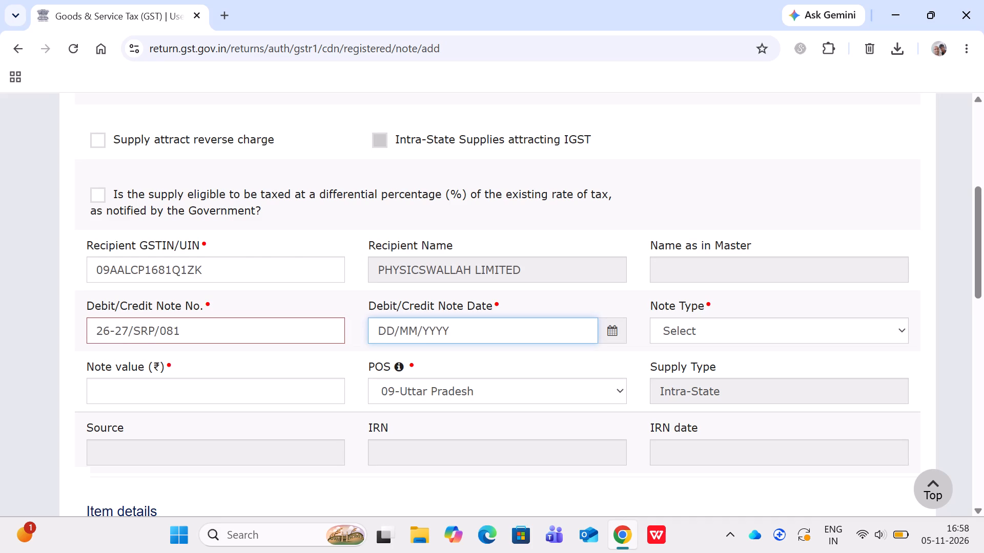
pyautogui.press('2')
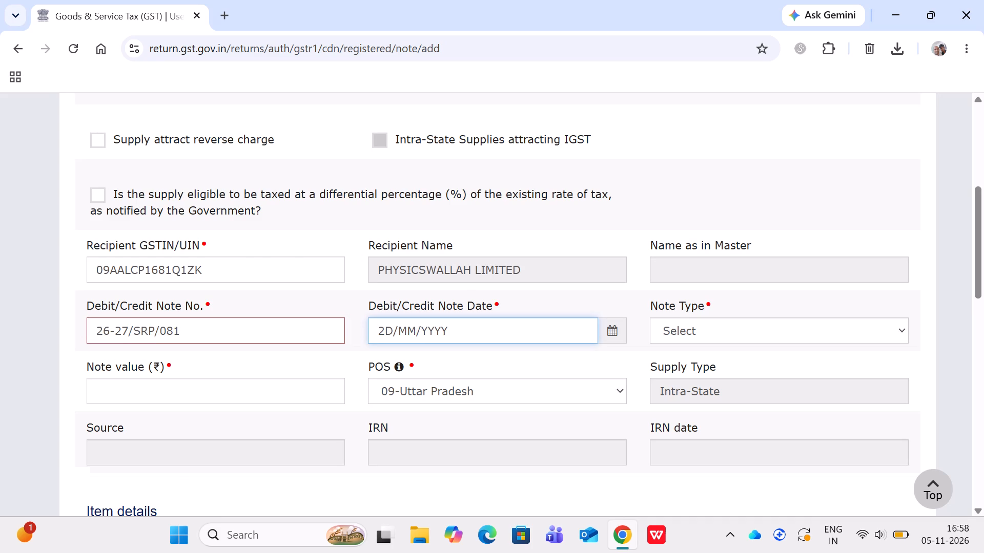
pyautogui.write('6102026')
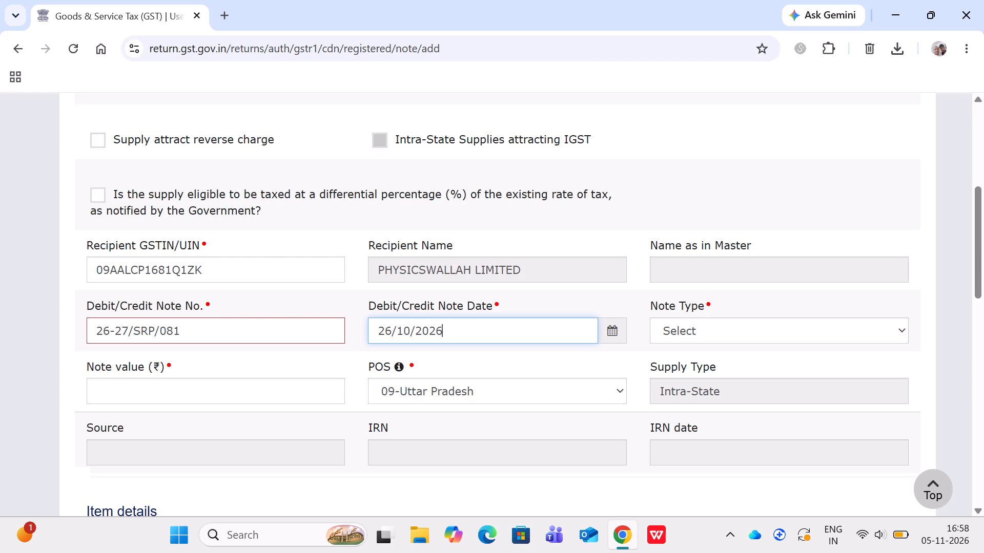
pyautogui.moveTo(854, 325); pyautogui.dragTo(688, 368)
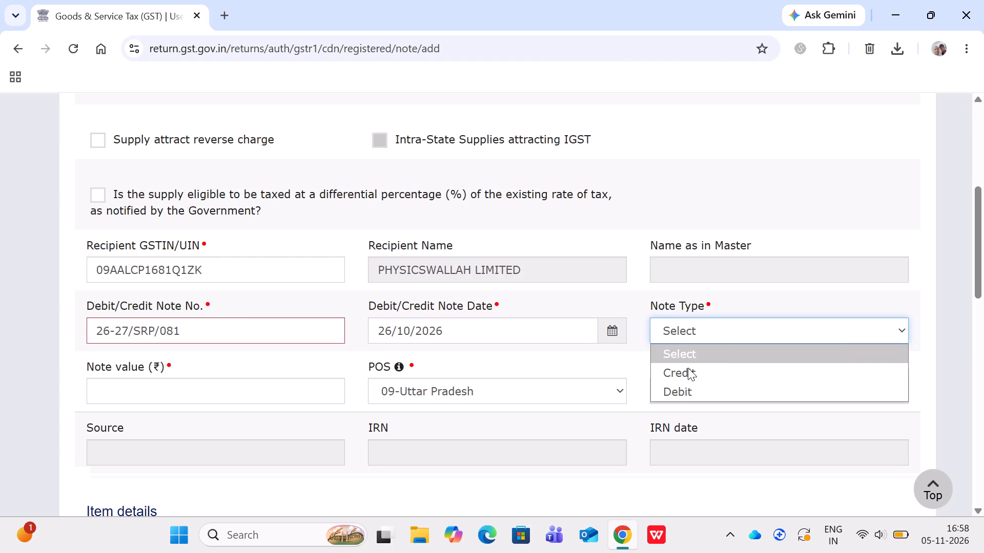
pyautogui.click(688, 368)
pyautogui.click(177, 398)
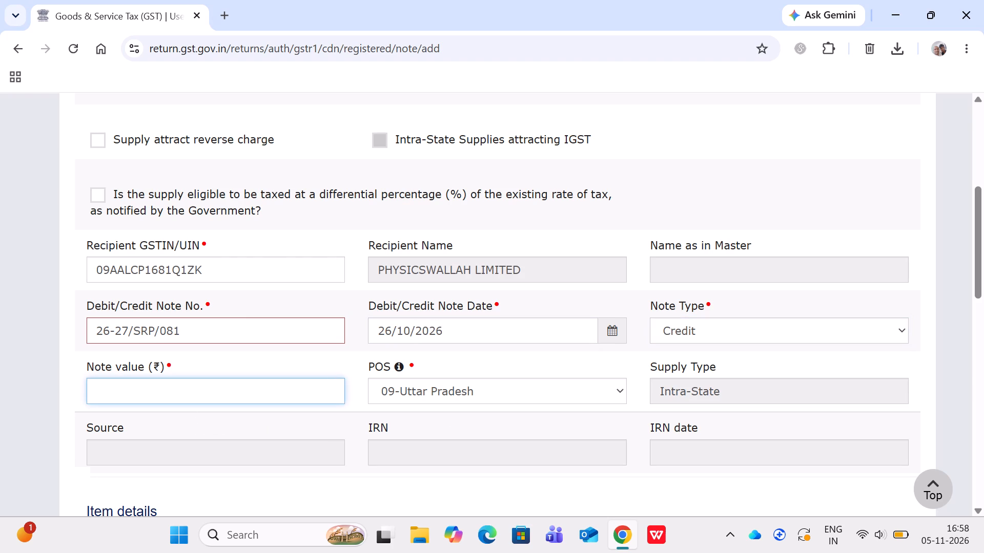
pyautogui.write('18')
# Enter a taxable value of 16.93 at the 5% rate and save credit note 26-27/SRP/081.
pyautogui.scroll(-5, 177, 398)
pyautogui.scroll(-1, 188, 485)
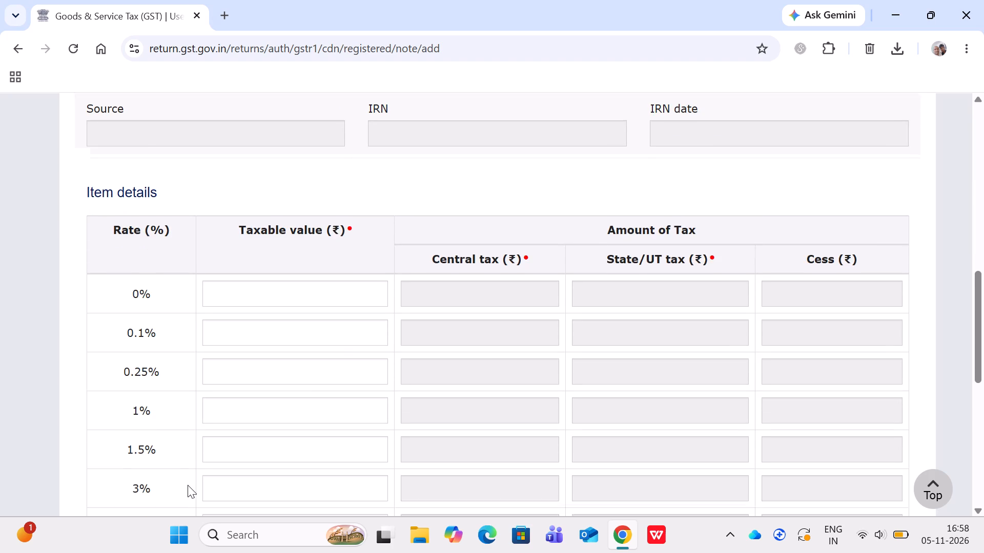
pyautogui.scroll(-2, 188, 485)
pyautogui.click(272, 271)
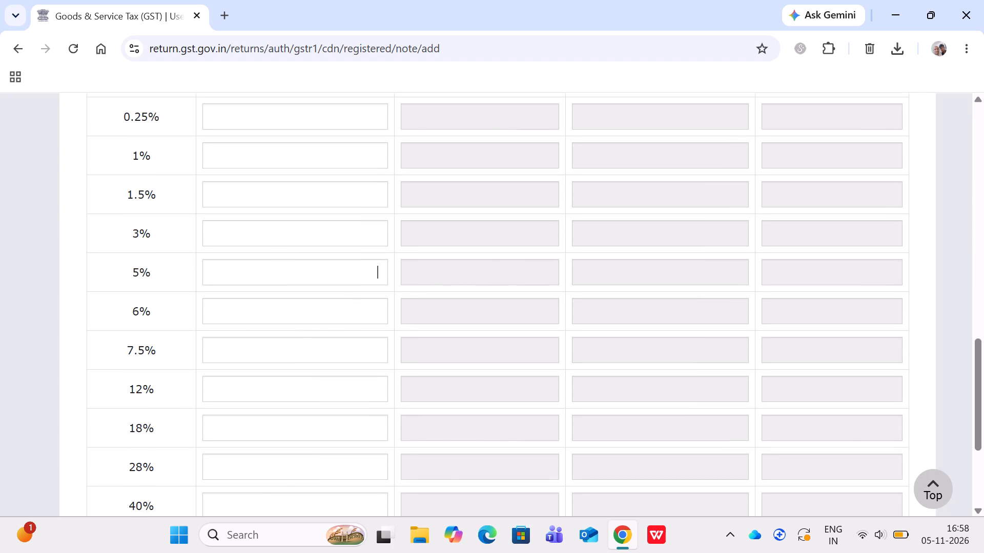
pyautogui.write('16.')
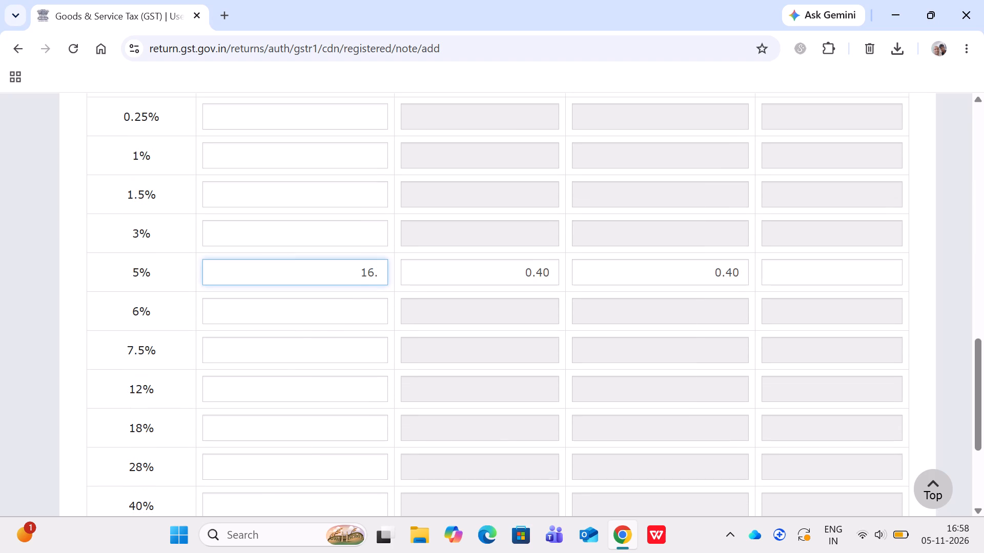
pyautogui.write('.9')
pyautogui.press('3')
pyautogui.press('Return')
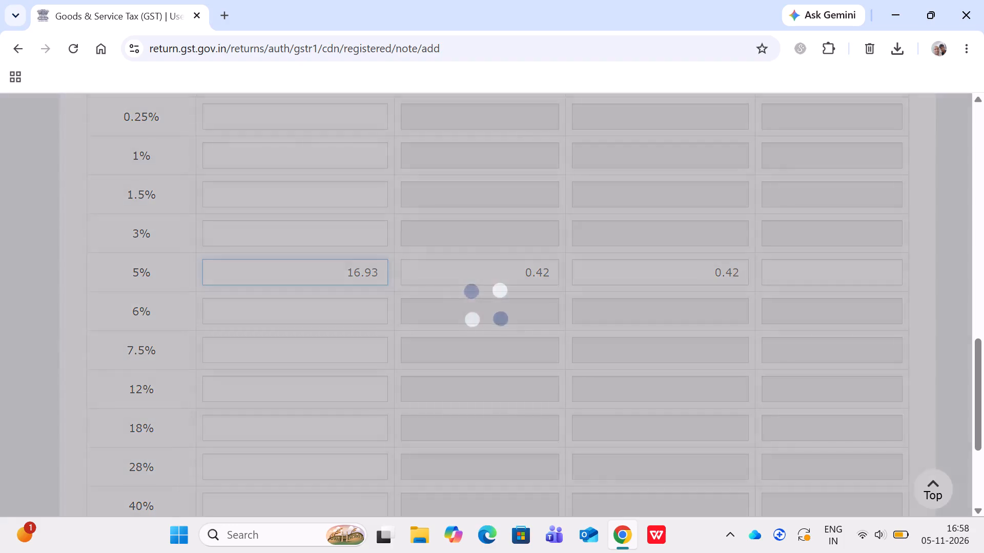
# Number the next new note for PHYSICSWALLAH LIMITED 26-27/SRP/082.
pyautogui.scroll(-3, 325, 272)
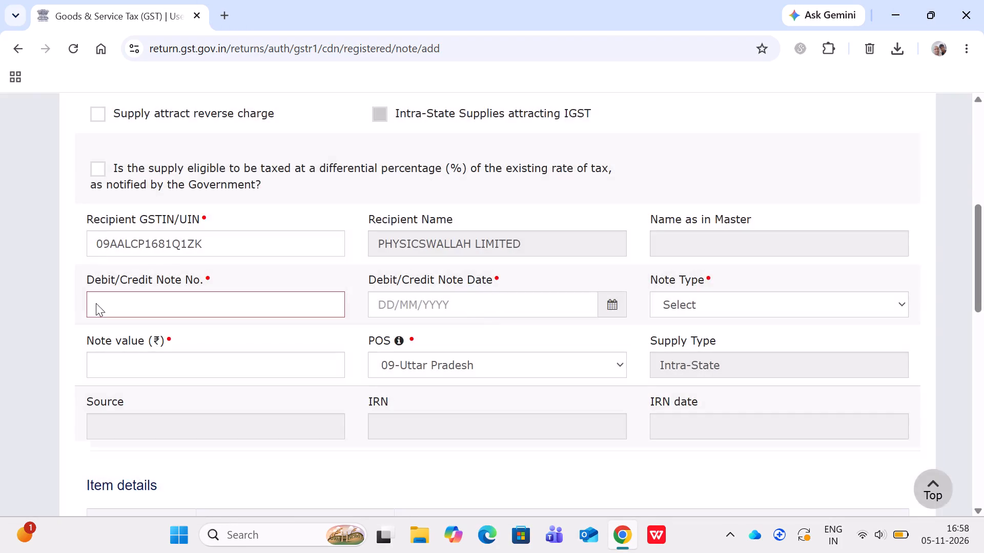
pyautogui.click(113, 308)
pyautogui.click(113, 308)
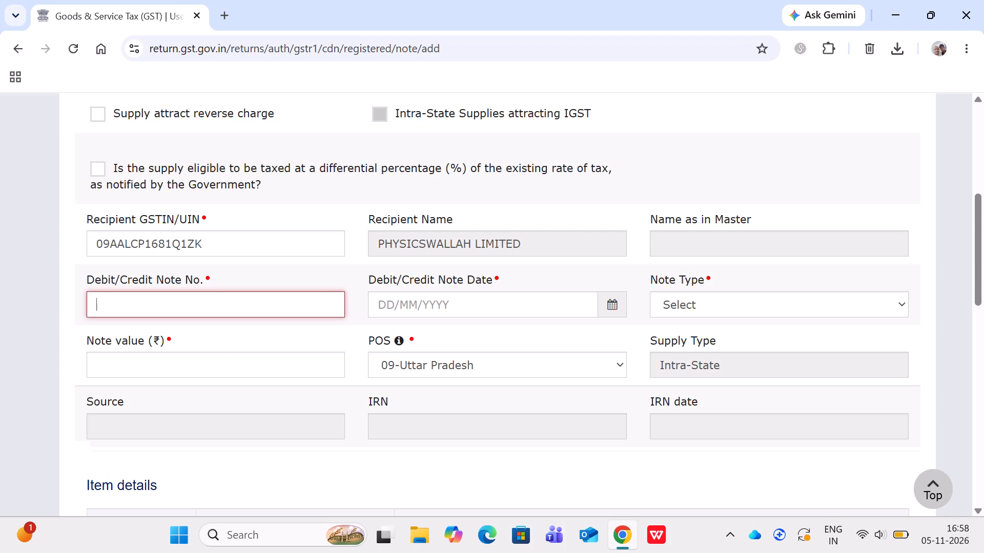
pyautogui.hotkey('ctrl', 'v')
pyautogui.press('BackSpace')
pyautogui.press('BackSpace')
pyautogui.write('82')
# Set the date of note 26-27/SRP/082 to 26/10/2026, the note type to Credit and the note value to 84.
pyautogui.click(401, 294)
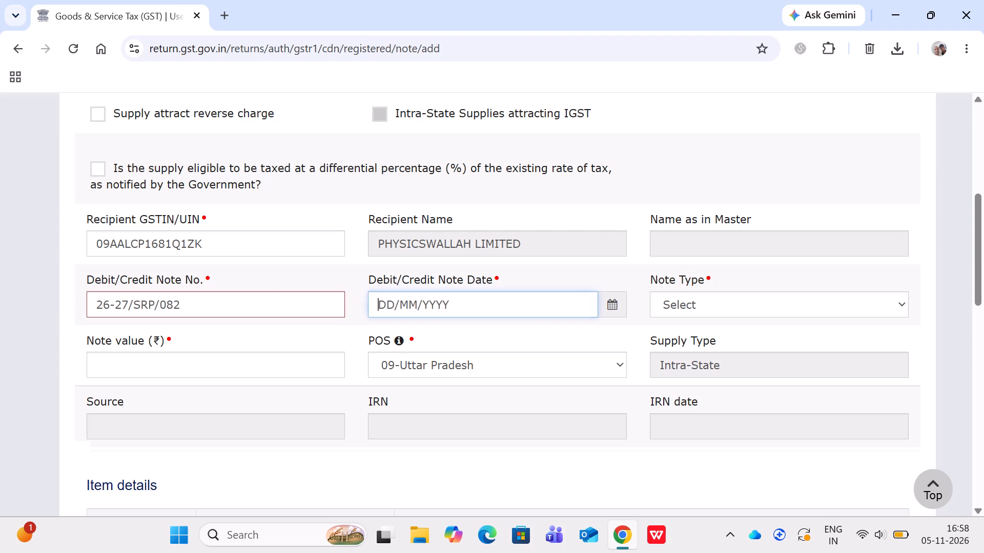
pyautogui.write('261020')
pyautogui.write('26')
pyautogui.click(691, 302)
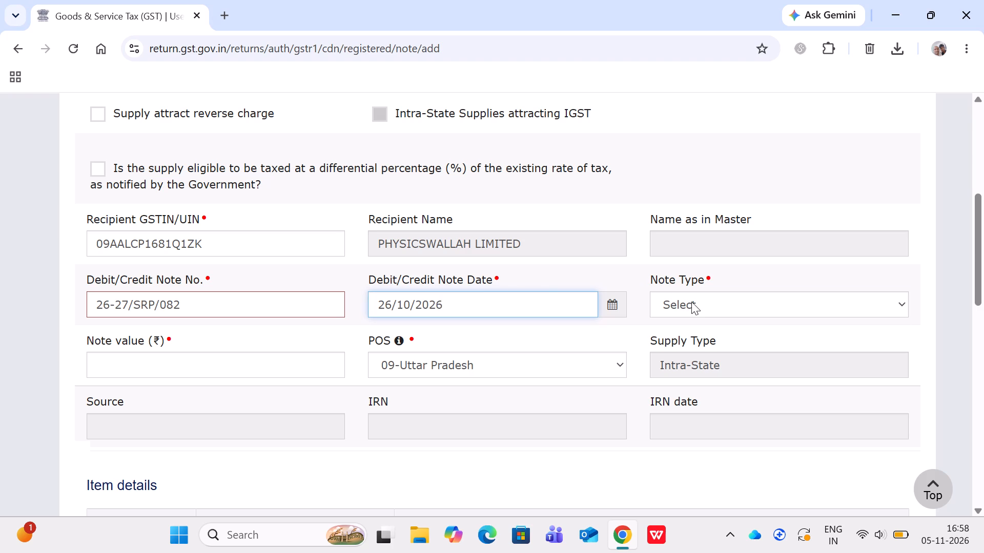
pyautogui.click(673, 339)
pyautogui.click(202, 365)
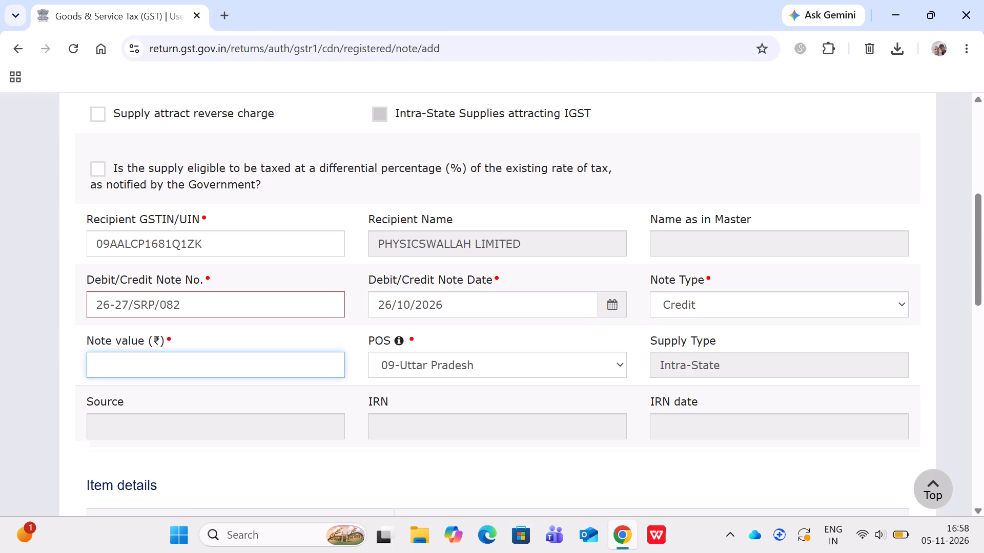
pyautogui.write('84')
# Enter a taxable value of 80.28 at the 5% rate and save credit note 26-27/SRP/082.
pyautogui.scroll(-3, 270, 358)
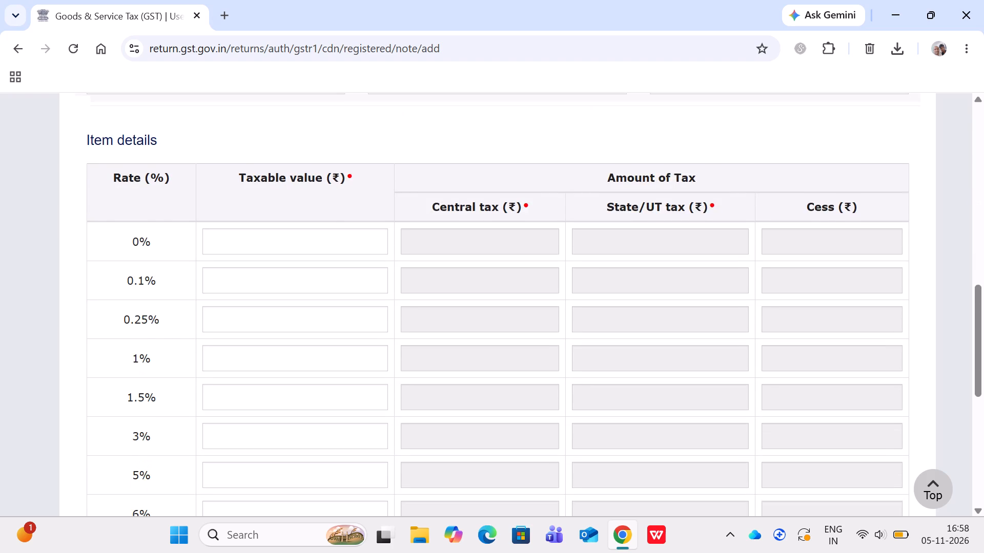
pyautogui.scroll(-3, 270, 358)
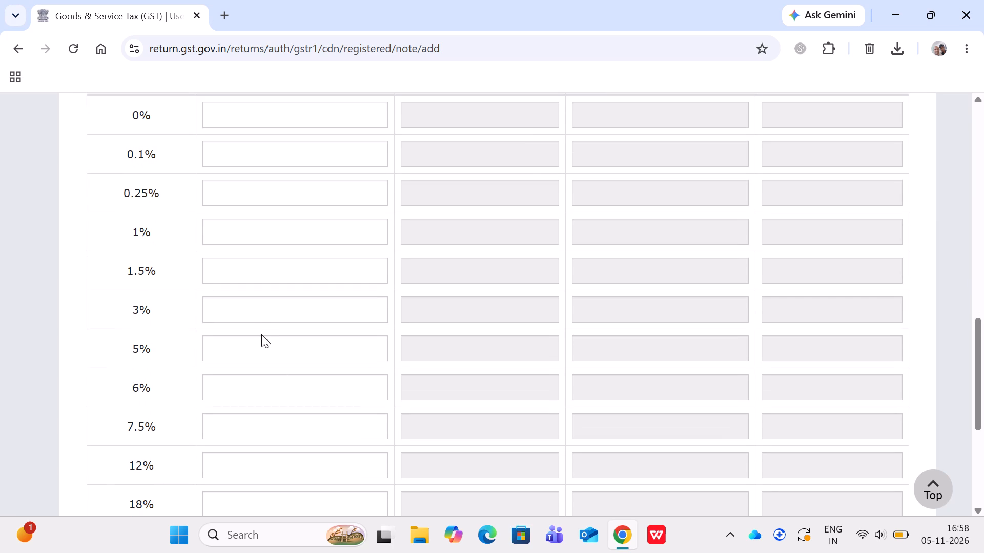
pyautogui.click(263, 346)
pyautogui.write('80')
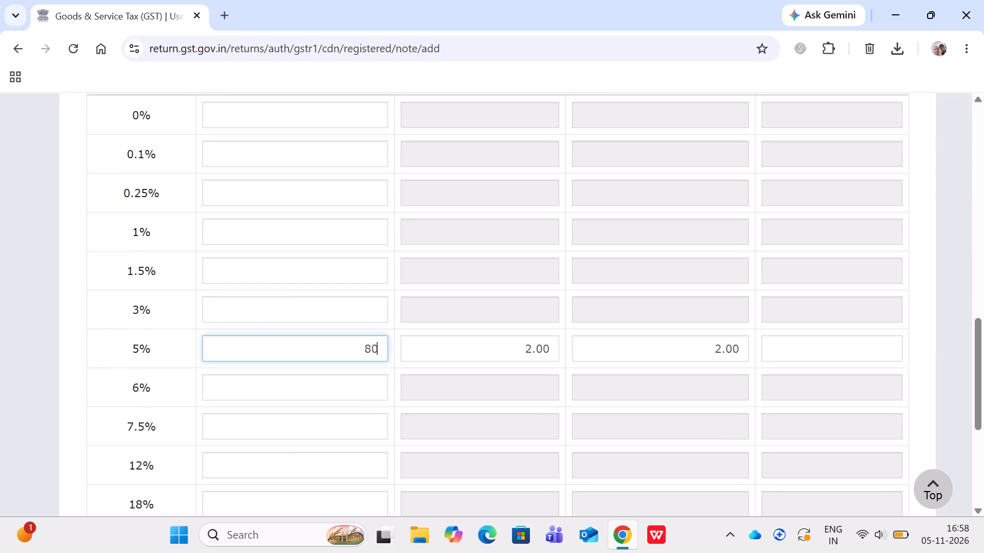
pyautogui.write('.28')
pyautogui.scroll(-2, 263, 346)
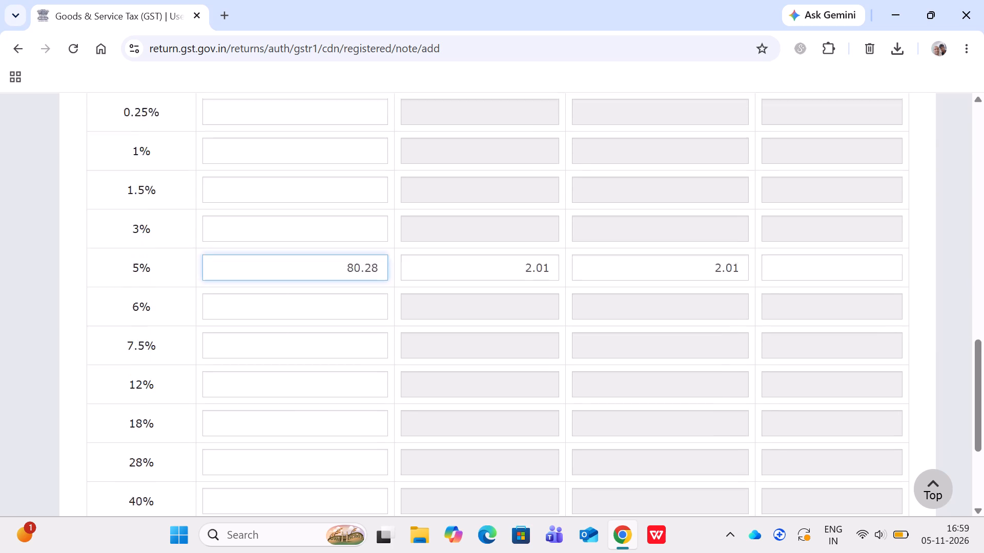
pyautogui.scroll(-3, 263, 346)
pyautogui.click(900, 400)
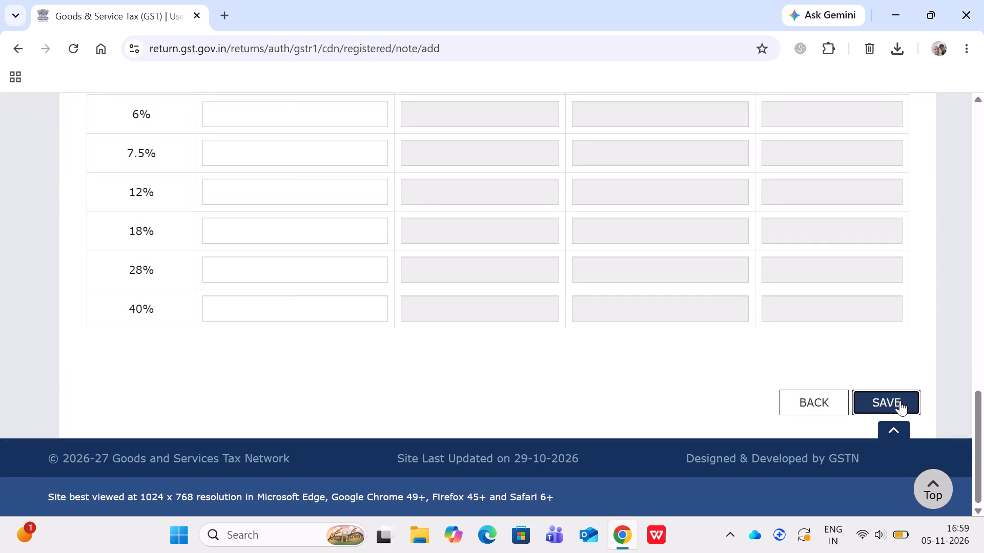
pyautogui.press('Return')
pyautogui.press('Return')
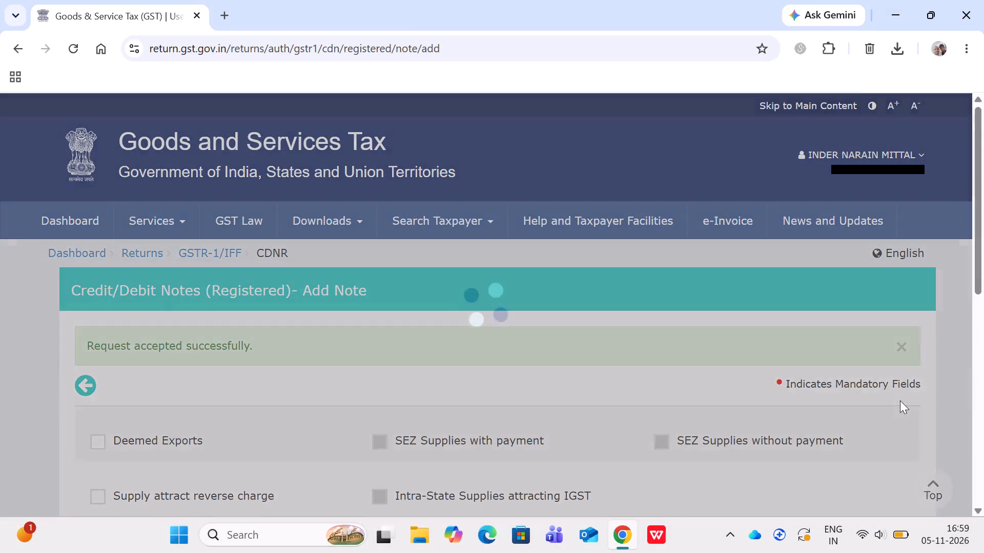
# Number the next new note for PHYSICSWALLAH LIMITED 26-27/SRP/083.
pyautogui.scroll(-3, 209, 348)
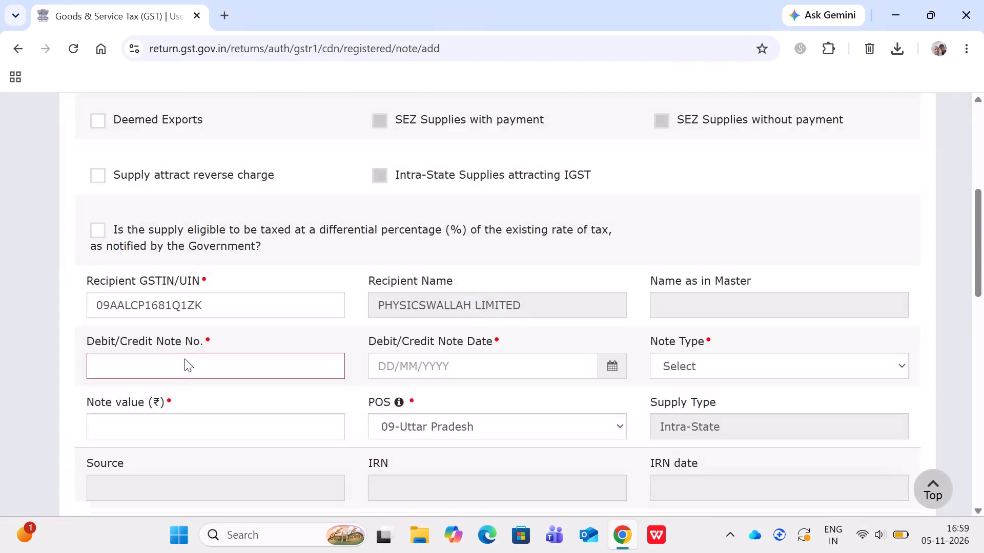
pyautogui.click(184, 358)
pyautogui.click(184, 358)
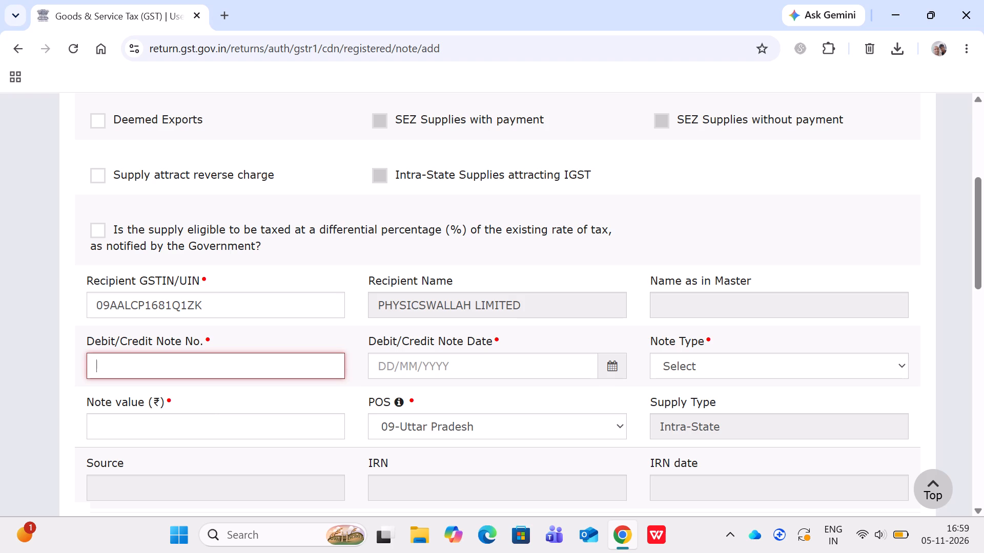
pyautogui.hotkey('ctrl', 'v')
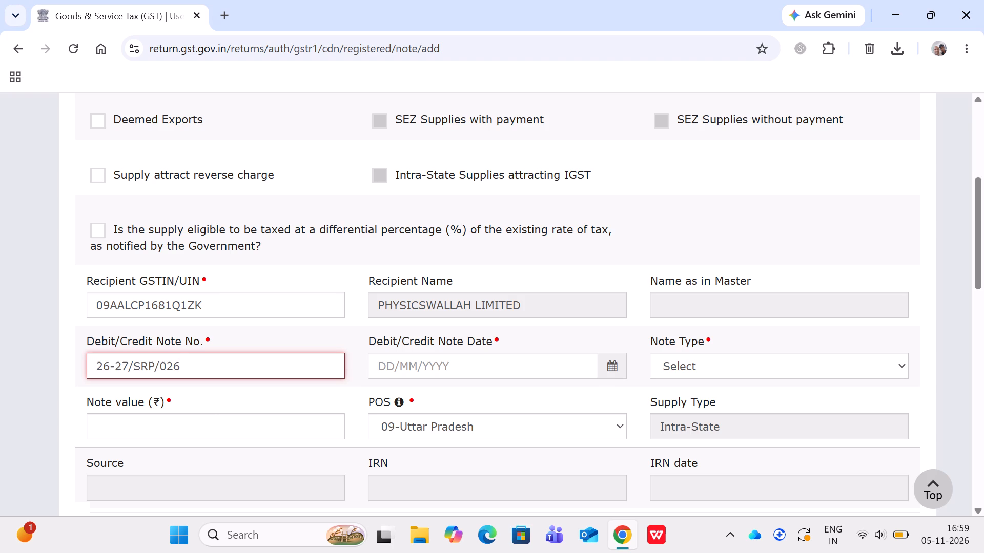
pyautogui.press('BackSpace')
pyautogui.press('BackSpace')
pyautogui.write('83')
# Set the date of note 26-27/SRP/083 to 26/10/2026, the note type to Credit and the note value to 45.
pyautogui.click(421, 366)
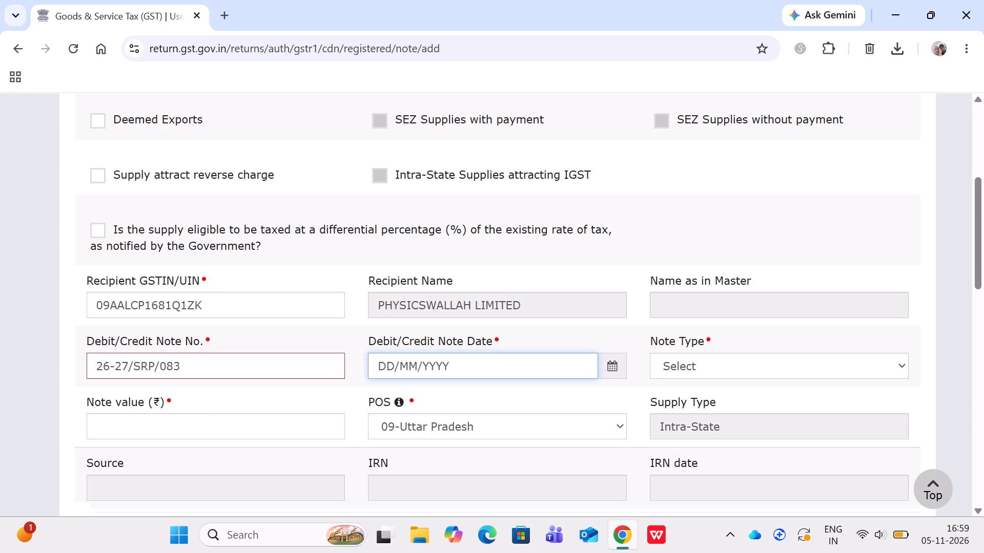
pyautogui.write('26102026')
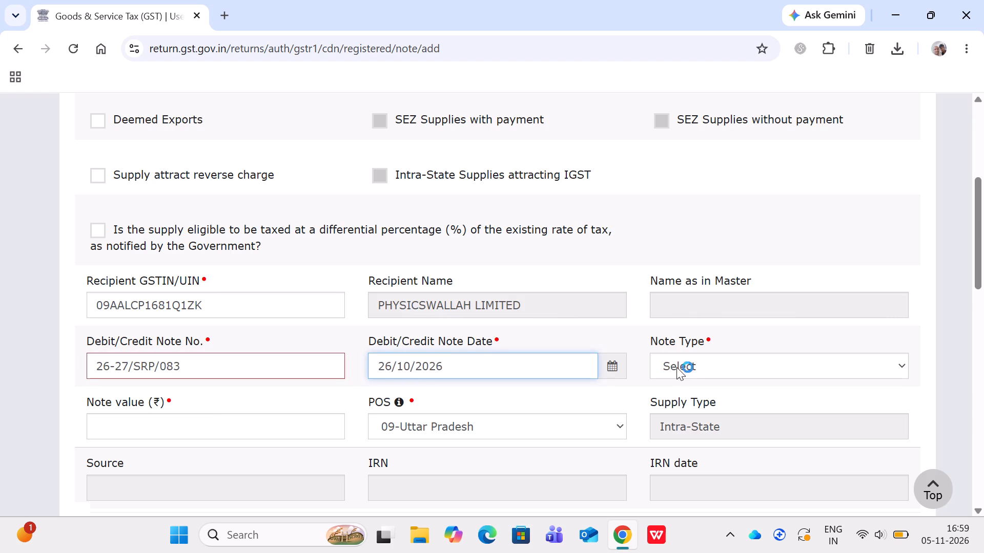
pyautogui.click(694, 371)
pyautogui.click(681, 409)
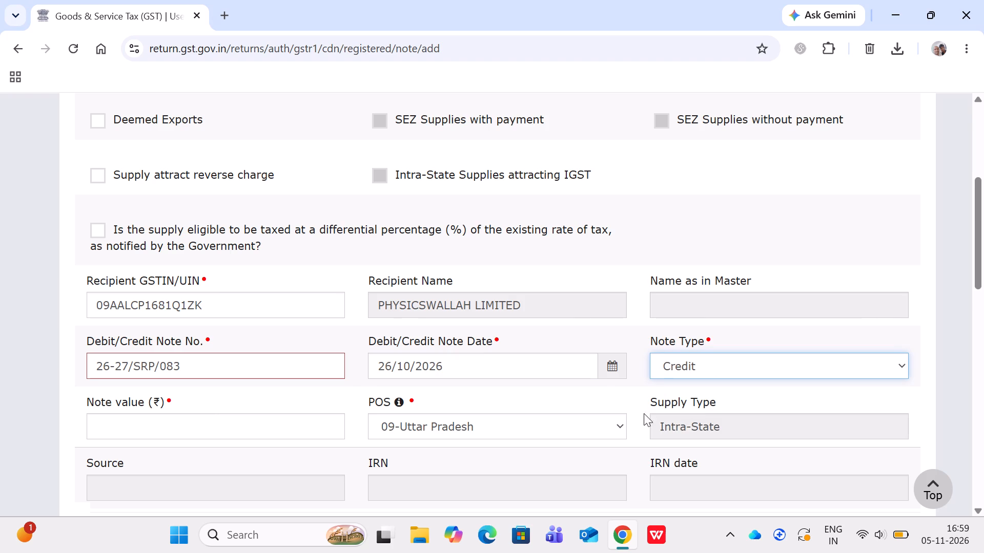
pyautogui.click(105, 425)
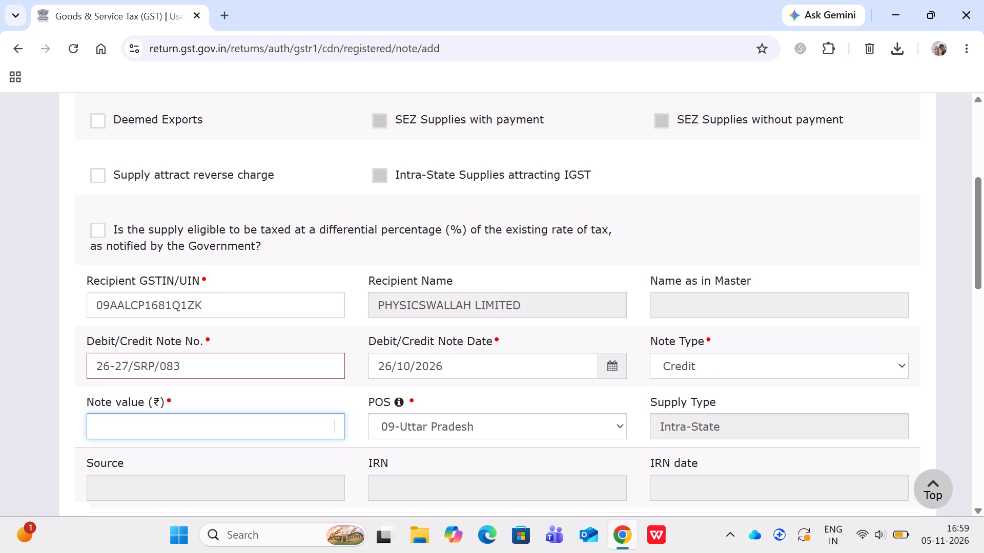
pyautogui.write('45')
# Enter a taxable value of 42.42 at the 5% rate and save credit note 26-27/SRP/083.
pyautogui.scroll(-3, 105, 425)
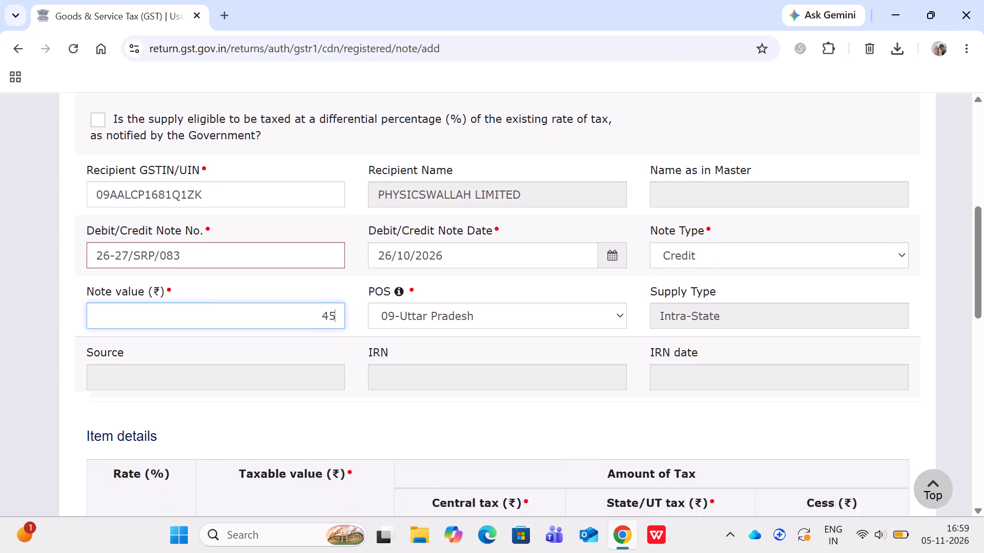
pyautogui.scroll(-7, 105, 425)
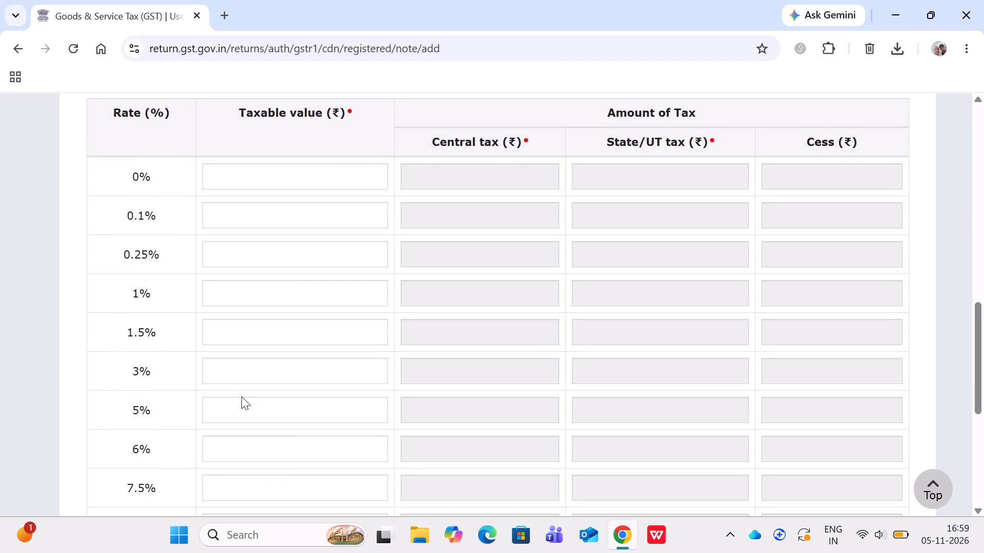
pyautogui.click(259, 407)
pyautogui.scroll(-2, 259, 407)
pyautogui.click(355, 264)
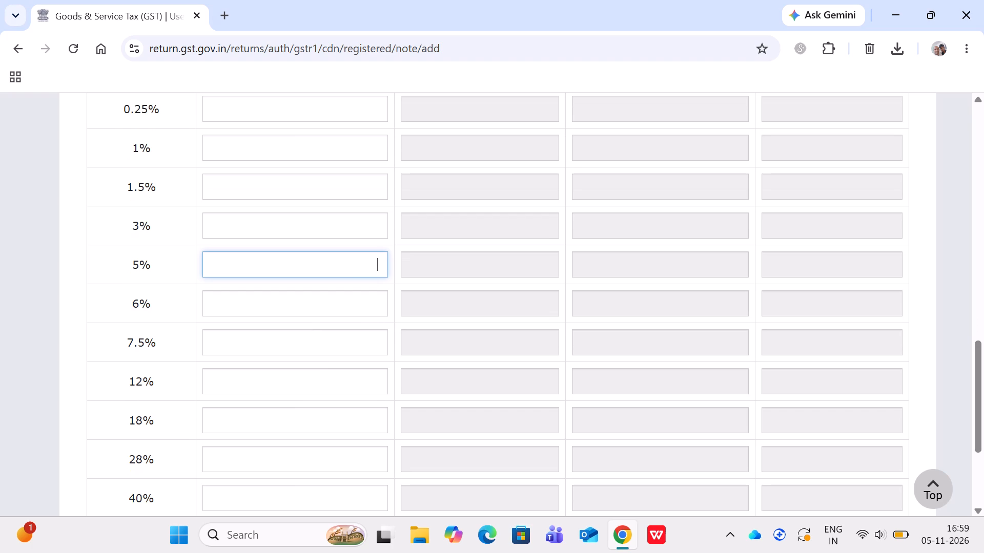
pyautogui.write('42.')
pyautogui.write('42')
pyautogui.scroll(-4, 544, 289)
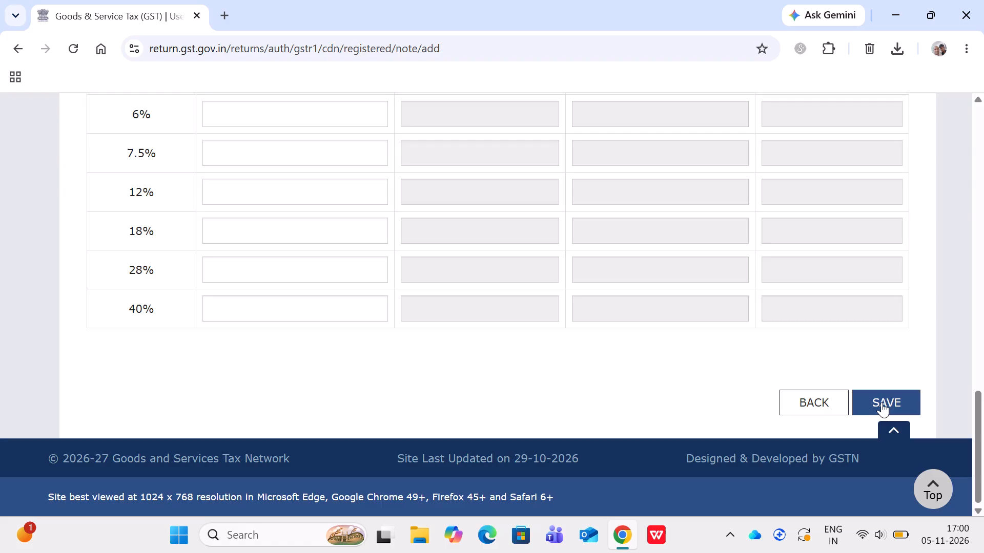
pyautogui.click(881, 402)
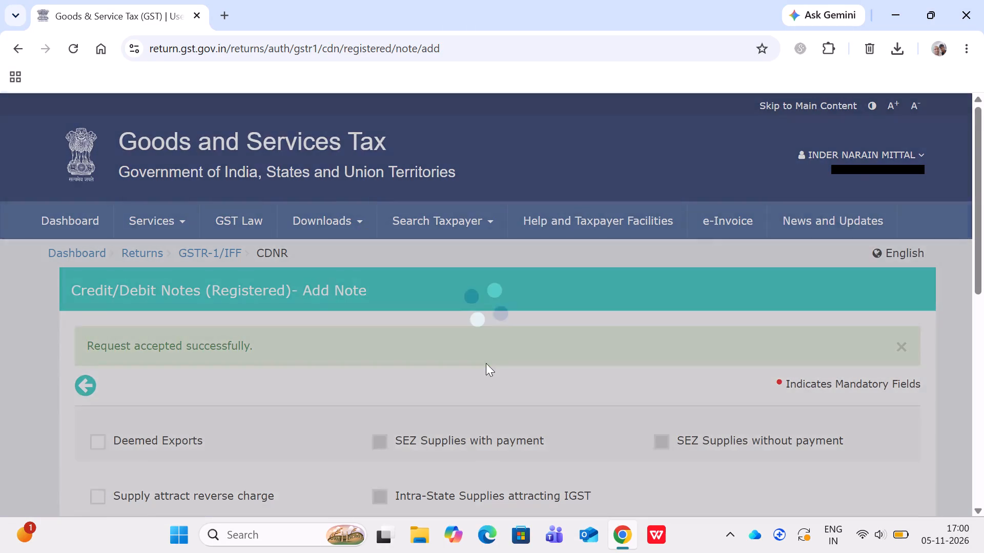
# Number the next new note for PHYSICSWALLAH LIMITED 26-27/SRP/084.
pyautogui.scroll(-4, 486, 363)
pyautogui.click(234, 274)
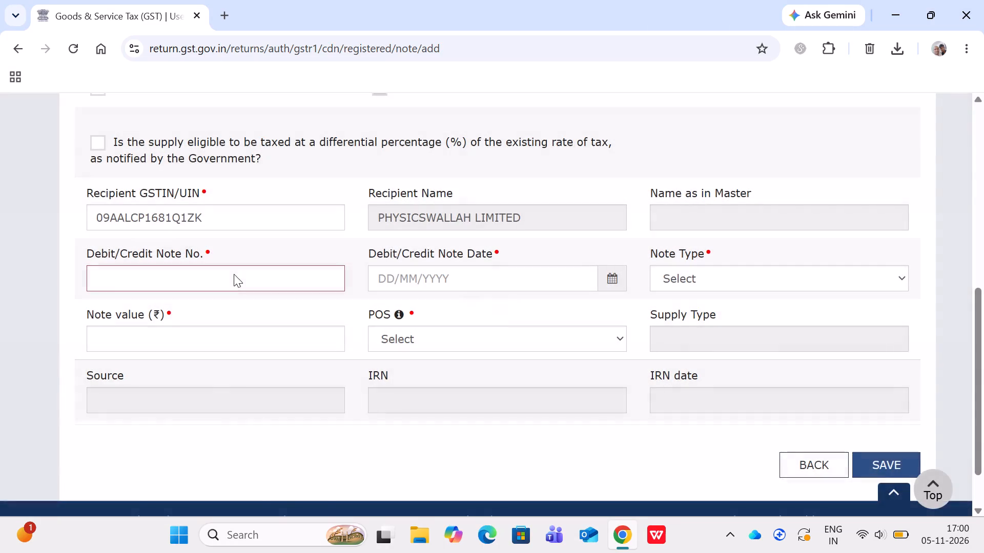
pyautogui.click(234, 274)
pyautogui.hotkey('ctrl', 'v')
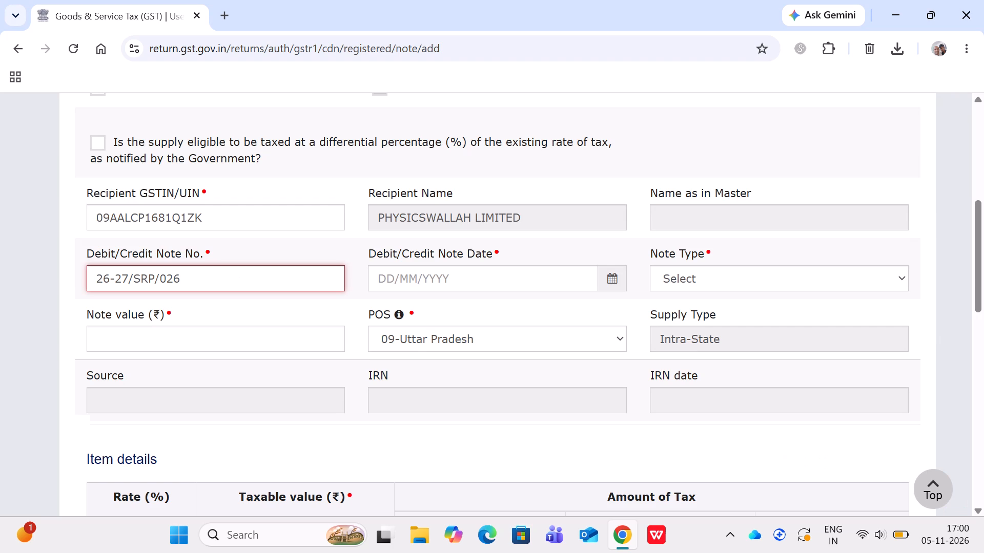
pyautogui.press('BackSpace')
pyautogui.press('BackSpace')
pyautogui.write('85')
pyautogui.press('BackSpace')
pyautogui.press('4')
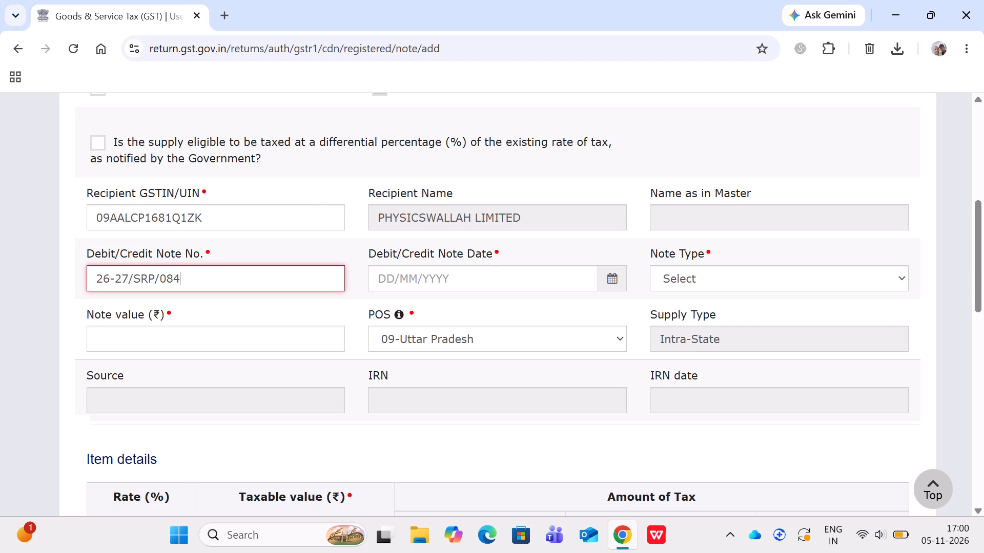
# Set the date of note 26-27/SRP/084 to 26/10/2026, the note type to Credit and the note value to 47.
pyautogui.click(488, 270)
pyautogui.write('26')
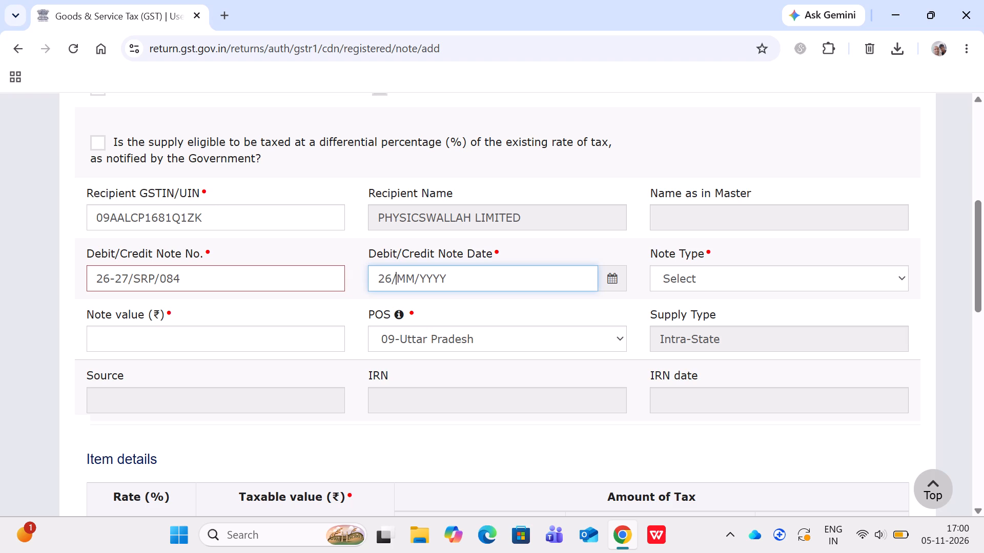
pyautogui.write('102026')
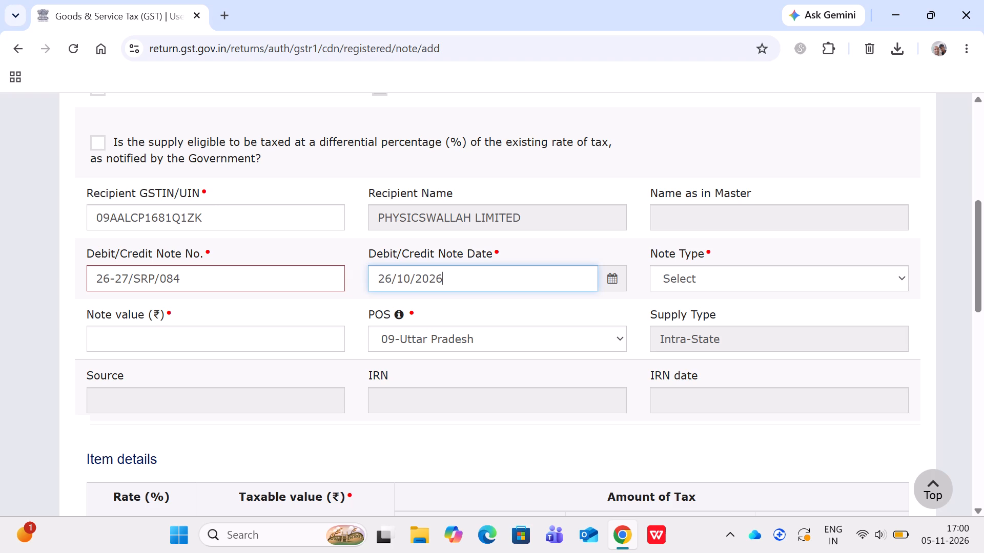
pyautogui.click(708, 274)
pyautogui.click(674, 318)
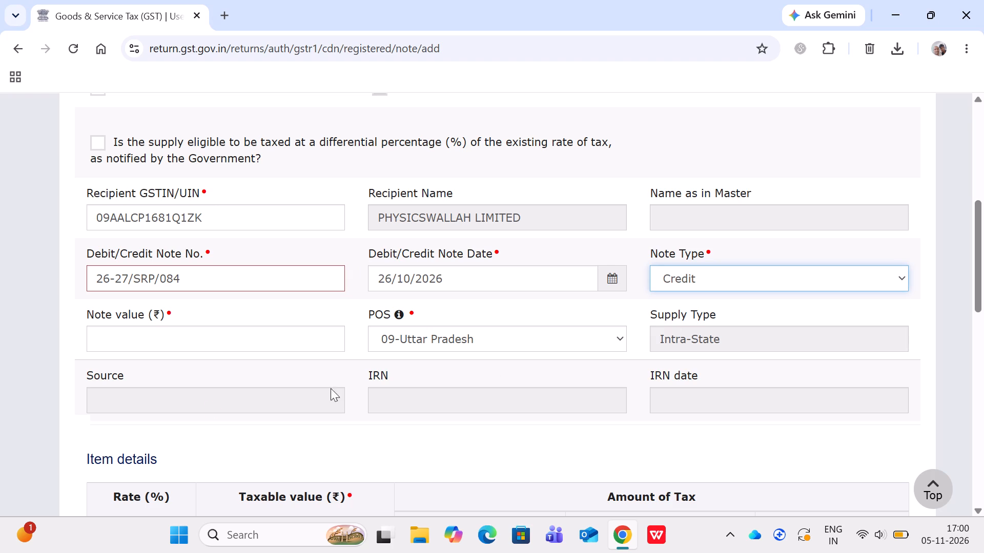
pyautogui.click(157, 343)
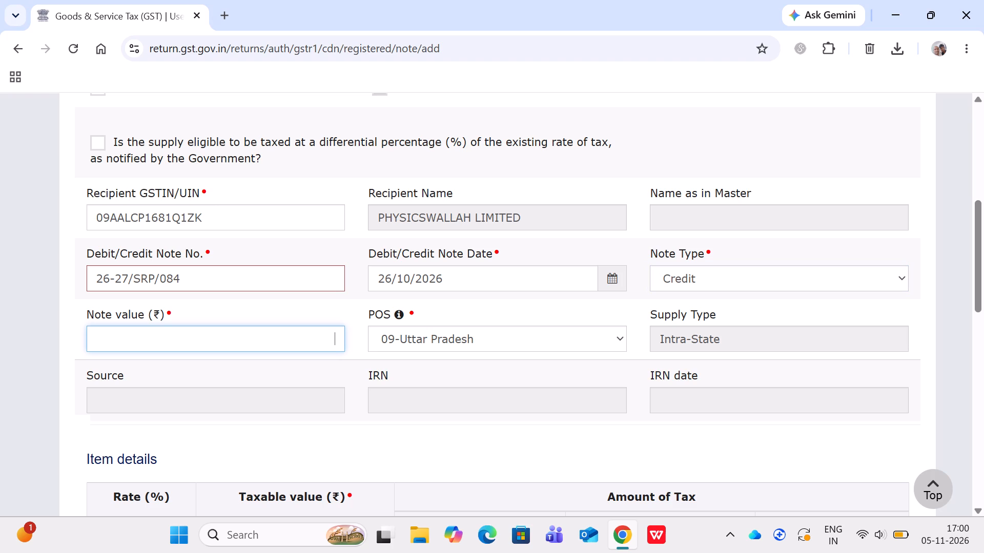
pyautogui.write('47')
# Enter a taxable value of 44.40 at the 5% rate and save credit note 26-27/SRP/084.
pyautogui.scroll(-2, 157, 343)
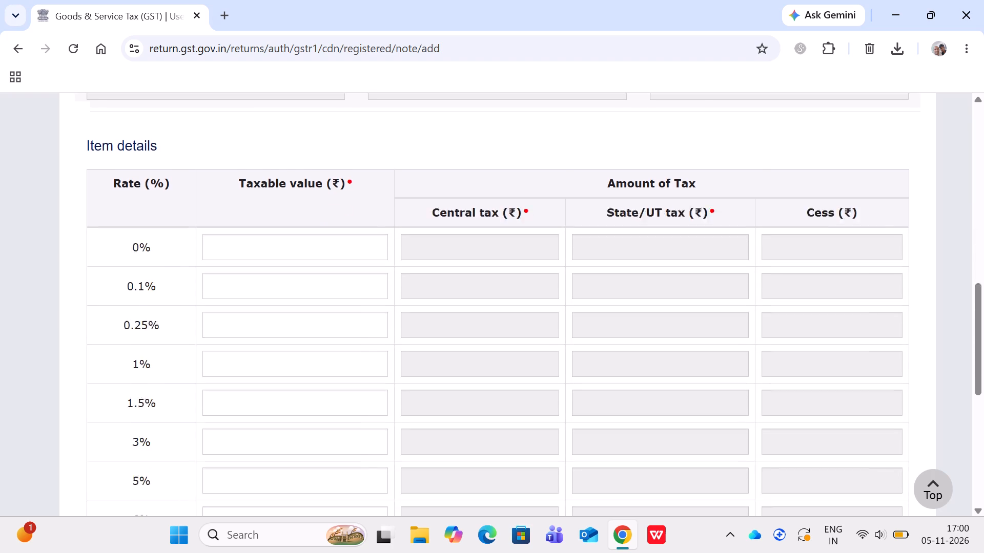
pyautogui.scroll(-4, 157, 343)
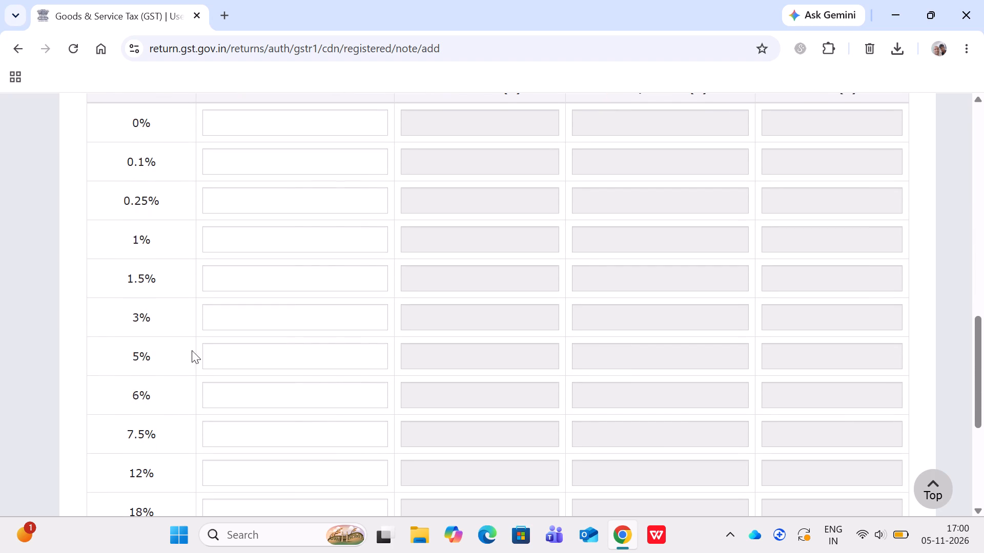
pyautogui.click(226, 358)
pyautogui.write('44')
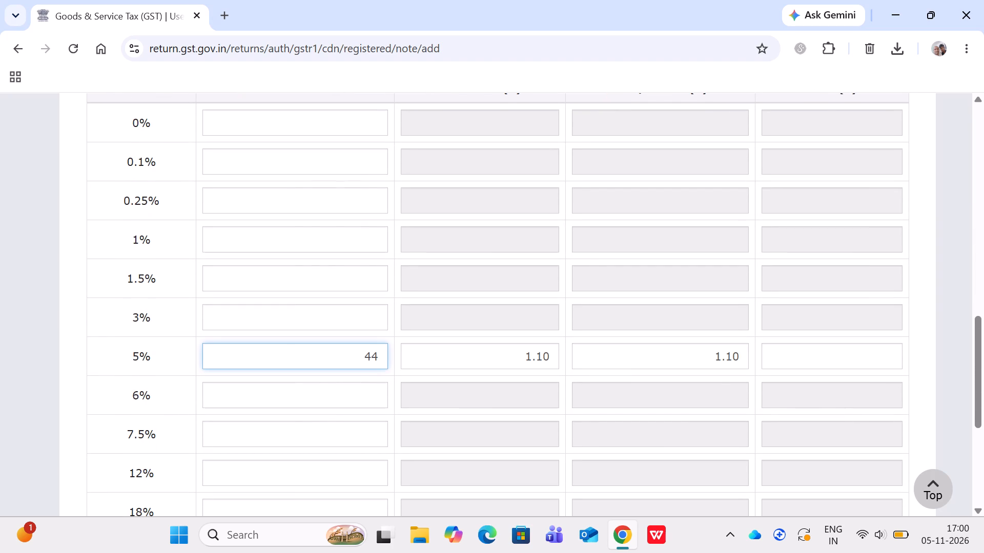
pyautogui.write('.40')
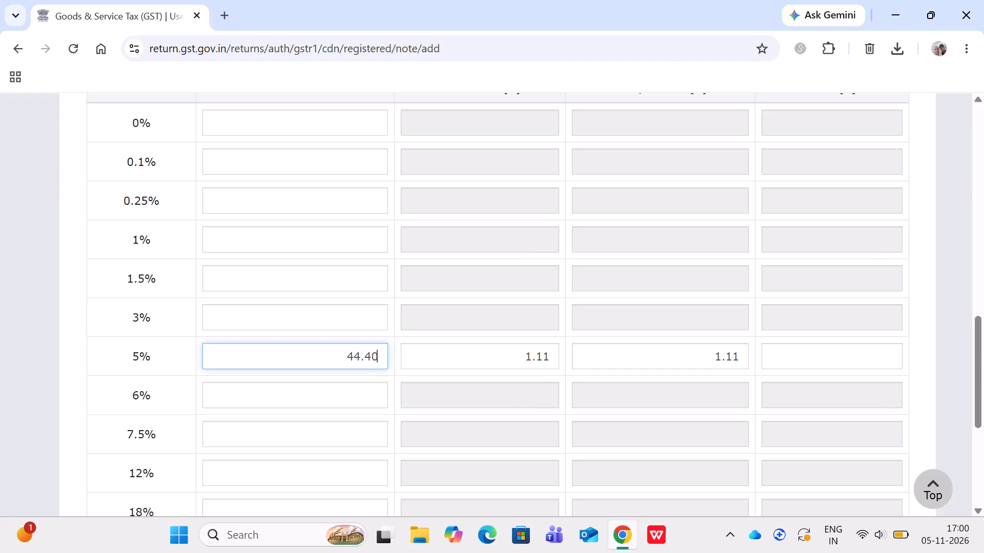
pyautogui.scroll(-5, 226, 358)
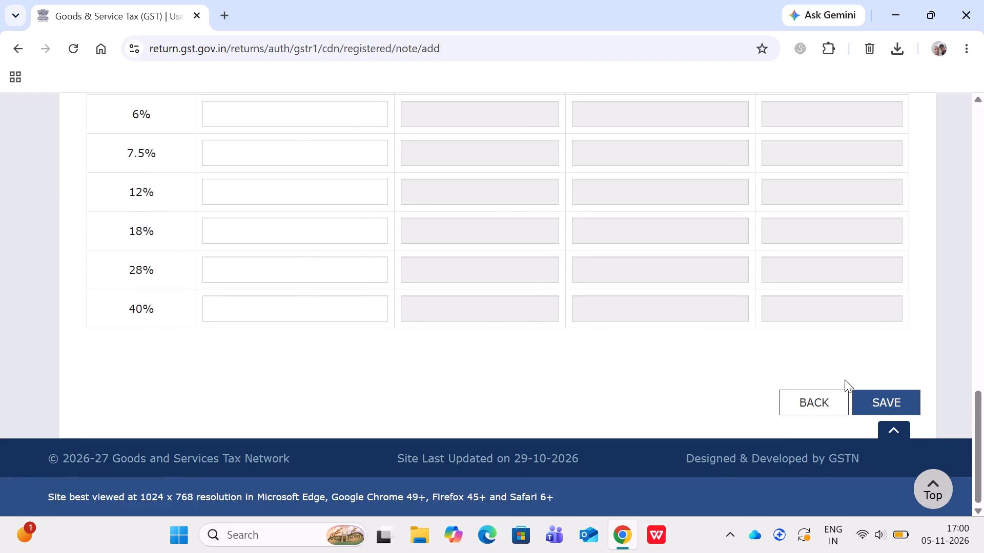
pyautogui.click(884, 396)
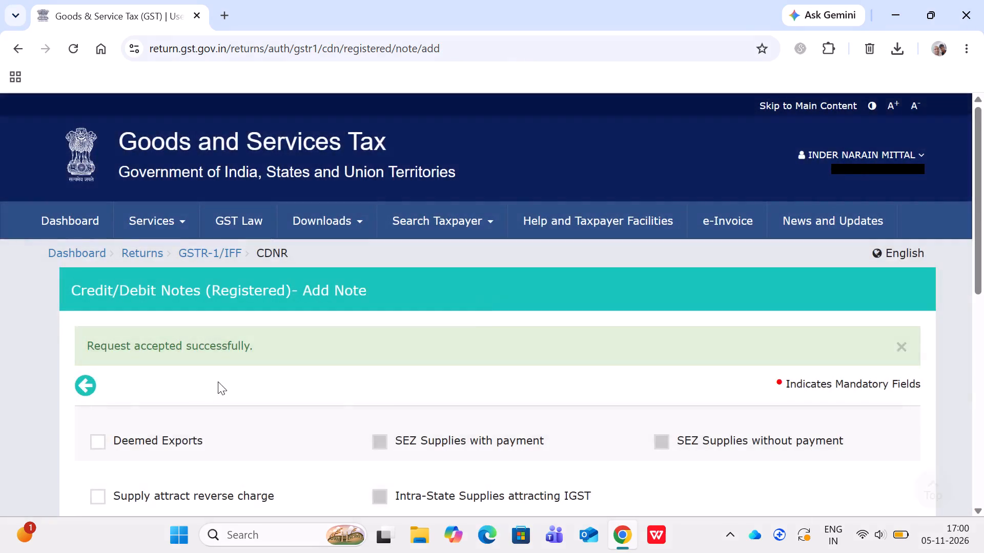
# Number the next new note for PHYSICSWALLAH LIMITED 26-27/SRP/085.
pyautogui.scroll(-3, 202, 380)
pyautogui.click(169, 315)
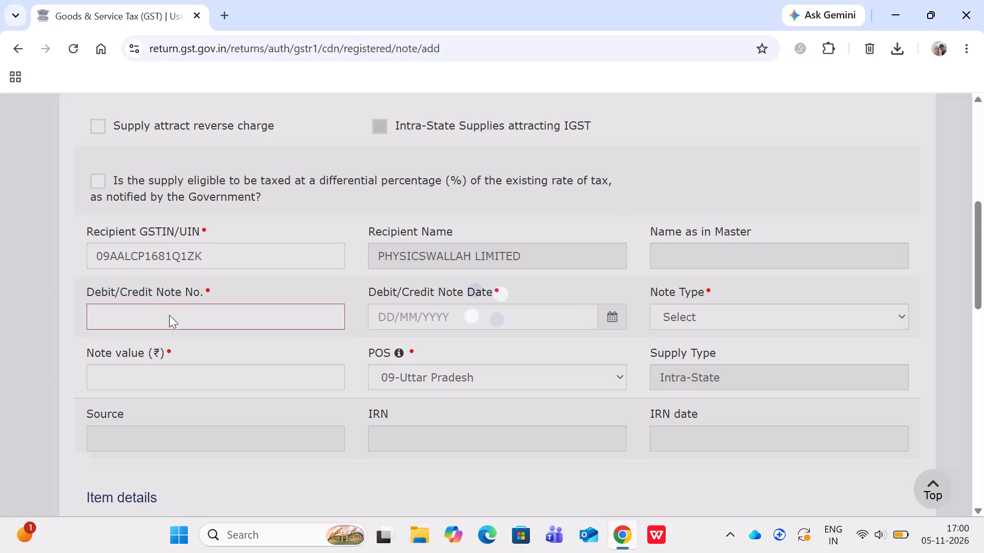
pyautogui.click(169, 315)
pyautogui.hotkey('ctrl', 'v')
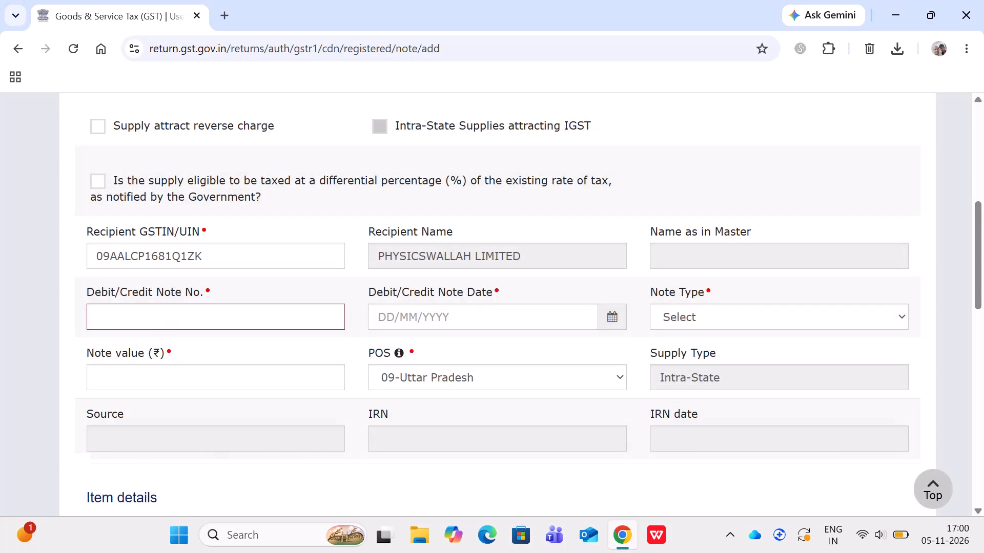
pyautogui.hotkey('ctrl', 'v')
pyautogui.click(169, 315)
pyautogui.hotkey('ctrl', 'v')
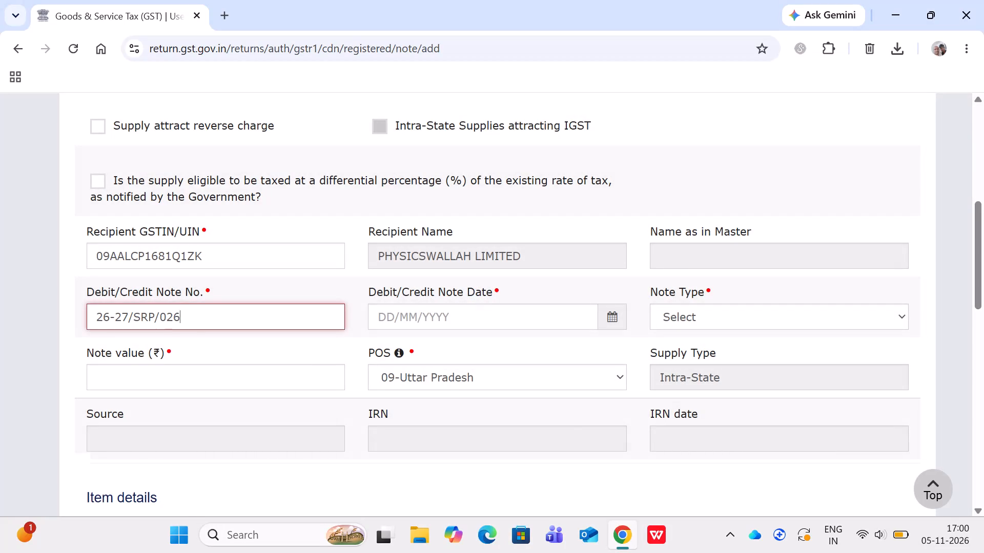
pyautogui.press('BackSpace')
pyautogui.press('BackSpace')
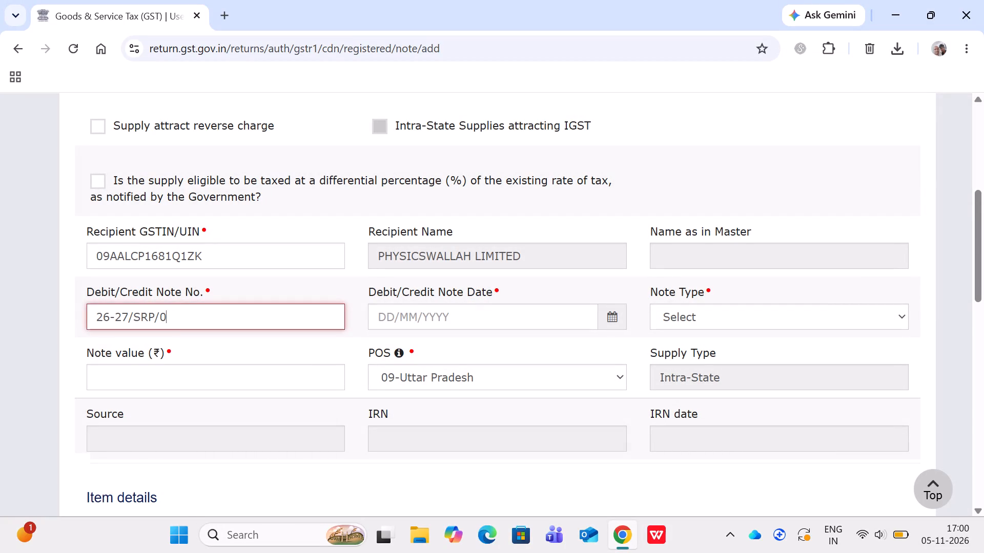
pyautogui.write('85')
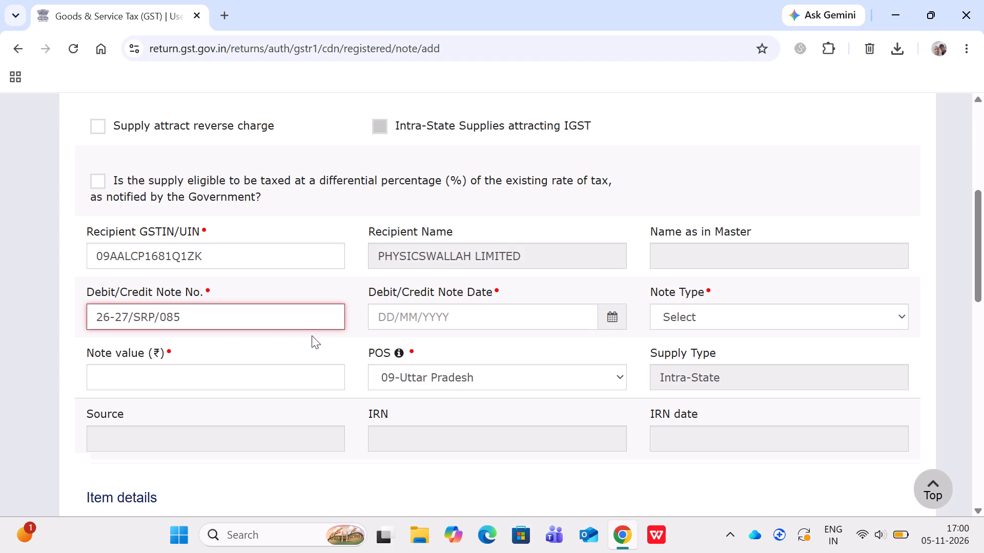
# Set the date of note 26-27/SRP/085 to 26/10/2026, the note type to Credit and the note value to 128.
pyautogui.click(416, 325)
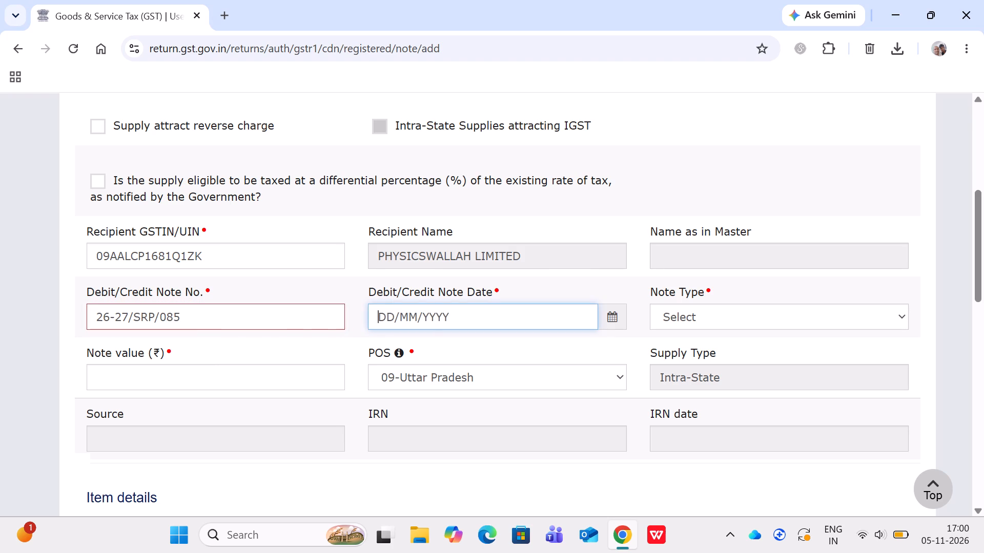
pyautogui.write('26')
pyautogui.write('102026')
pyautogui.scroll(-1, 416, 325)
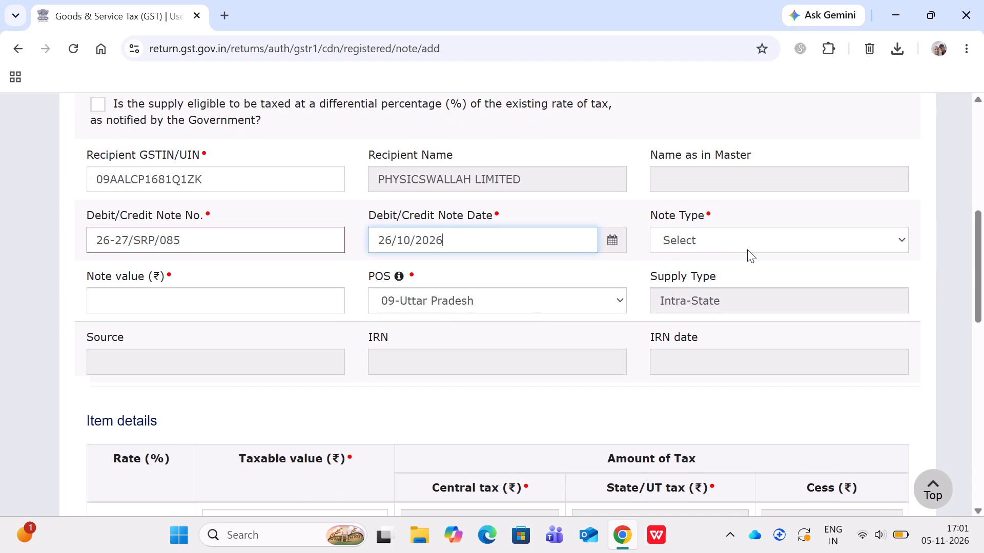
pyautogui.click(747, 249)
pyautogui.click(697, 285)
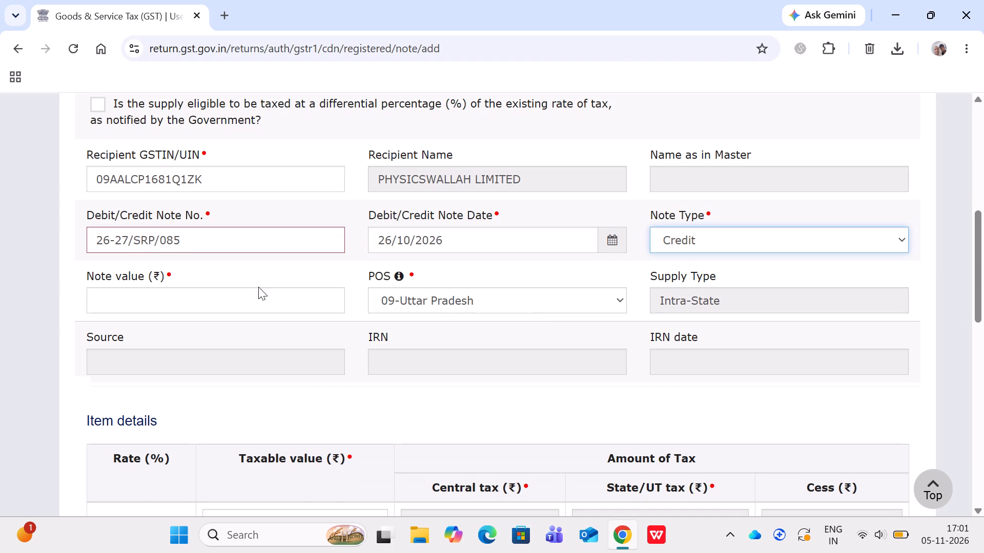
pyautogui.click(223, 299)
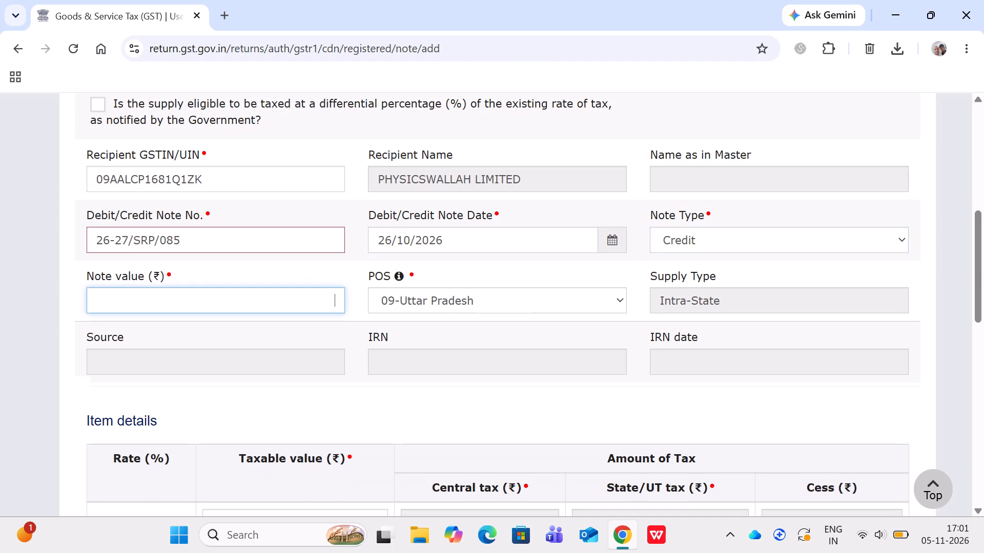
pyautogui.write('128')
# Enter a taxable value of 108.49 at the 18% rate and save credit note 26-27/SRP/085.
pyautogui.scroll(-5, 223, 299)
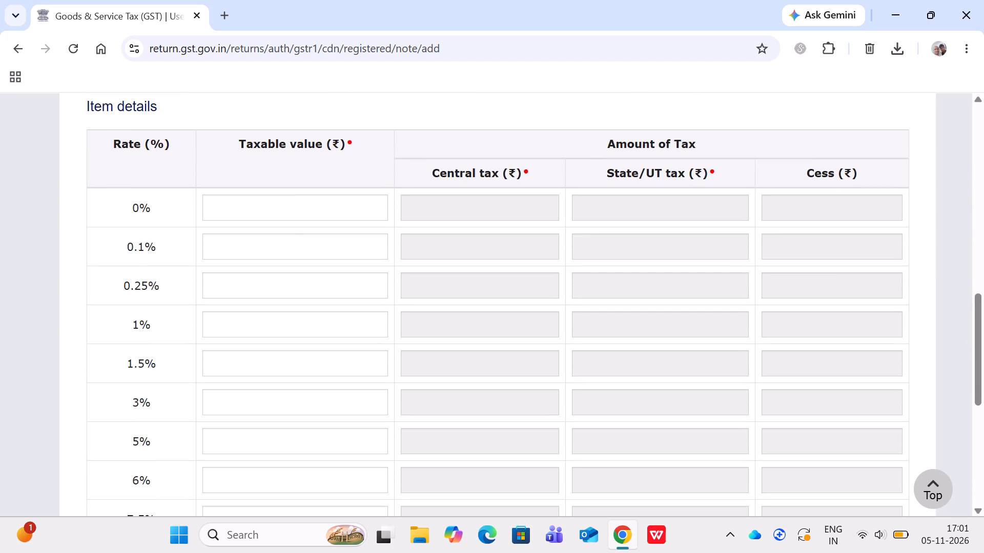
pyautogui.scroll(-3, 223, 299)
pyautogui.click(240, 389)
pyautogui.write('108')
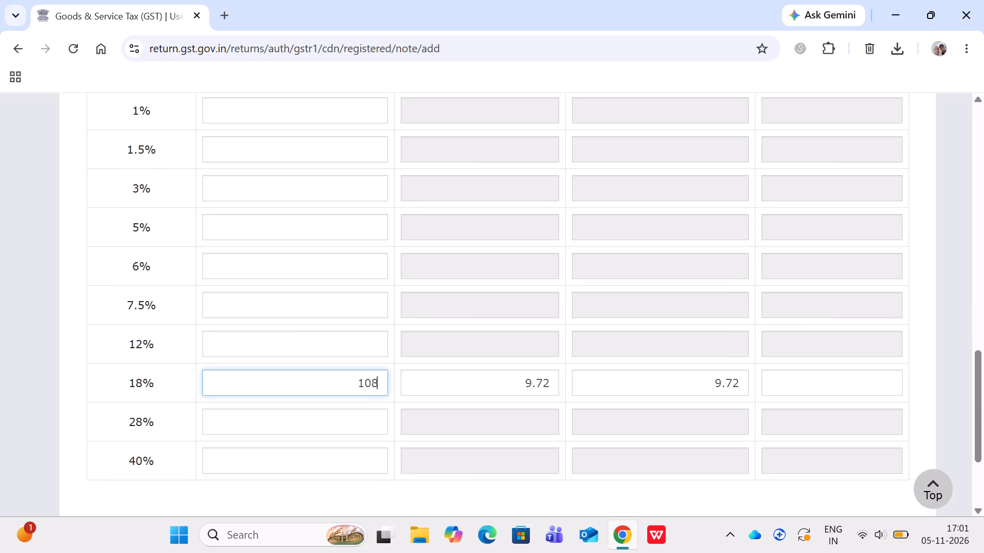
pyautogui.press('.')
pyautogui.write('49')
pyautogui.scroll(-2, 240, 389)
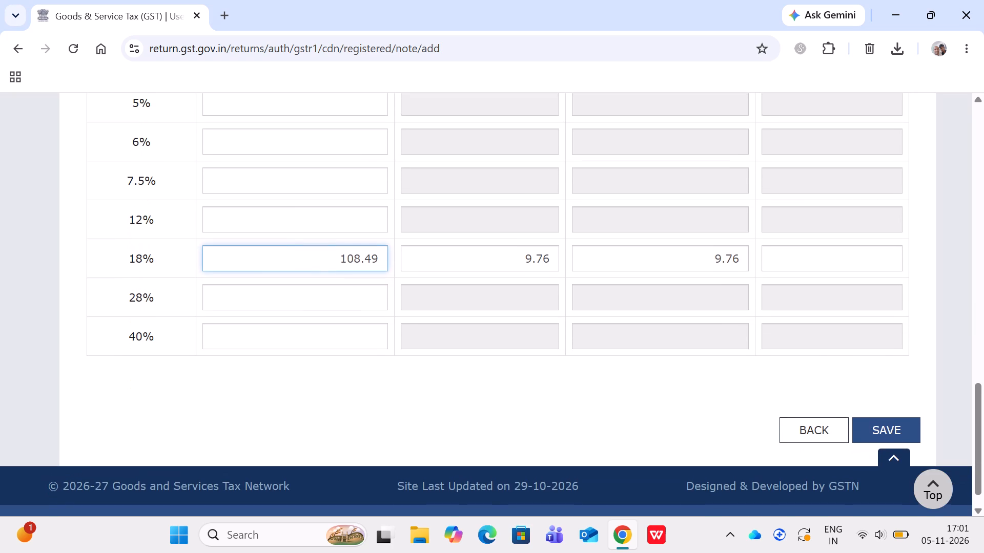
pyautogui.click(865, 435)
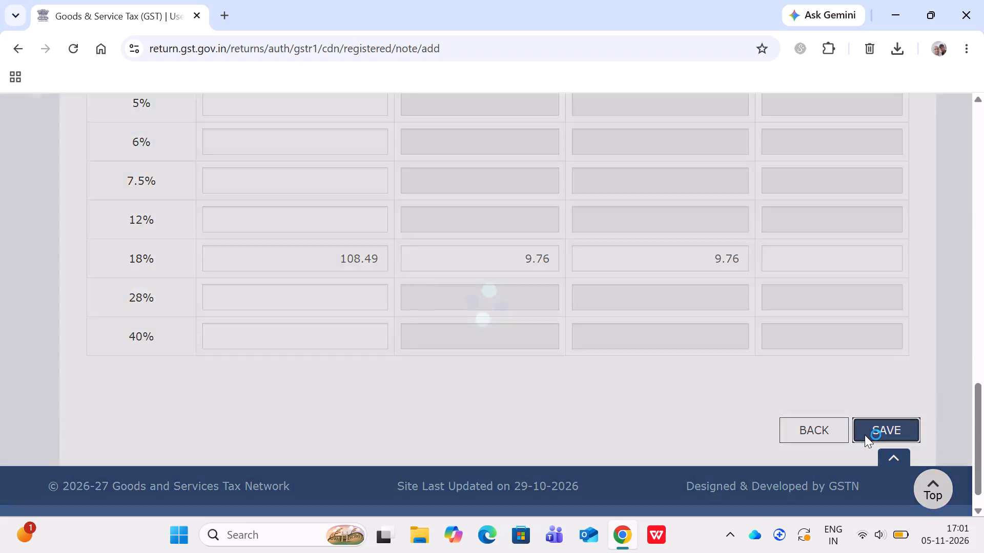
# Leave the note entry form and go back through the registered credit/debit notes pages to the GSTR-1 overview.
pyautogui.scroll(-4, 438, 368)
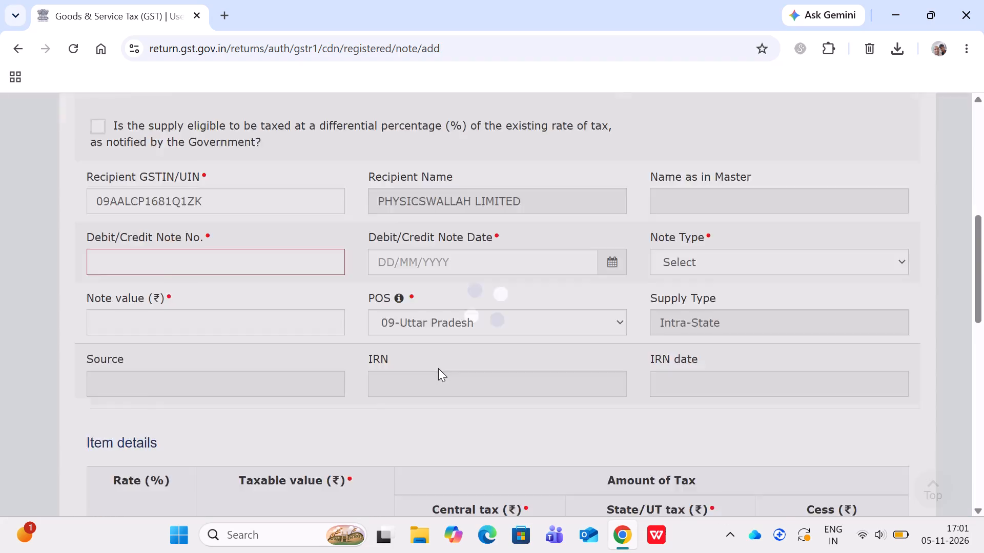
pyautogui.scroll(-4, 438, 368)
pyautogui.hscroll(18, 438, 368)
pyautogui.hscroll(9, 438, 368)
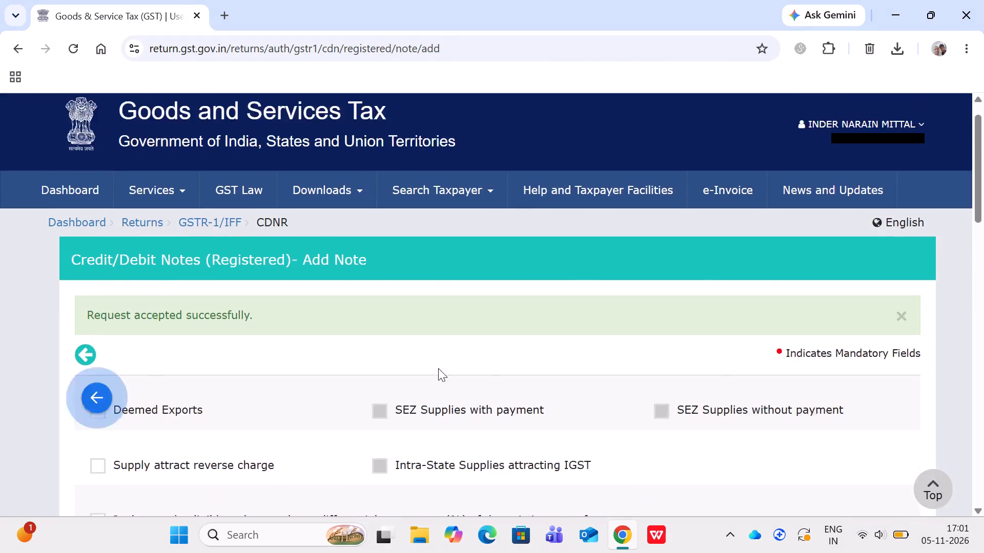
pyautogui.hscroll(15, 438, 368)
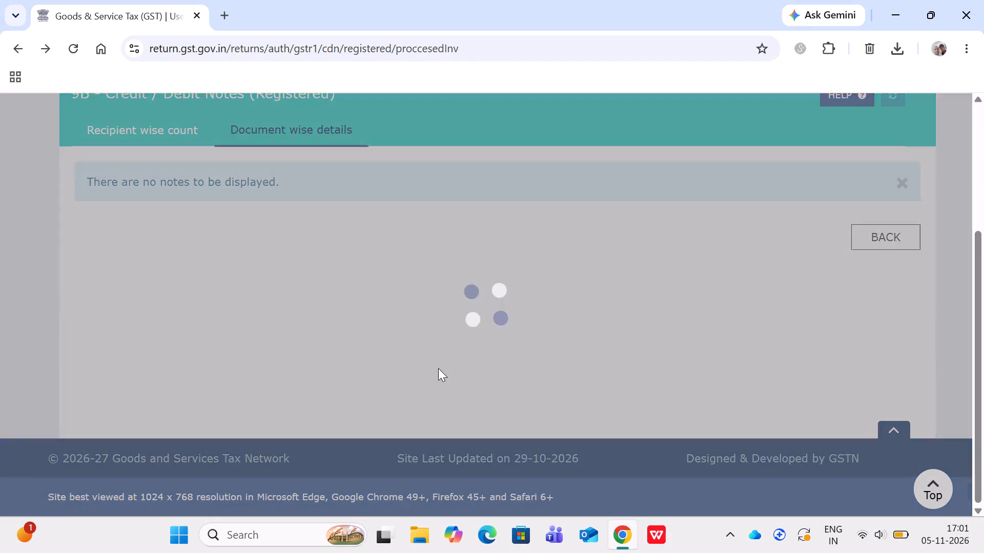
pyautogui.hscroll(10, 438, 368)
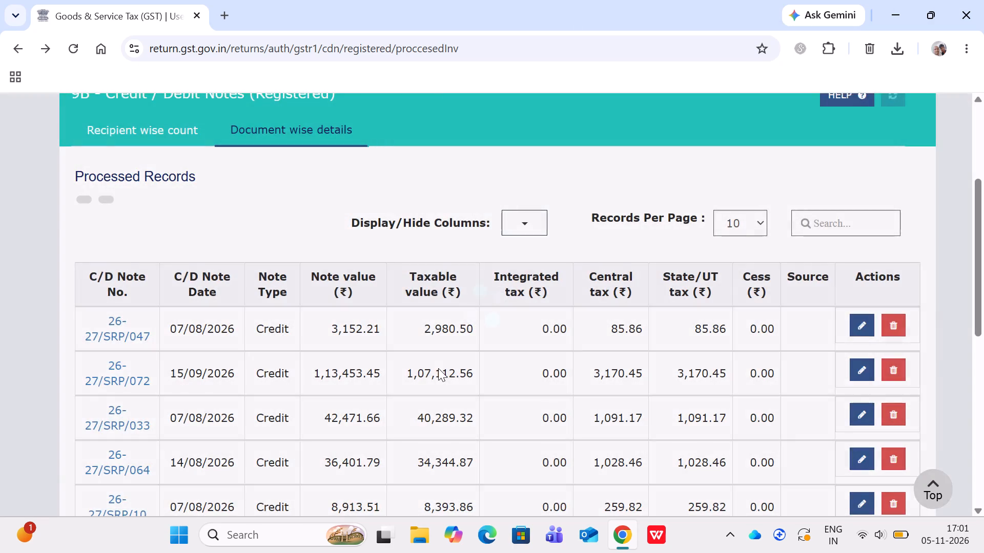
pyautogui.hscroll(19, 438, 368)
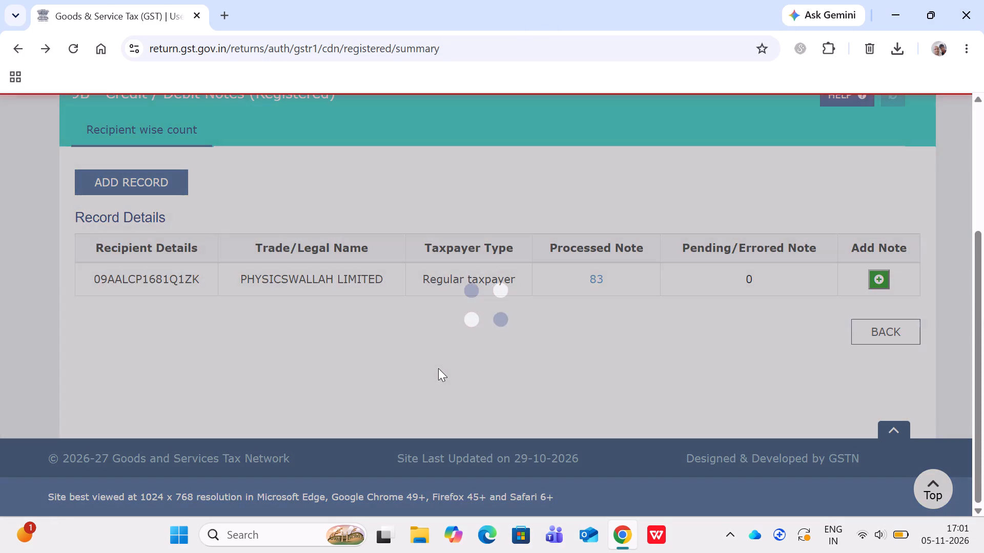
pyautogui.hscroll(1, 438, 368)
pyautogui.click(866, 327)
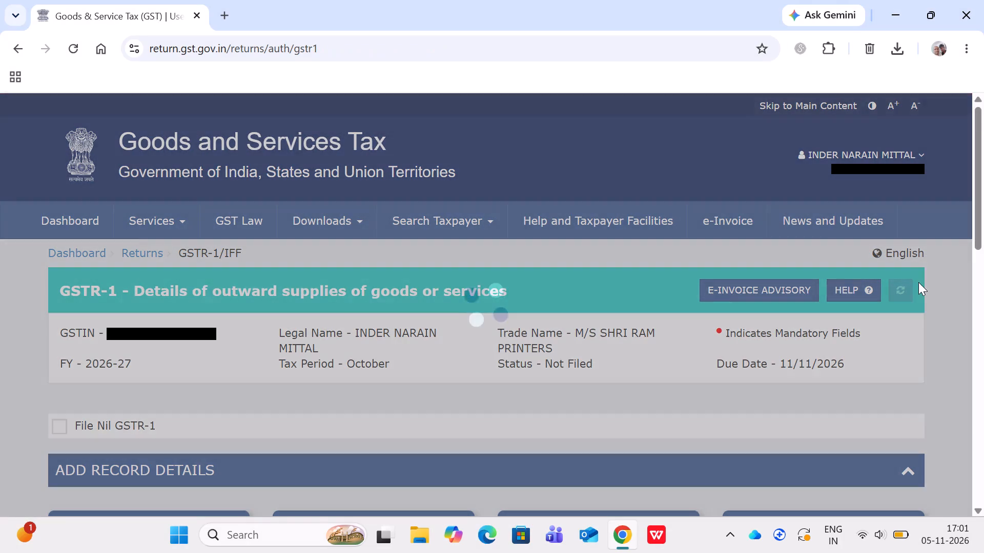
# Refresh the GSTR-1 overview and check the record counts of its sections, including registered credit/debit notes.
pyautogui.click(901, 290)
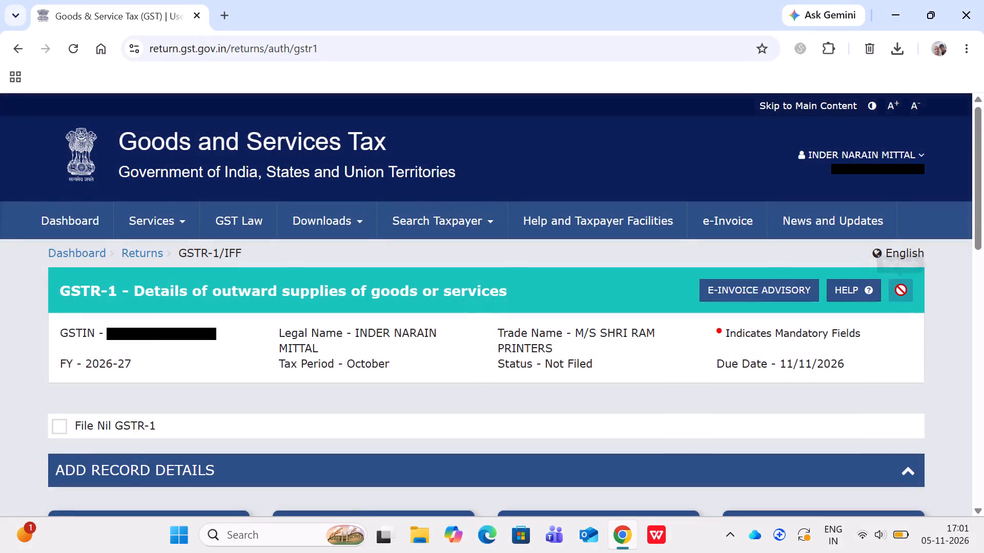
pyautogui.click(901, 290)
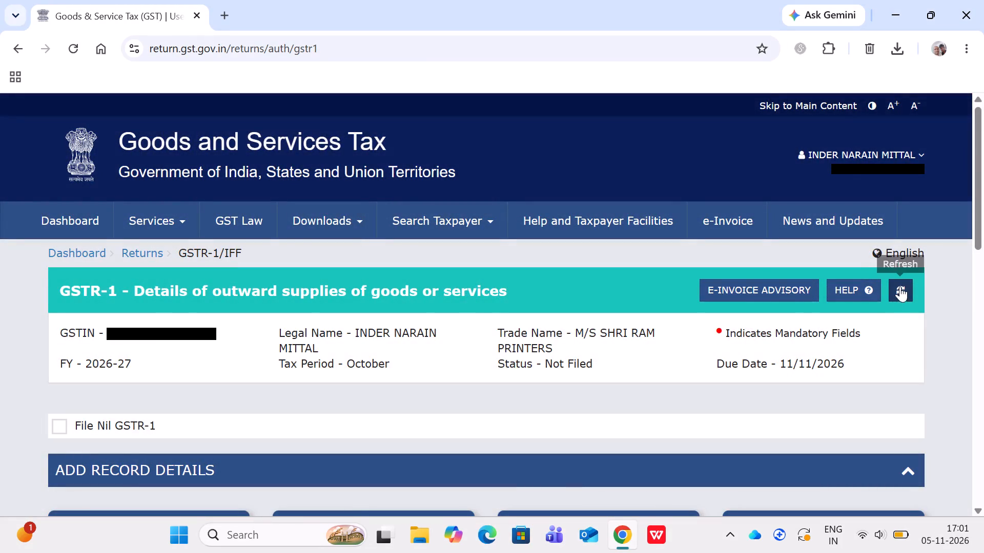
pyautogui.click(900, 285)
pyautogui.scroll(-2, 526, 351)
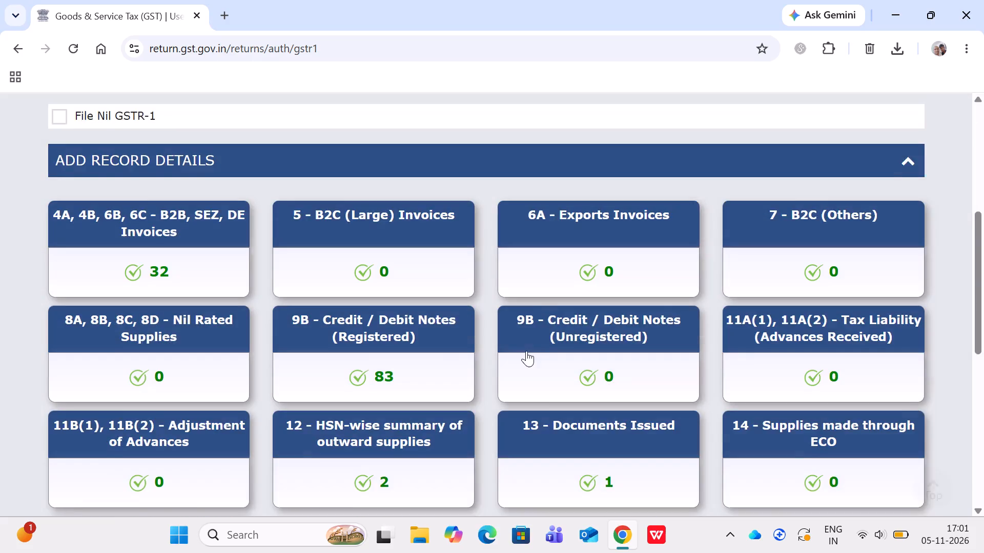
pyautogui.scroll(-3, 526, 351)
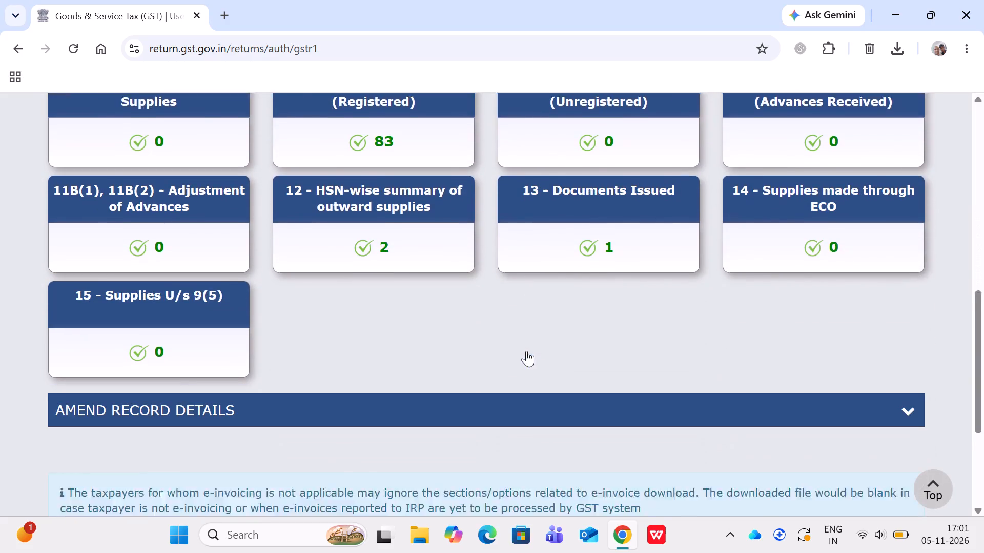
pyautogui.scroll(-5, 526, 351)
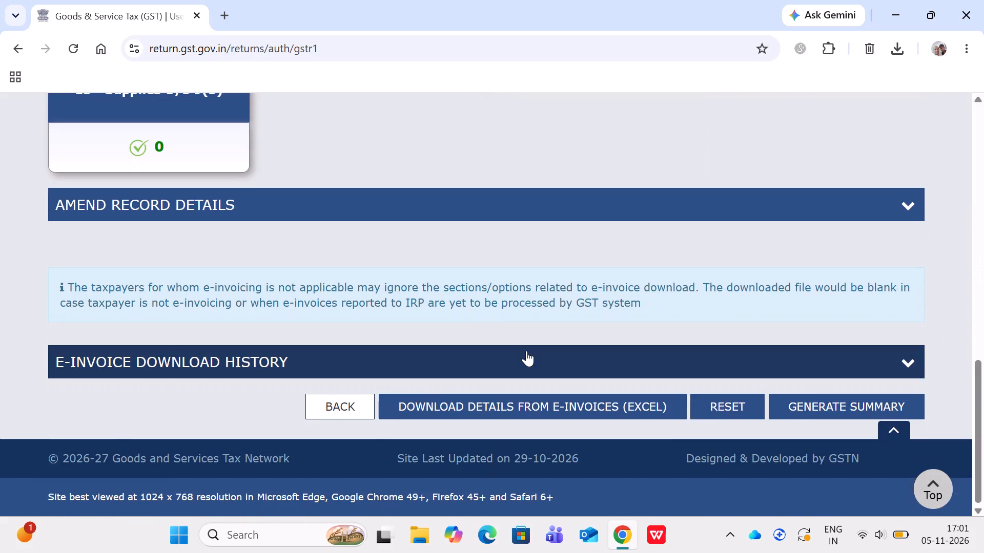
pyautogui.scroll(1, 526, 351)
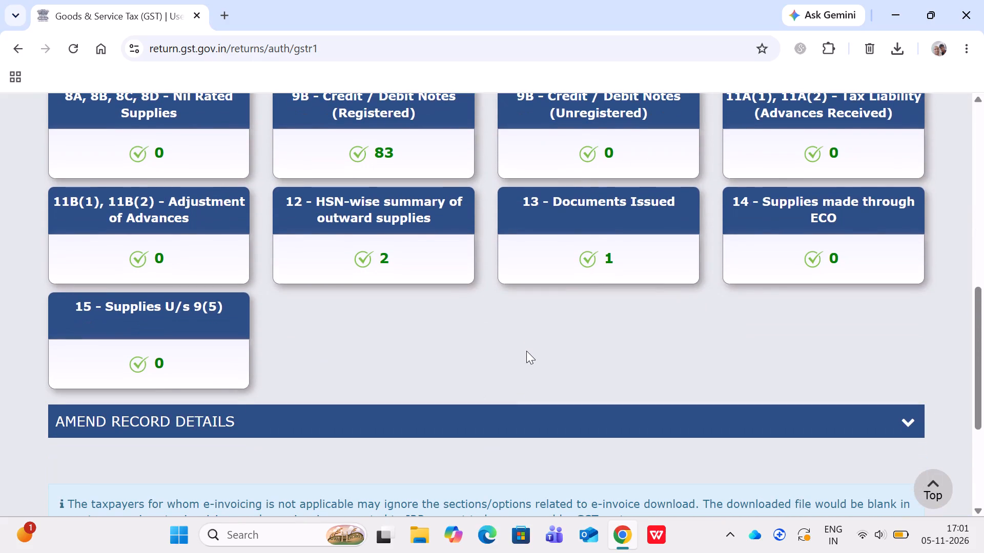
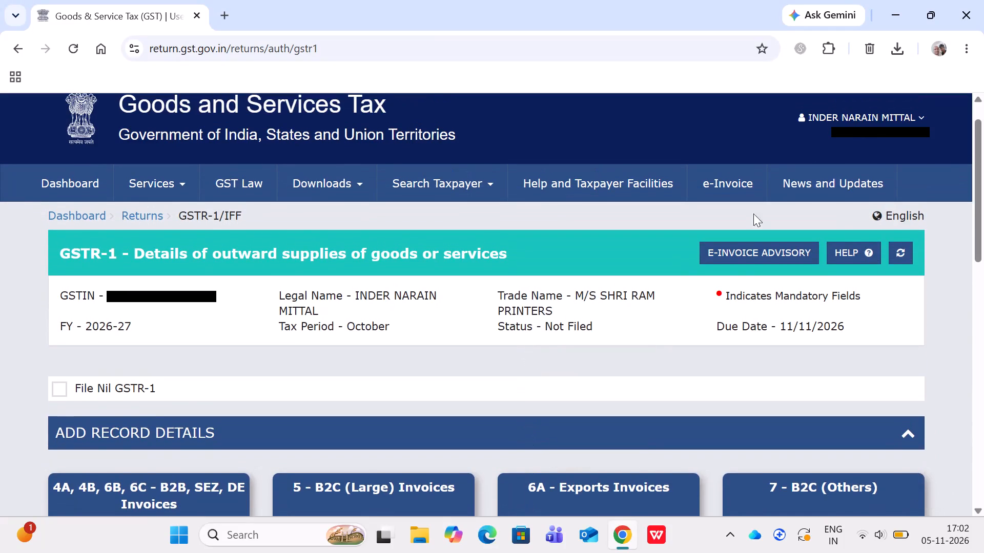
# Log out of the taxpayer's account on the GST portal.
pyautogui.click(923, 117)
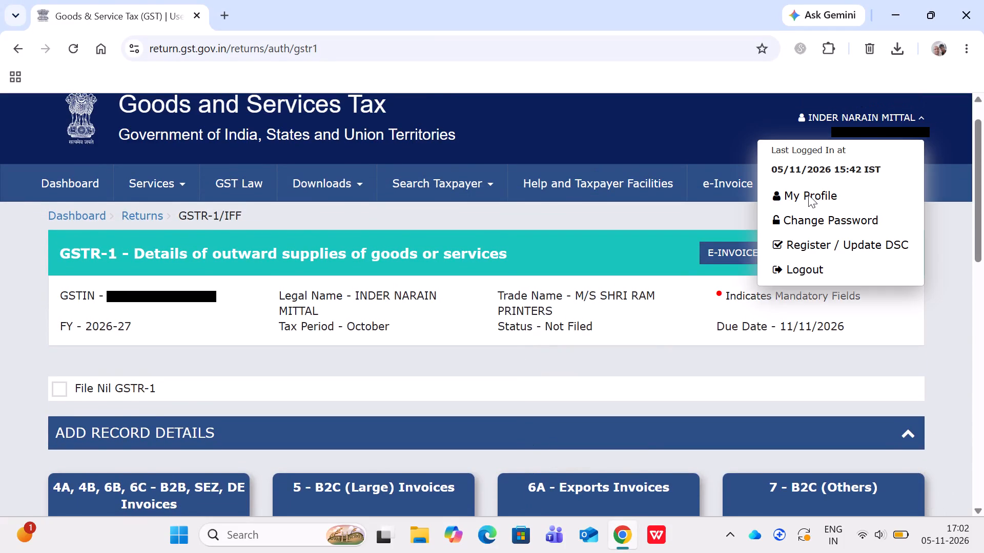
pyautogui.click(787, 264)
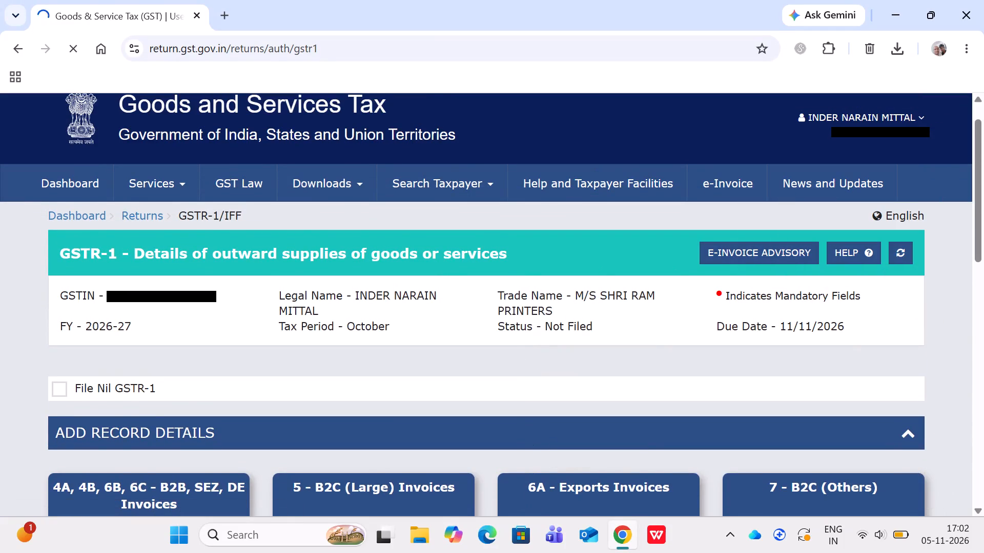
pyautogui.scroll(3, 565, 227)
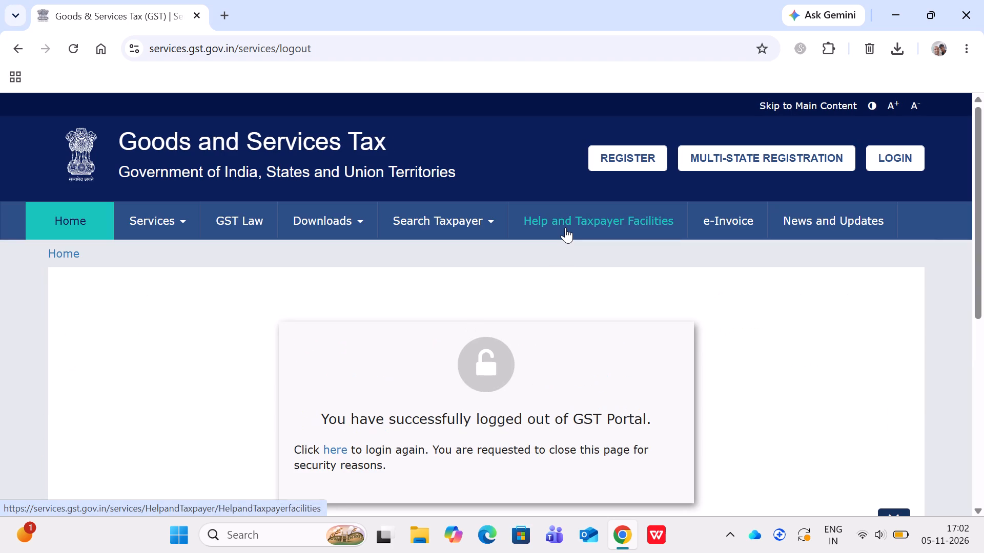
# Close the browser window with the GST portal's logout page, leaving only the desktop.
pyautogui.hotkey('alt', 'space')
pyautogui.press('c')
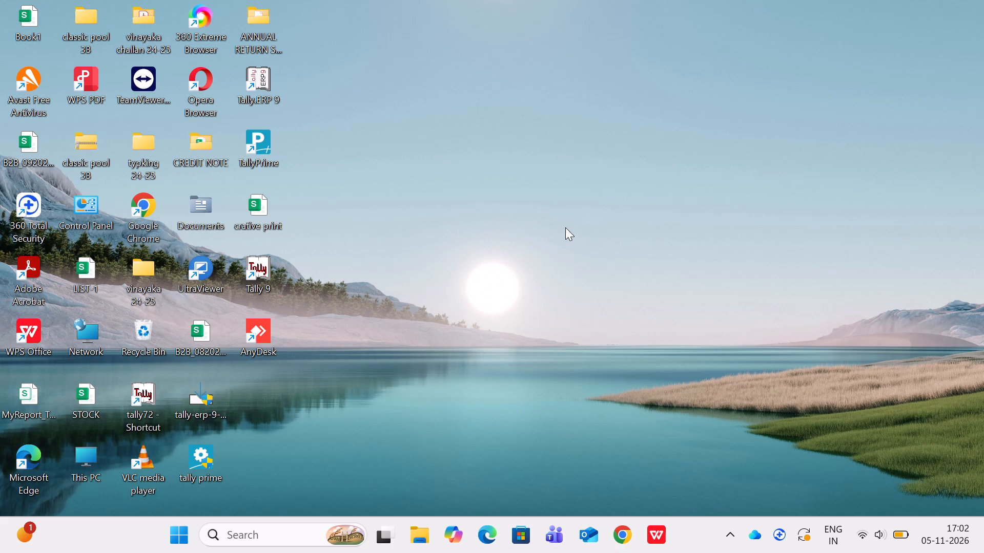
pyautogui.hotkey('alt', 'space')
pyautogui.press('c')
pyautogui.hotkey('alt', 'space')
pyautogui.press('c')
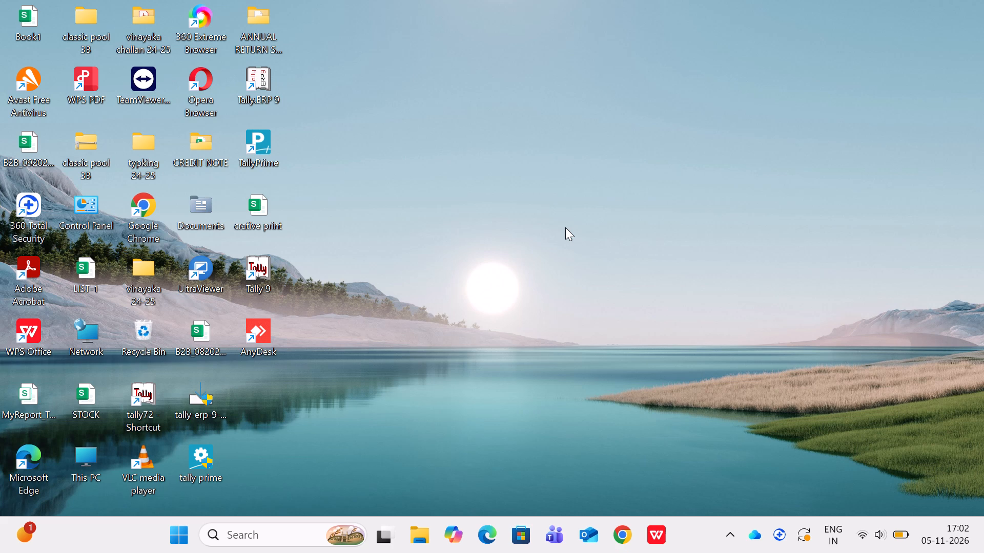